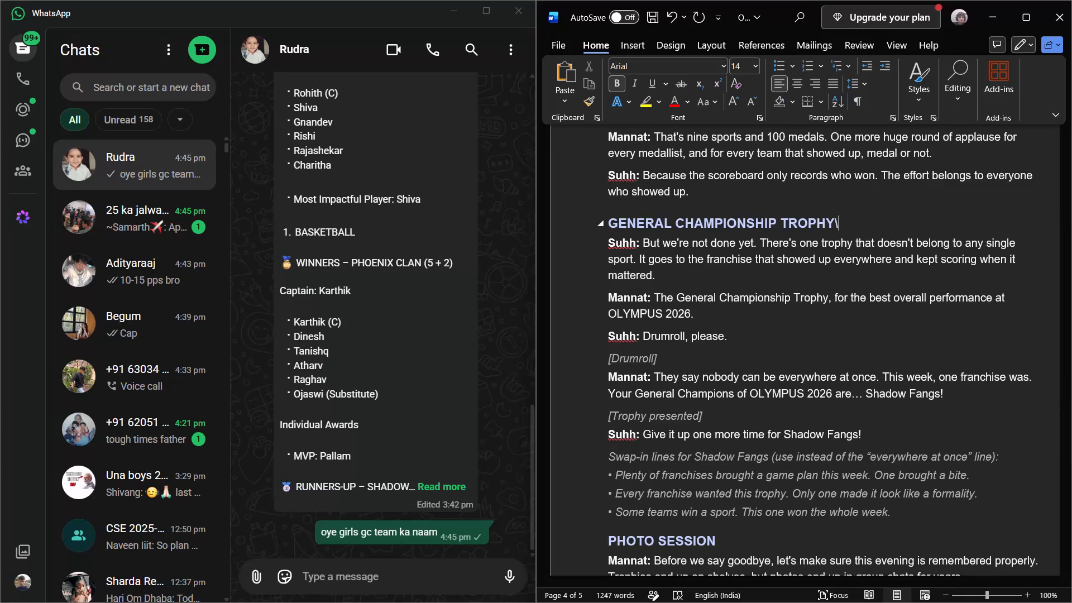
Remove the stray backslash from the GENERAL CHAMPIONSHIP TROPHY heading and paste the copied girls' championship script below it, leaving blank lines between.
{"action": "key", "text": "BackSpace"}
{"action": "key", "text": "Return"}
{"action": "key", "text": "Return"}
{"action": "key", "text": "Return"}
{"action": "key", "text": "ctrl+v"}
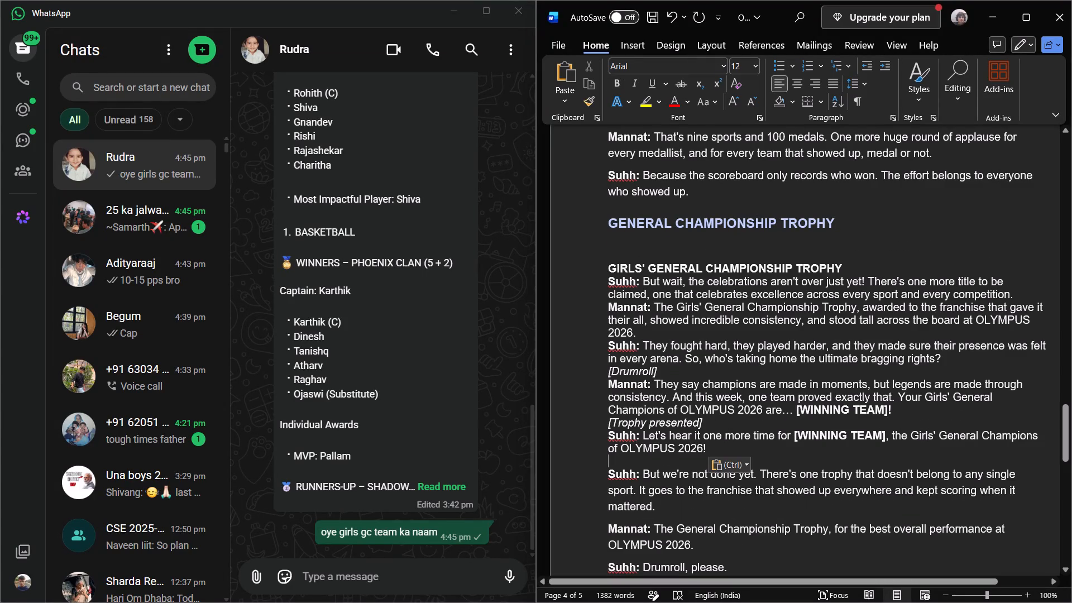
Delete the pasted "GIRLS' GENERAL CHAMPIONSHIP TROPHY" title line above Suhh's opening line.
{"action": "left_click_drag", "start_coordinate": [854, 264], "coordinate": [602, 268]}
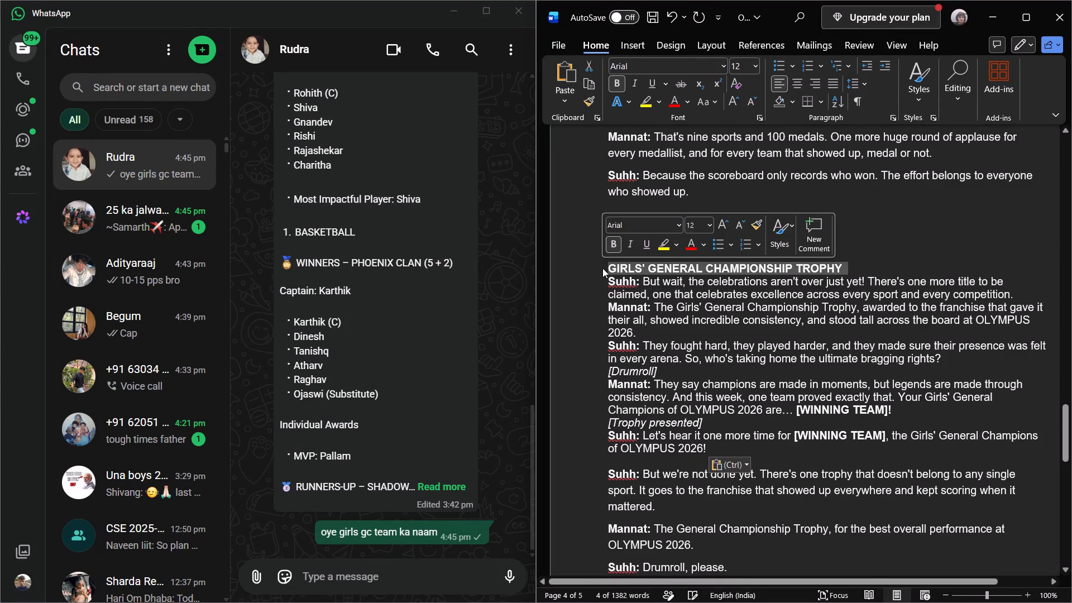
{"action": "key", "text": "BackSpace"}
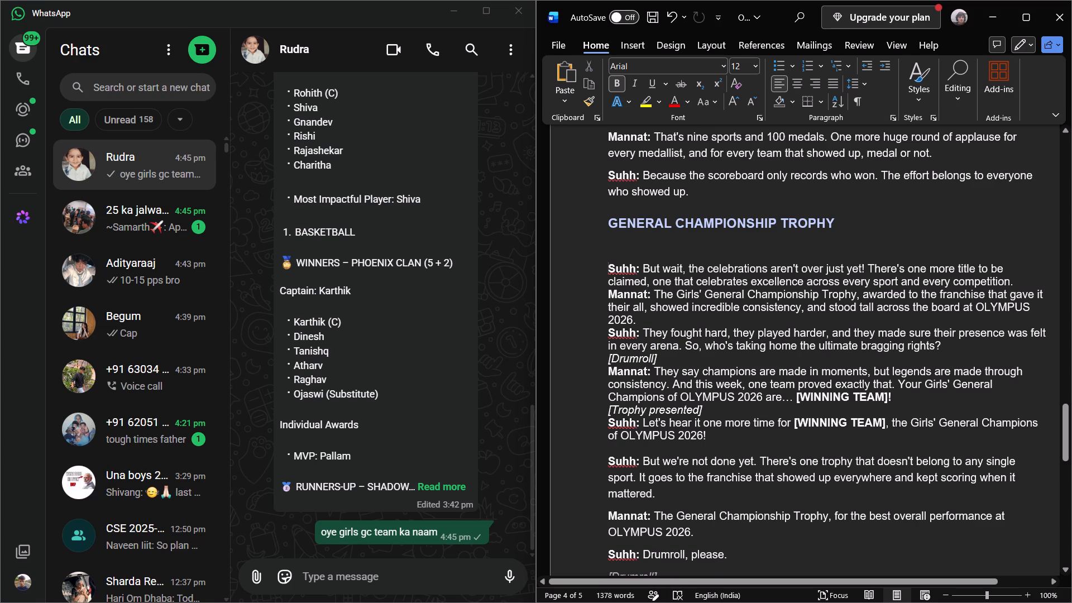
Insert a blank line after Mannat's introduction of the Girls' General Championship Trophy and another after the pasted [Drumroll] cue.
{"action": "left_click", "coordinate": [664, 315]}
{"action": "key", "text": "Return"}
{"action": "left_click", "coordinate": [683, 380]}
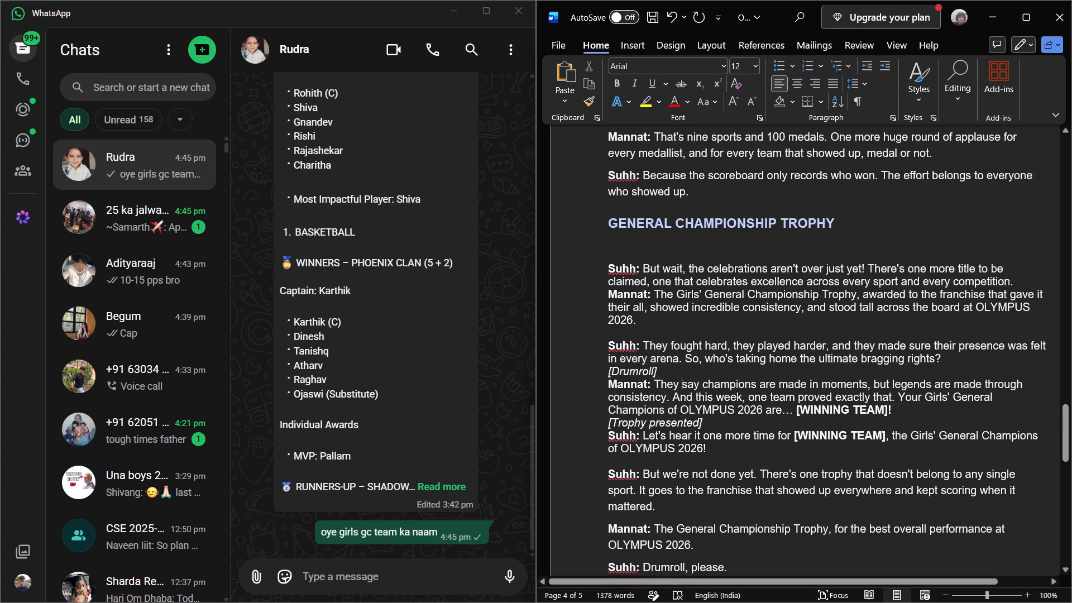
{"action": "key", "text": "Return"}
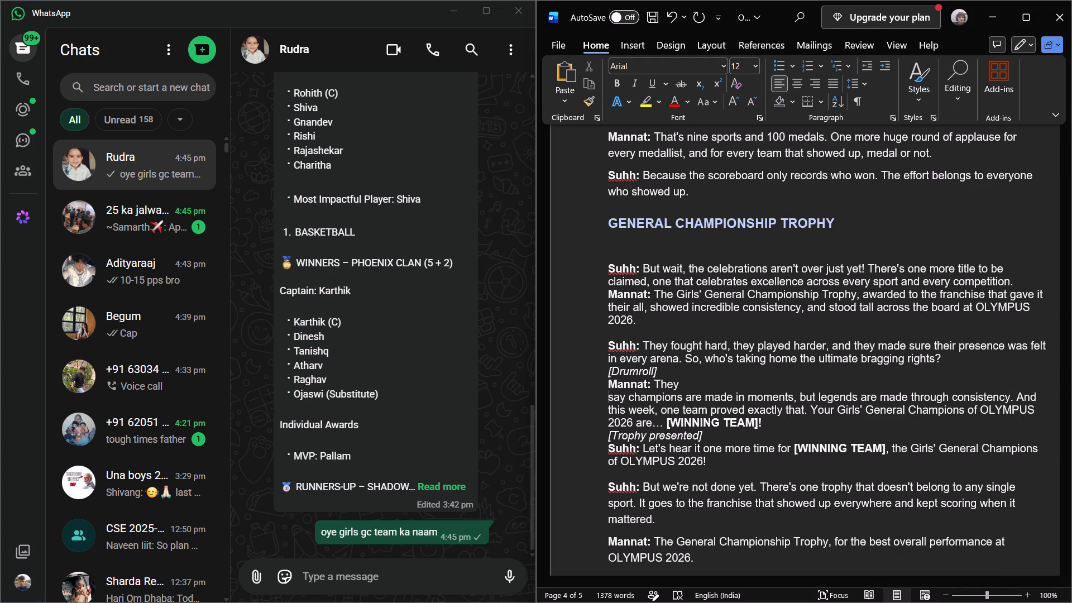
{"action": "key", "text": "ctrl+z"}
{"action": "key", "text": "Up"}
{"action": "key", "text": "Return"}
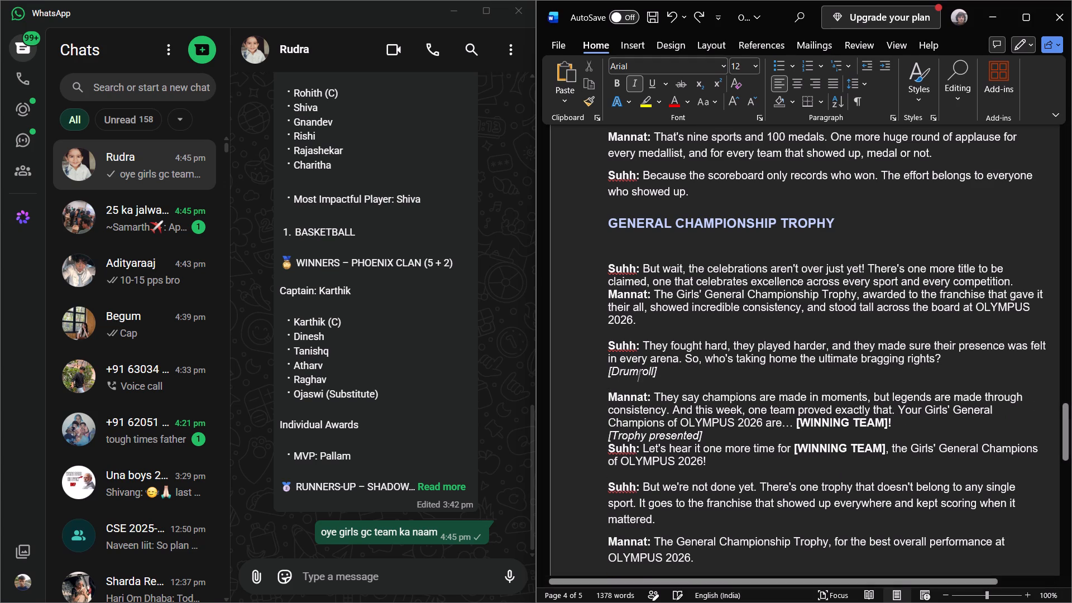
Insert a blank line between the girls' "[WINNING TEAM]!" announcement and the "[Trophy presented]" cue.
{"action": "left_click", "coordinate": [908, 432]}
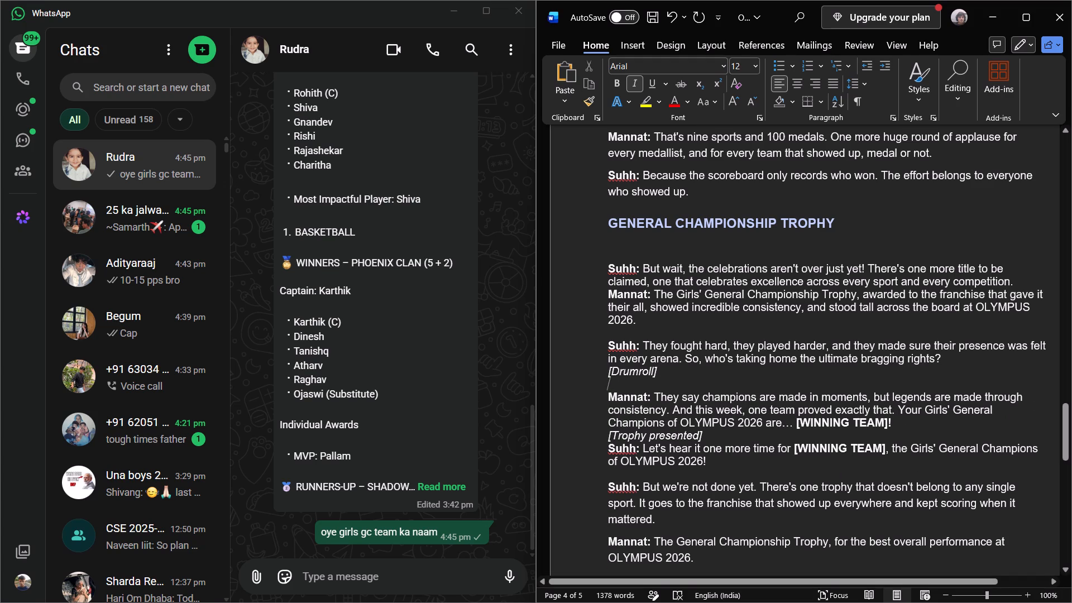
{"action": "left_click", "coordinate": [911, 428]}
{"action": "key", "text": "Return"}
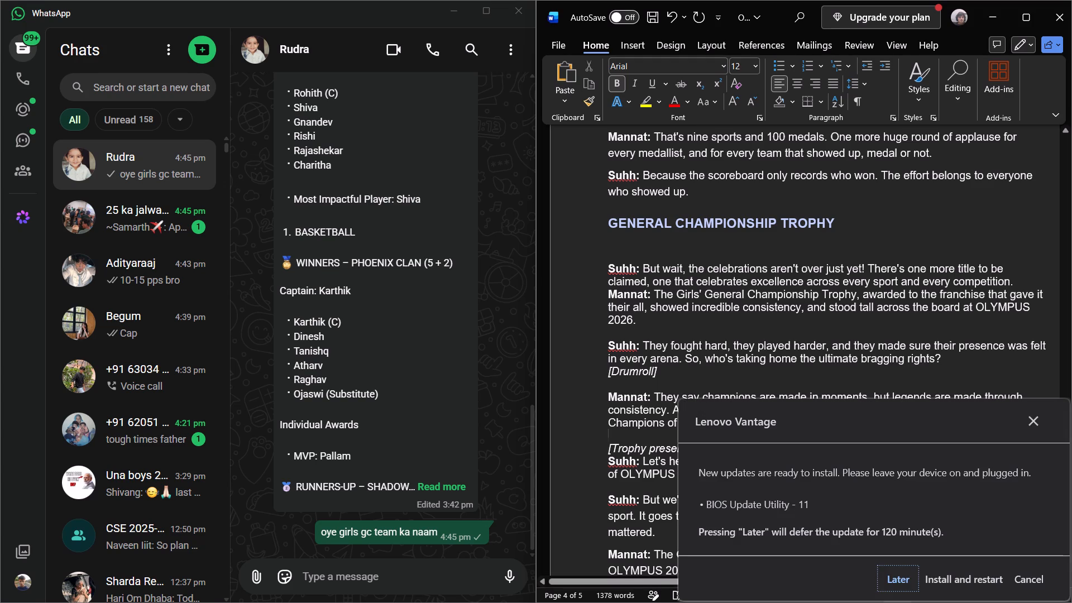
Dismiss the Lenovo Vantage update notice without installing anything.
{"action": "left_click", "coordinate": [1026, 419]}
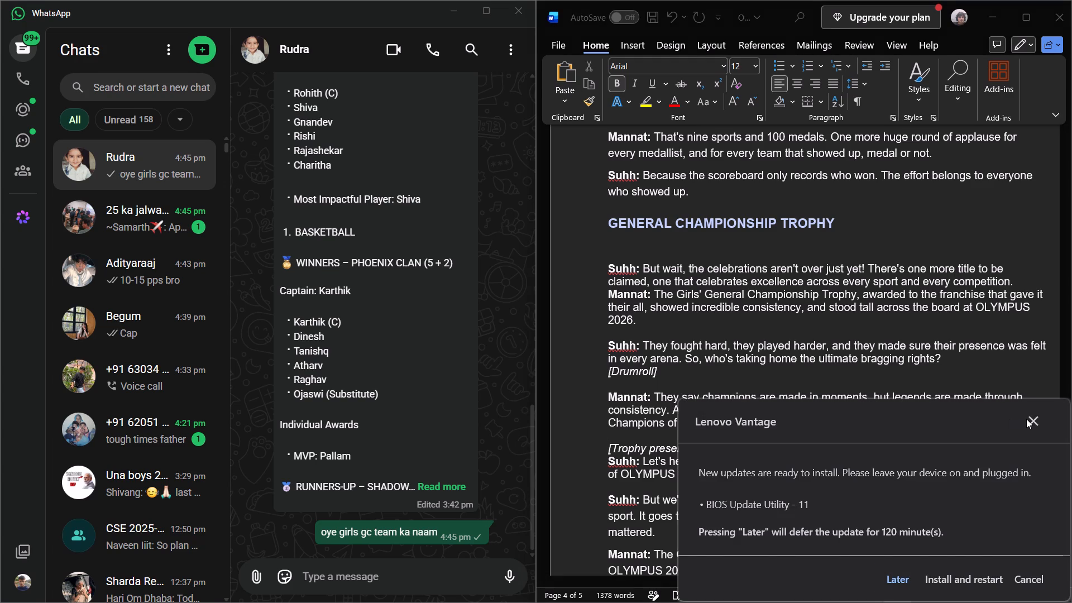
{"action": "left_click", "coordinate": [1033, 418]}
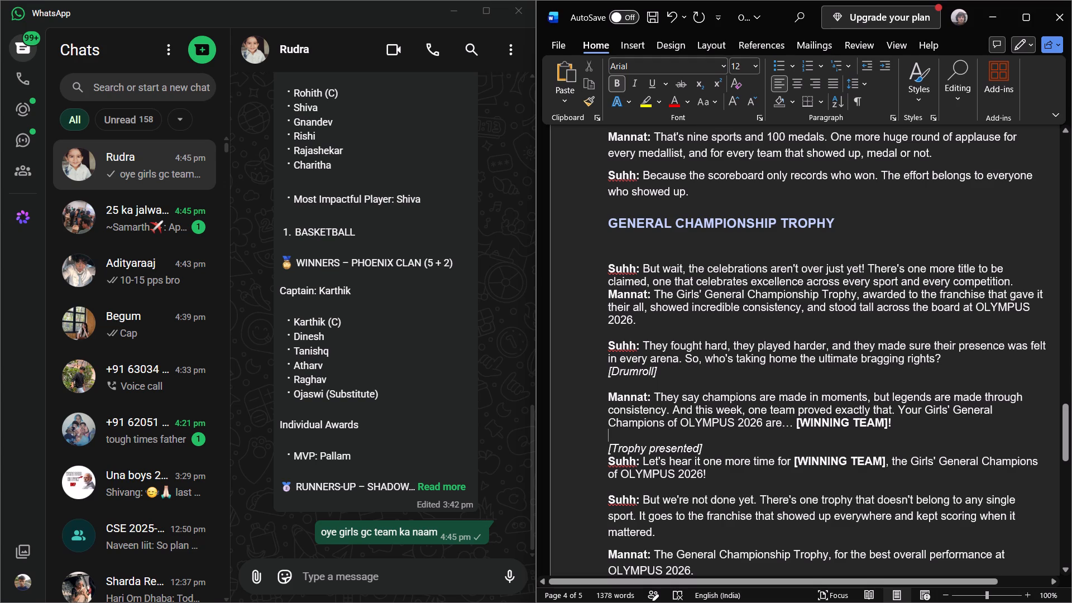
Reword the start of Mannat's girls' champions announcement to "They say winners are made in moments, but champions are made through consistency".
{"action": "left_click_drag", "start_coordinate": [871, 396], "coordinate": [738, 394]}
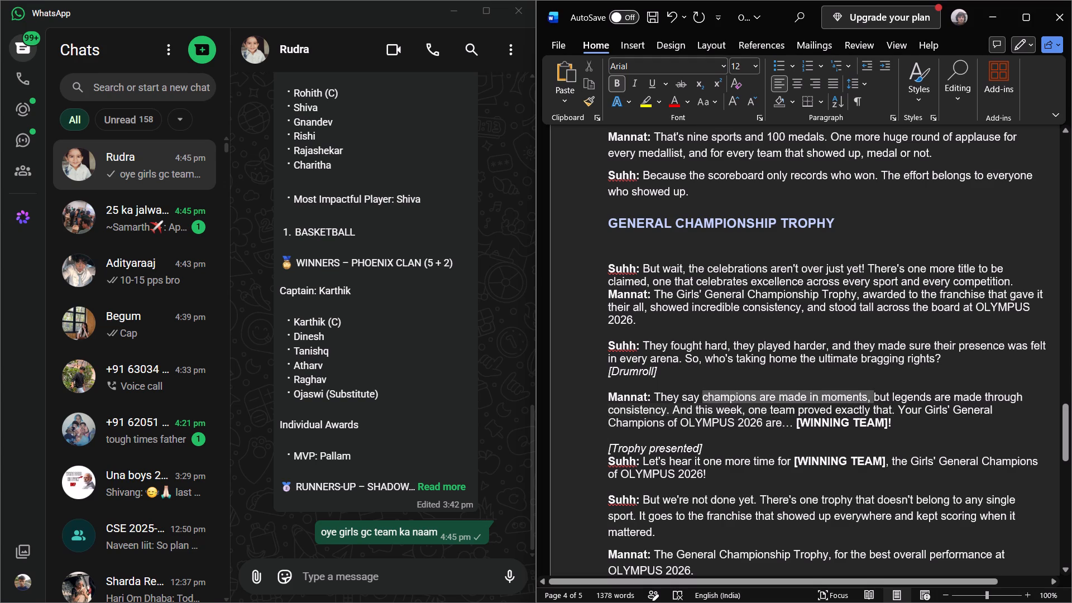
{"action": "left_click_drag", "start_coordinate": [738, 394], "coordinate": [913, 393]}
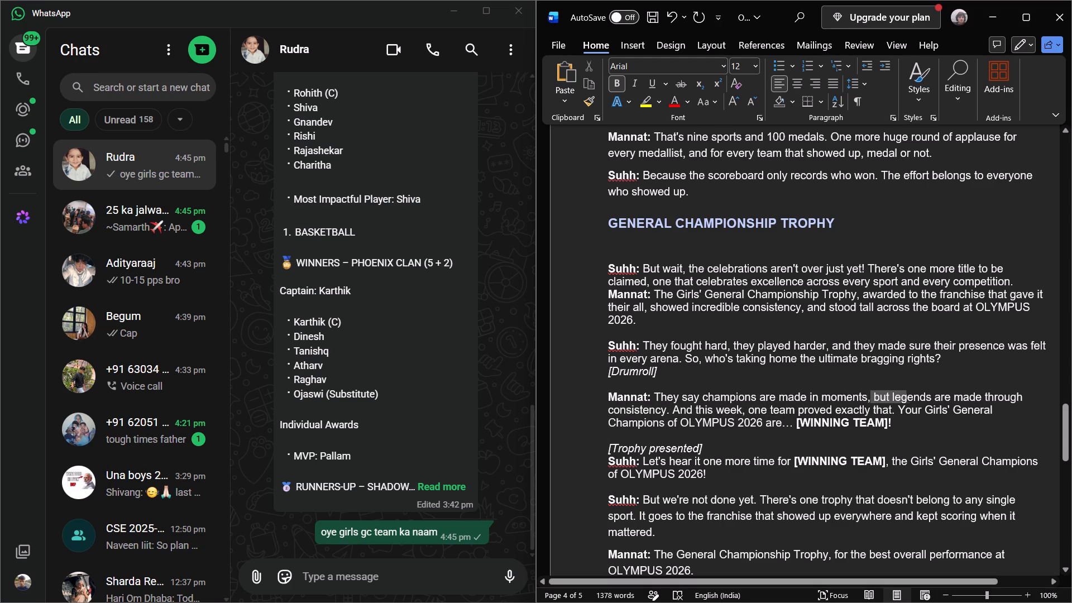
{"action": "left_click_drag", "start_coordinate": [913, 393], "coordinate": [934, 400]}
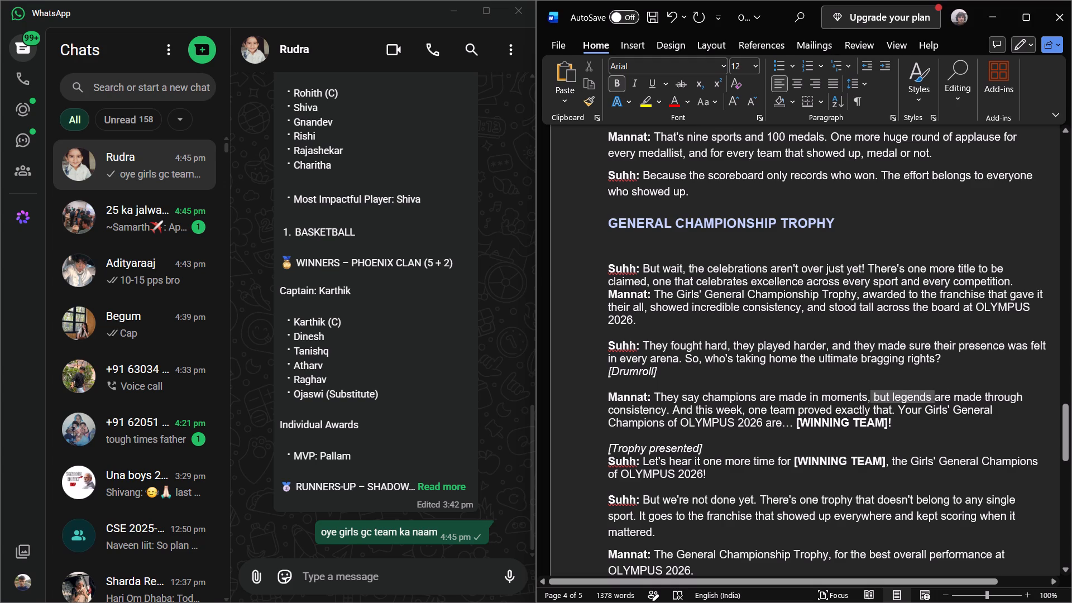
{"action": "left_click_drag", "start_coordinate": [934, 400], "coordinate": [931, 399]}
{"action": "left_click", "coordinate": [931, 399]}
{"action": "double_click", "coordinate": [922, 396]}
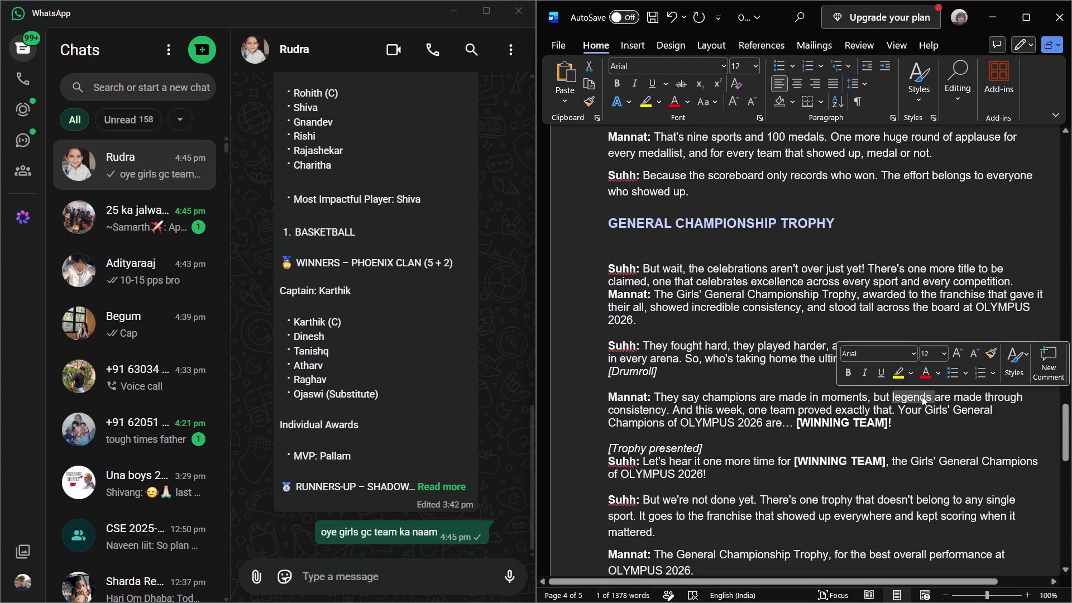
{"action": "key", "text": "BackSpace"}
{"action": "type", "text": "winners"}
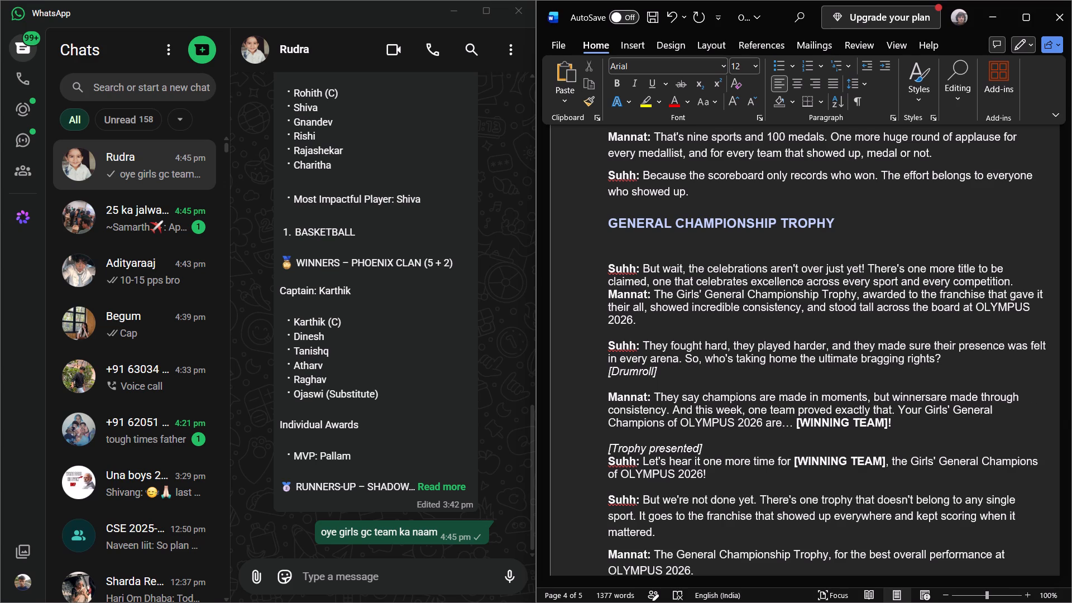
{"action": "key", "text": "space"}
{"action": "double_click", "coordinate": [721, 398]}
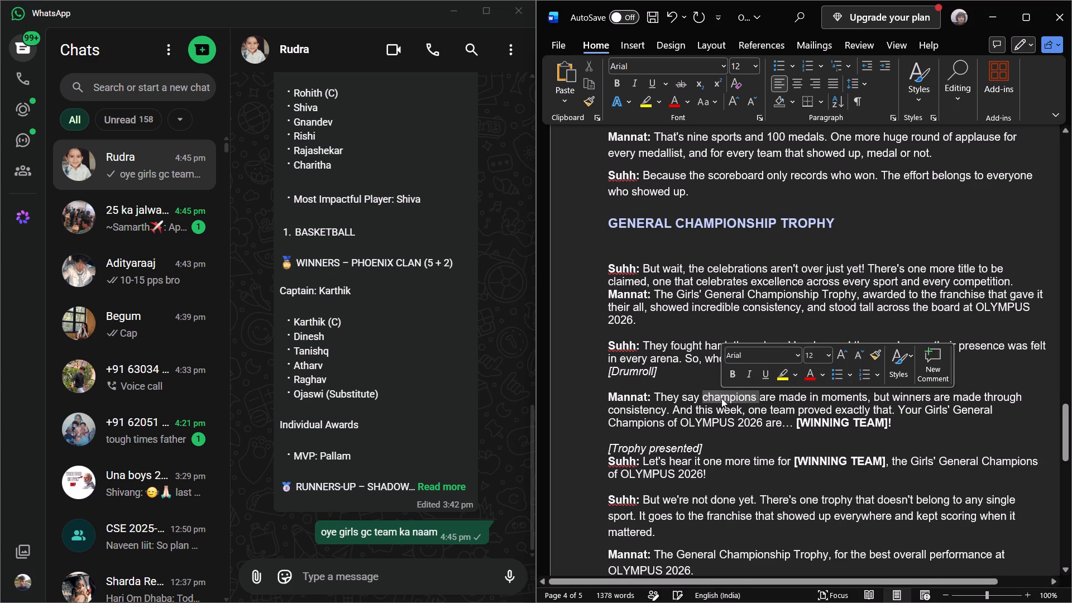
{"action": "type", "text": "winners"}
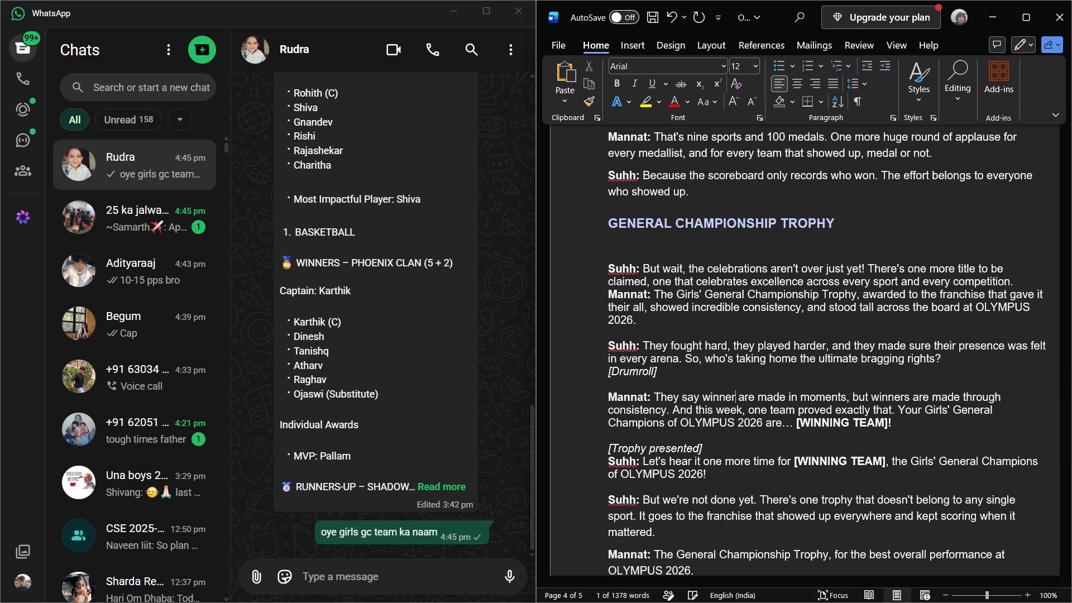
{"action": "double_click", "coordinate": [902, 395]}
{"action": "type", "text": "cham"}
{"action": "key", "text": "BackSpace"}
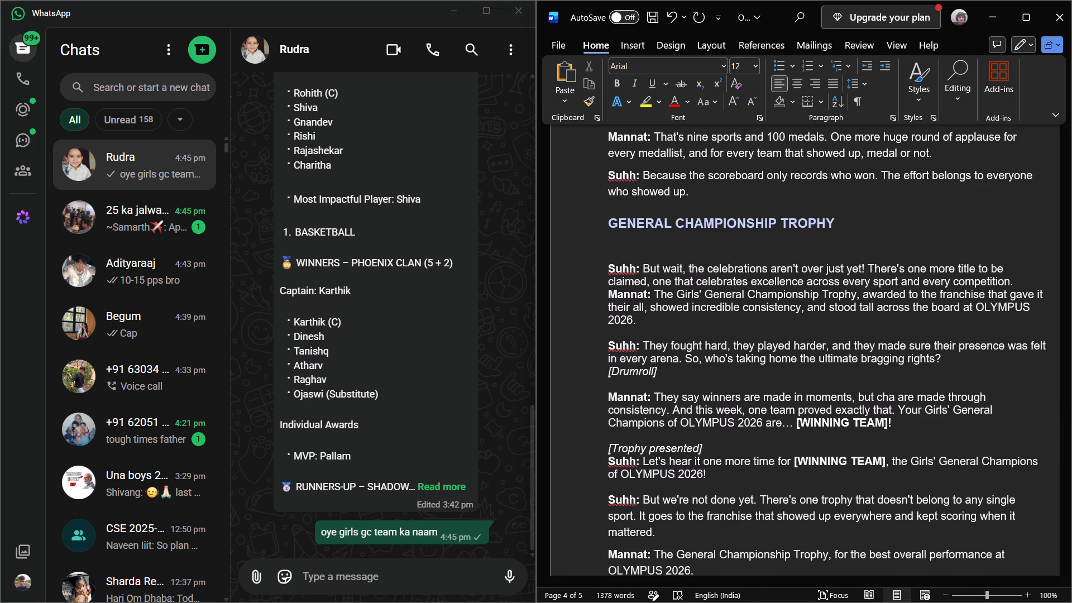
{"action": "type", "text": "mpions"}
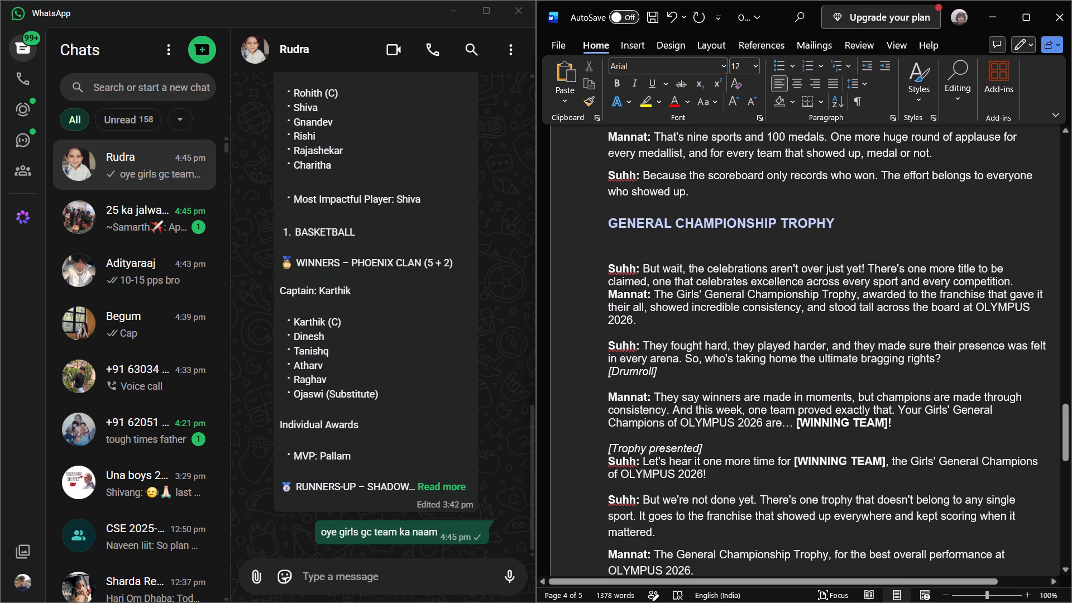
Delete the sentence starting "There's one more title to be claimed" from Suhh's opening line under GENERAL CHAMPIONSHIP TROPHY.
{"action": "scroll", "coordinate": [897, 298], "scroll_direction": "down", "scroll_amount": 1}
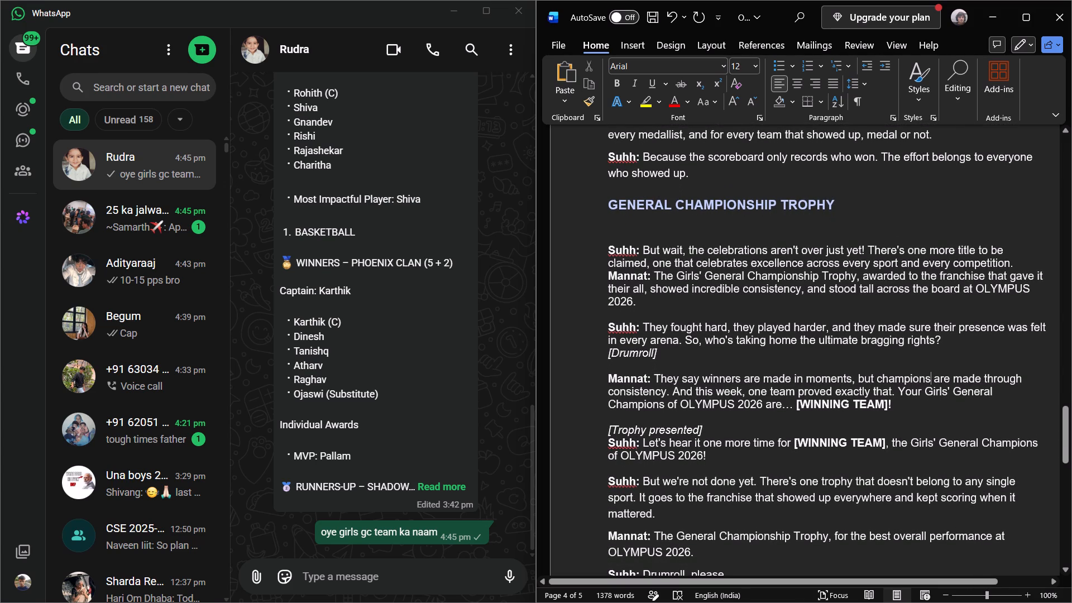
{"action": "left_click_drag", "start_coordinate": [872, 246], "coordinate": [883, 271]}
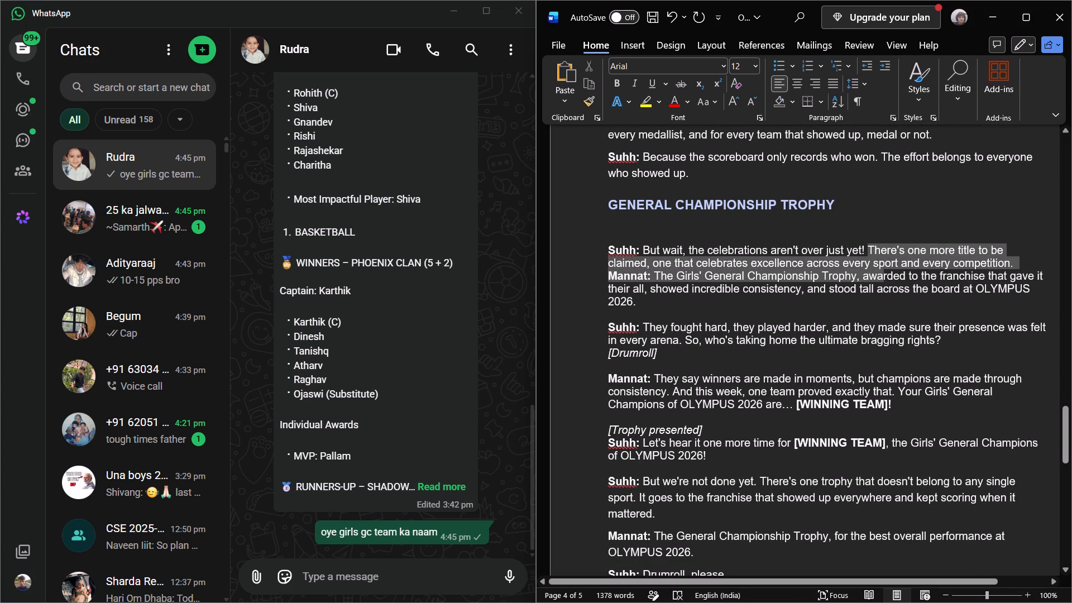
{"action": "left_click_drag", "start_coordinate": [883, 271], "coordinate": [641, 279]}
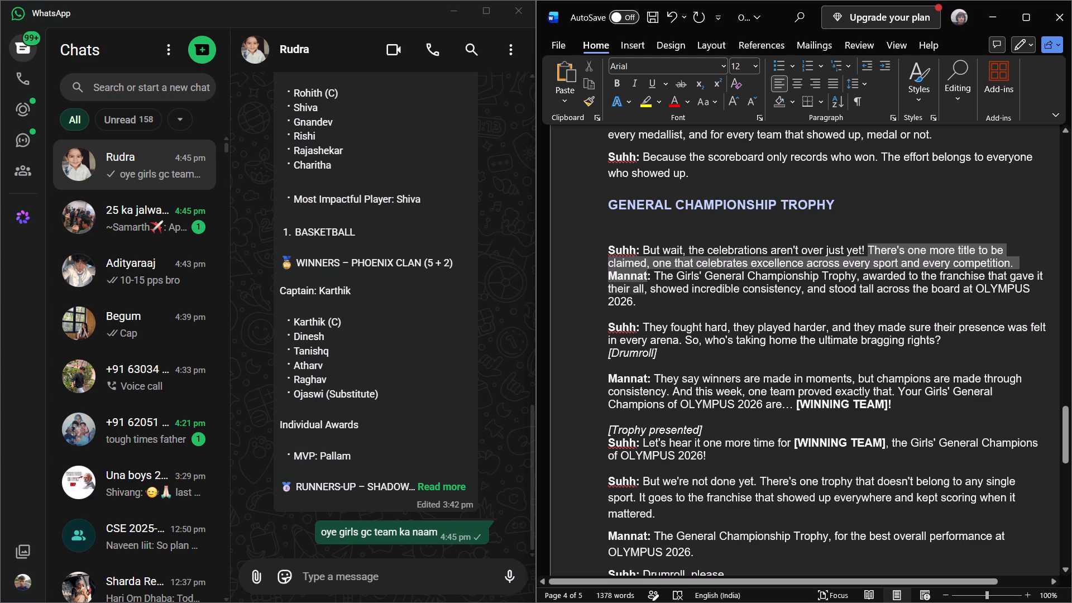
{"action": "left_click_drag", "start_coordinate": [641, 279], "coordinate": [1022, 260]}
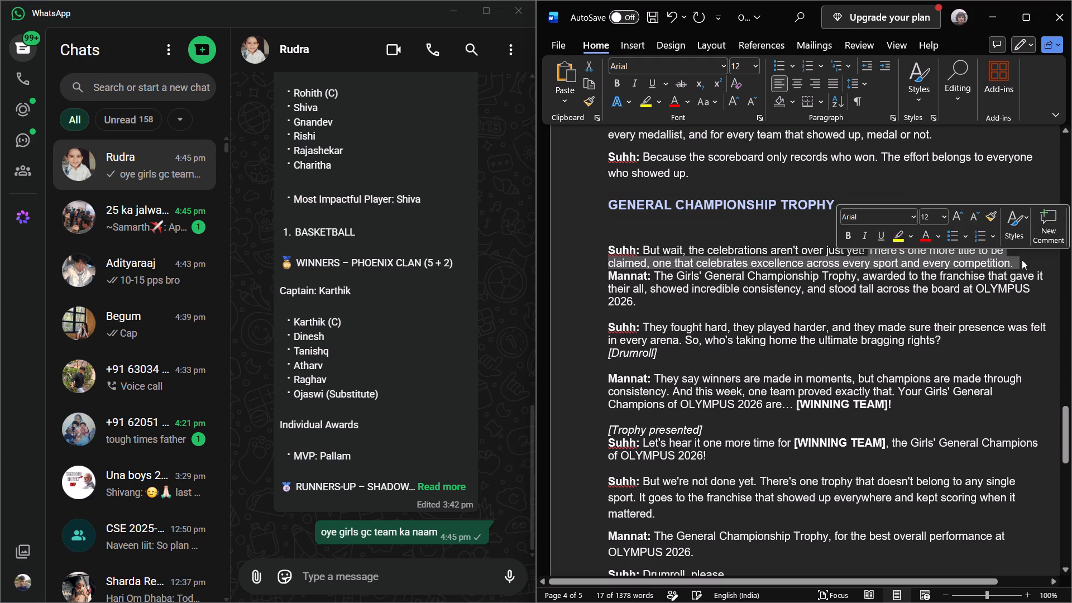
{"action": "key", "text": "BackSpace"}
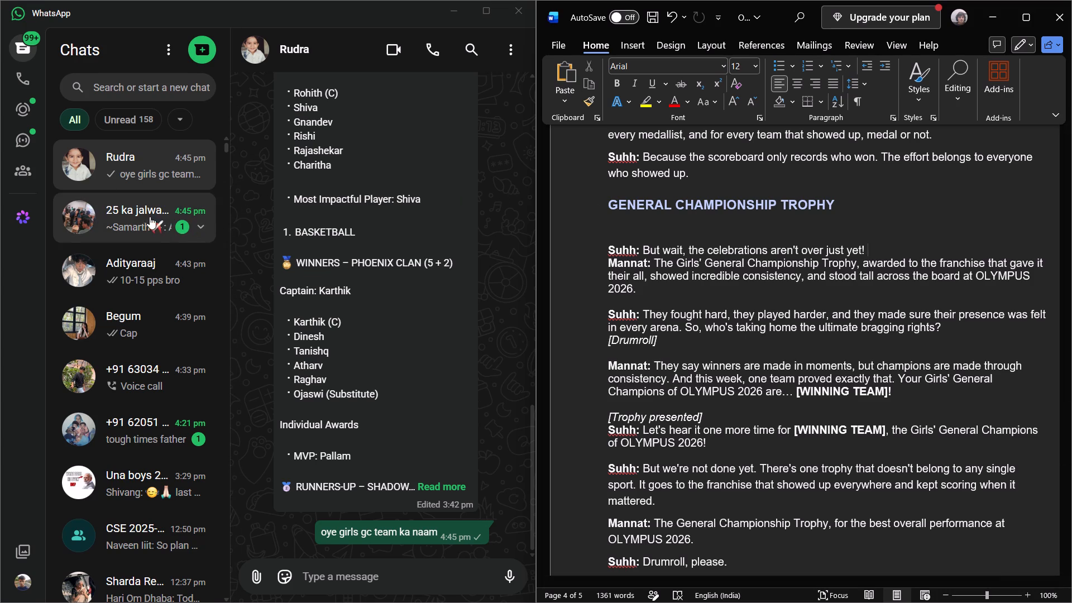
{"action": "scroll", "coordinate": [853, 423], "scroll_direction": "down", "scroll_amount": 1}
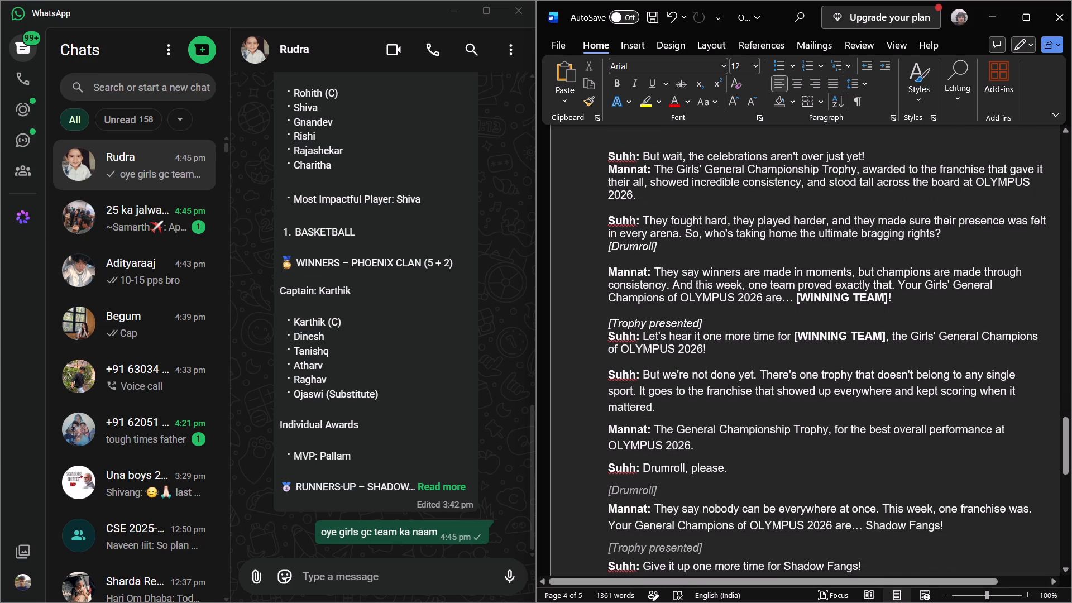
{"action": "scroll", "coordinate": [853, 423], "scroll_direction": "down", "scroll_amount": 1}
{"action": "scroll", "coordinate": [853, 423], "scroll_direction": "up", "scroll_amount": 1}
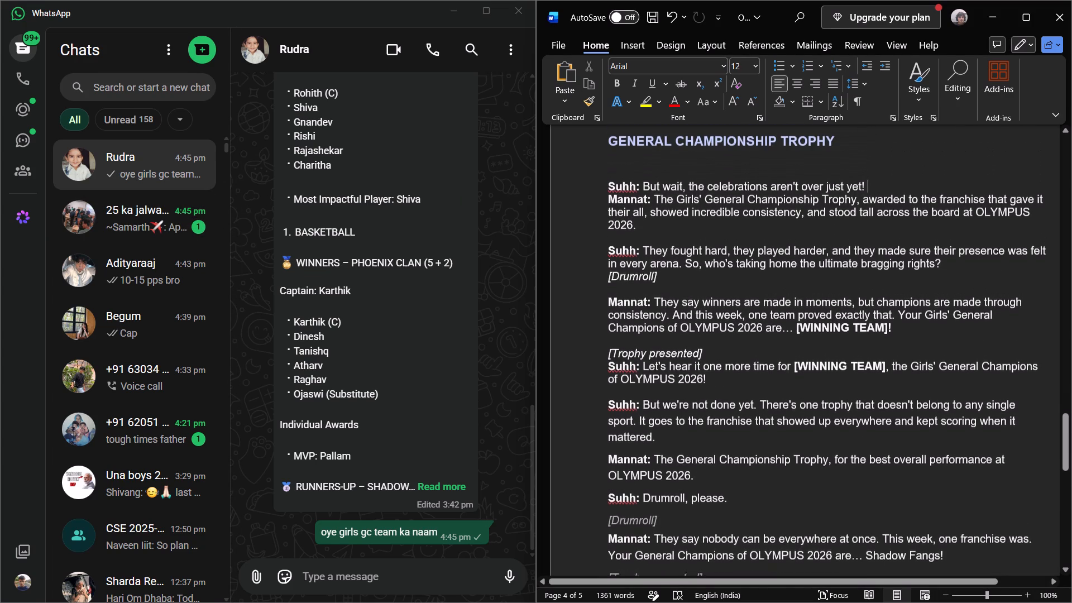
{"action": "scroll", "coordinate": [736, 344], "scroll_direction": "down", "scroll_amount": 1}
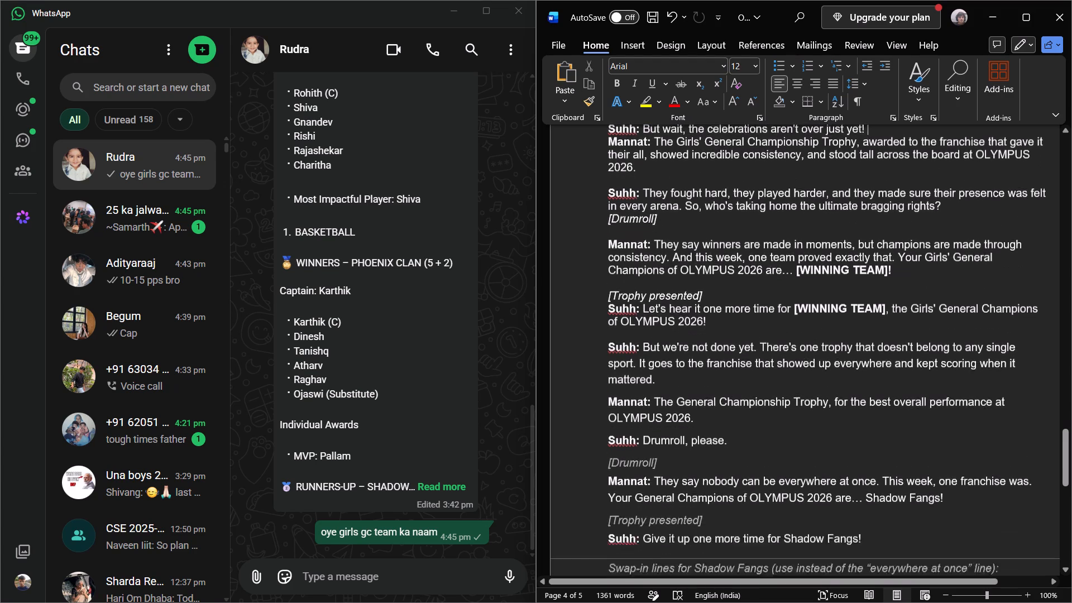
{"action": "scroll", "coordinate": [736, 344], "scroll_direction": "down", "scroll_amount": 1}
{"action": "scroll", "coordinate": [736, 344], "scroll_direction": "up", "scroll_amount": 1}
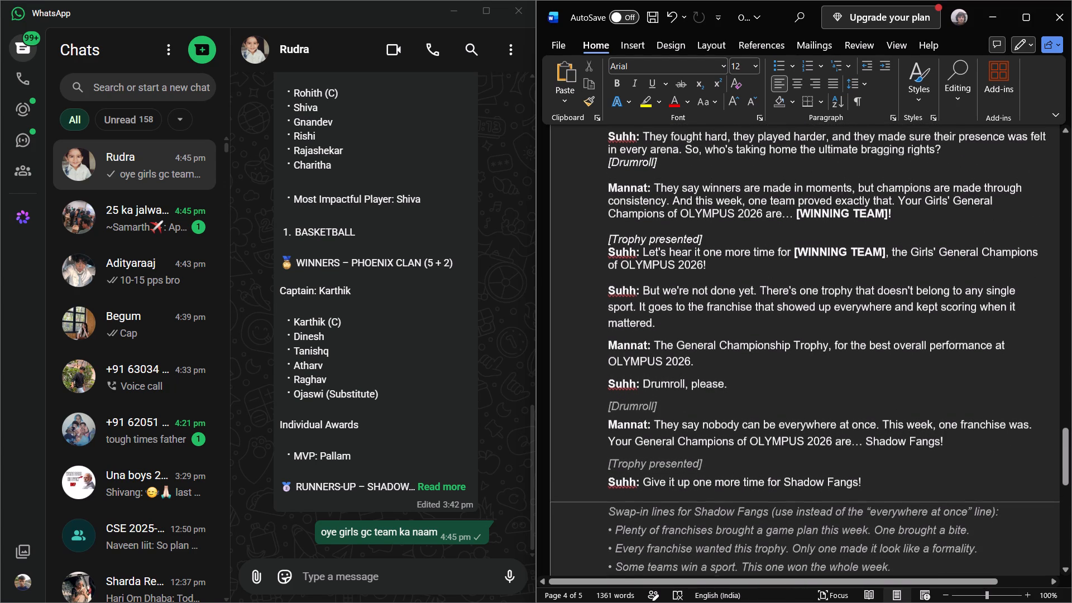
{"action": "scroll", "coordinate": [736, 344], "scroll_direction": "up", "scroll_amount": 1}
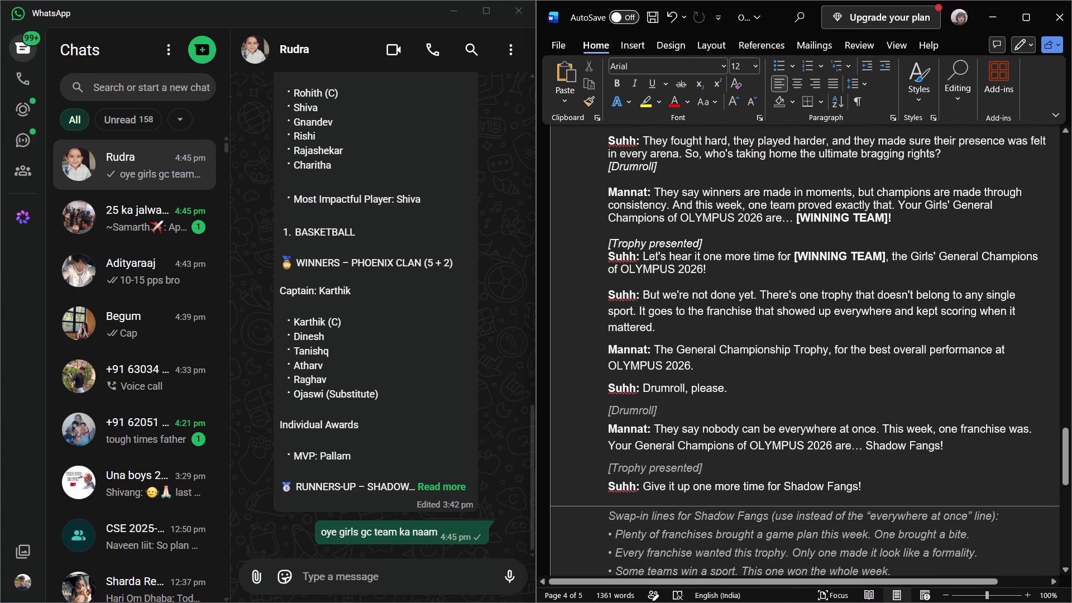
{"action": "scroll", "coordinate": [767, 316], "scroll_direction": "up", "scroll_amount": 1}
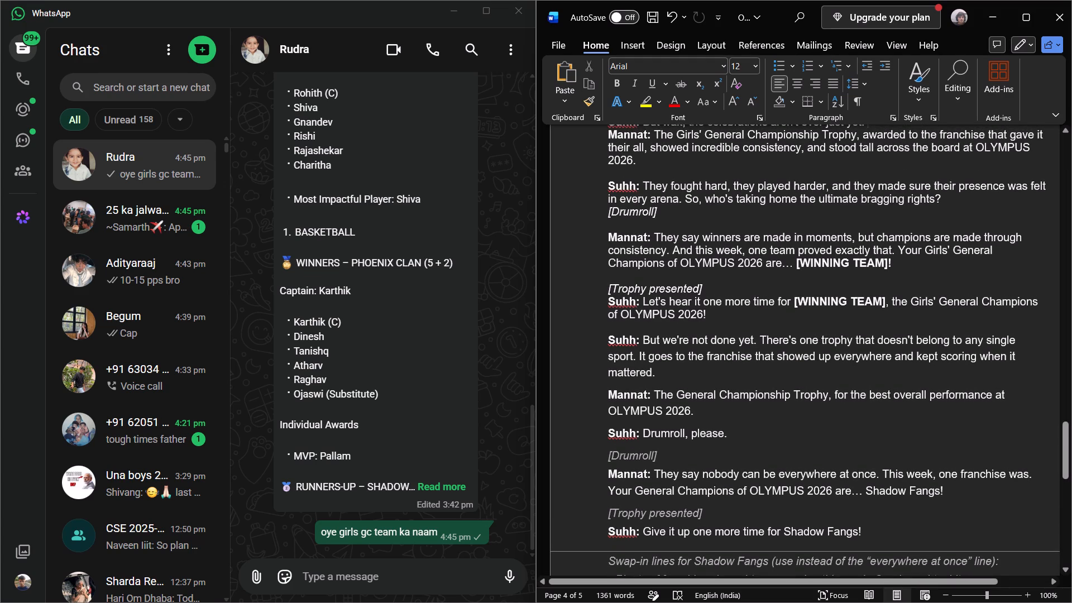
{"action": "scroll", "coordinate": [702, 214], "scroll_direction": "up", "scroll_amount": 2}
{"action": "scroll", "coordinate": [702, 214], "scroll_direction": "down", "scroll_amount": 1}
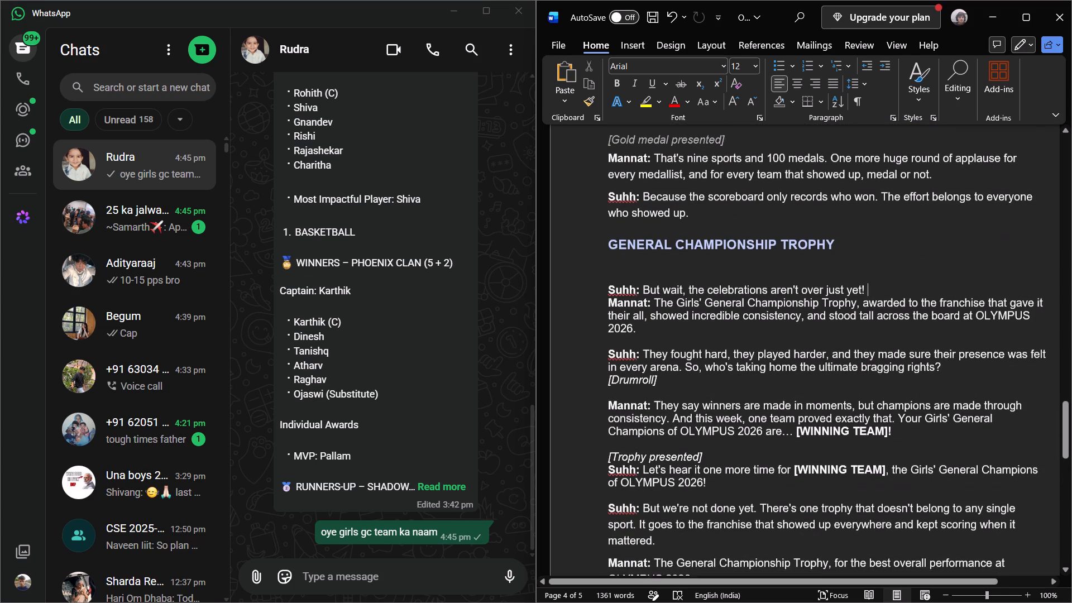
{"action": "scroll", "coordinate": [702, 214], "scroll_direction": "down", "scroll_amount": 3}
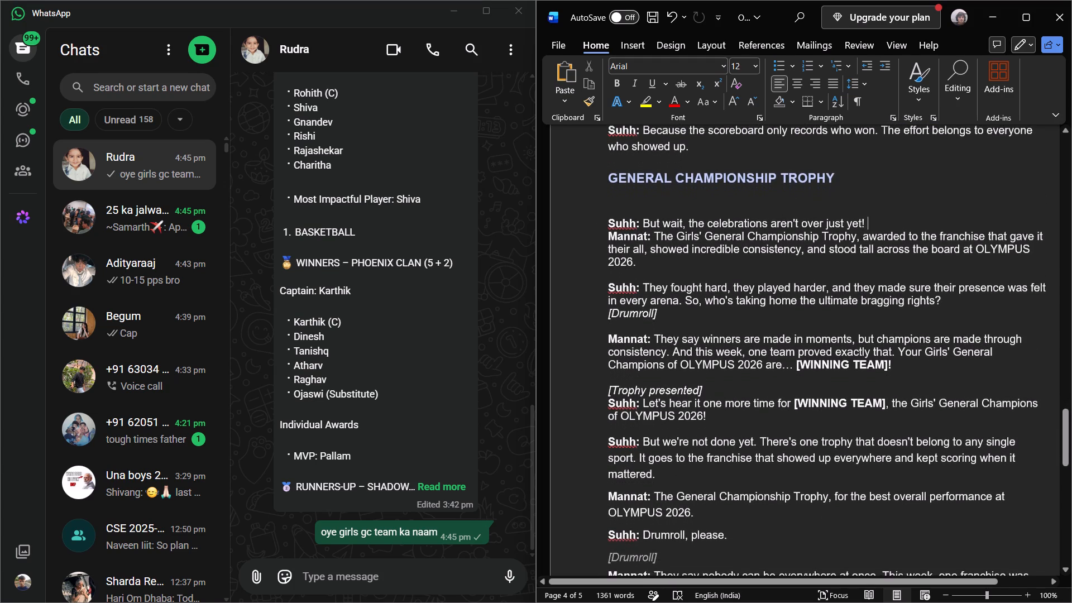
{"action": "scroll", "coordinate": [702, 214], "scroll_direction": "down", "scroll_amount": 1}
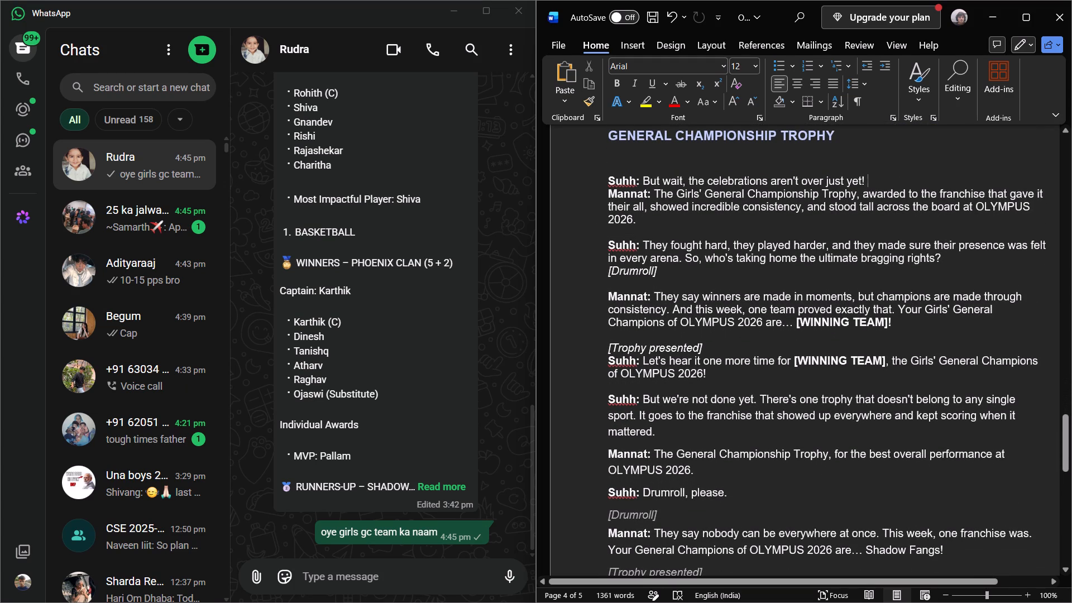
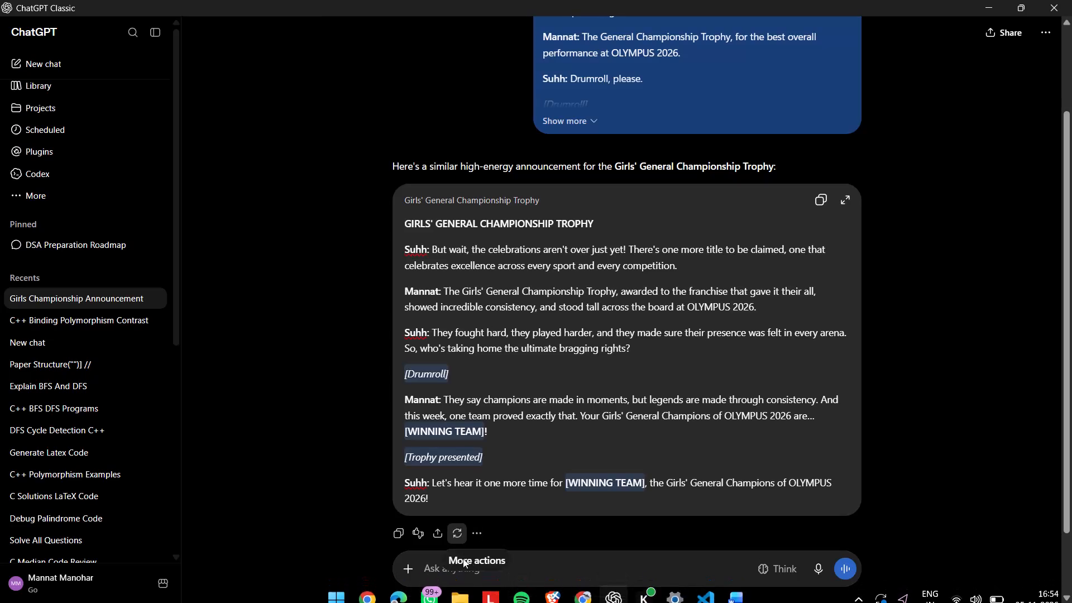
Switch to ChatGPT and start writing a follow-up message, beginning with "s", in the Girls Championship Announcement chat.
{"action": "left_click", "coordinate": [459, 567]}
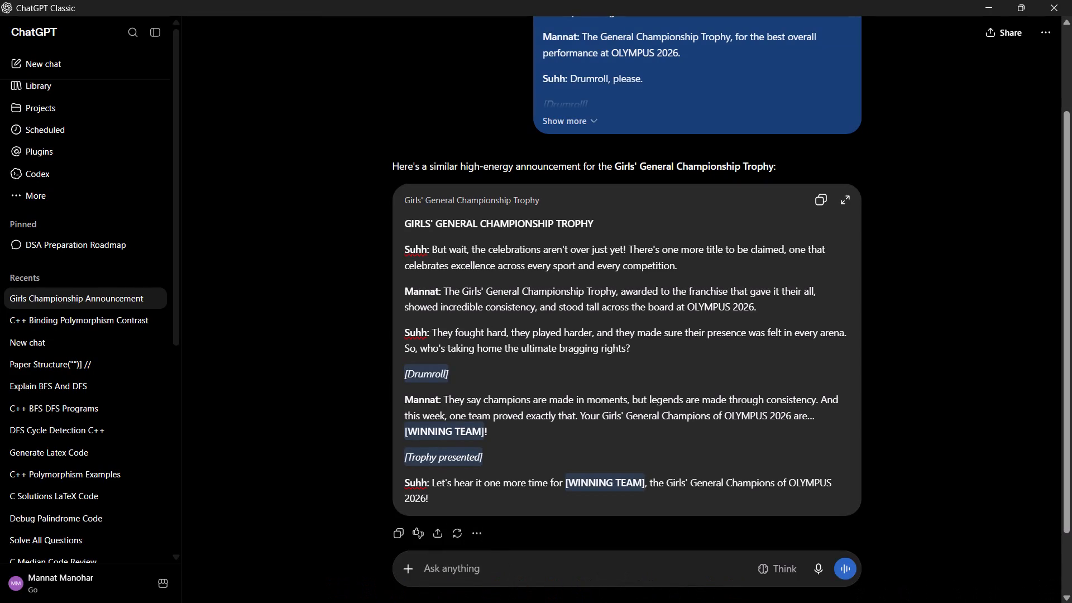
{"action": "key", "text": "s"}
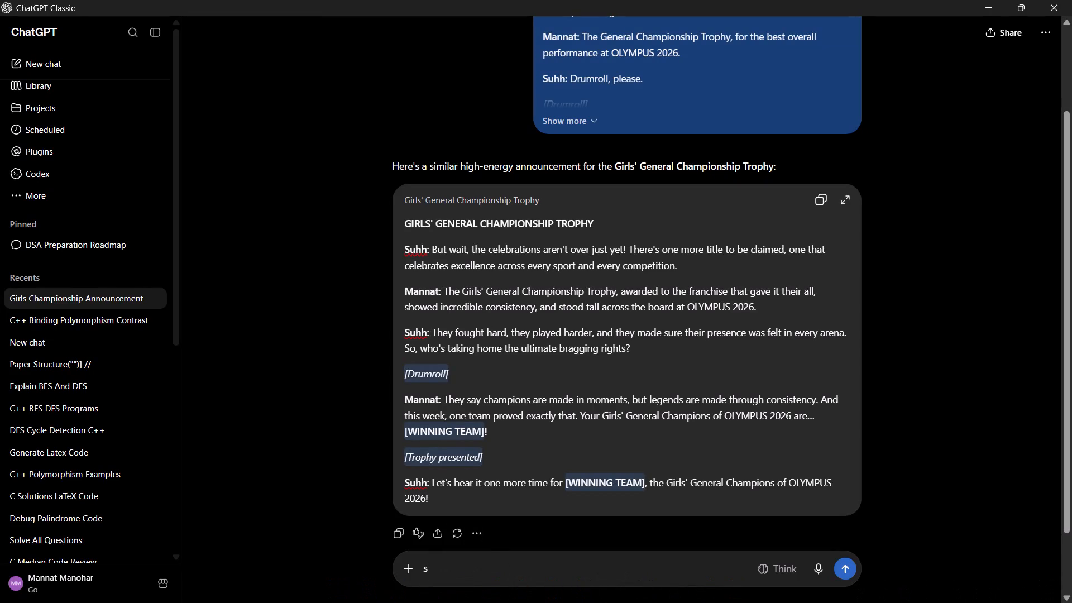
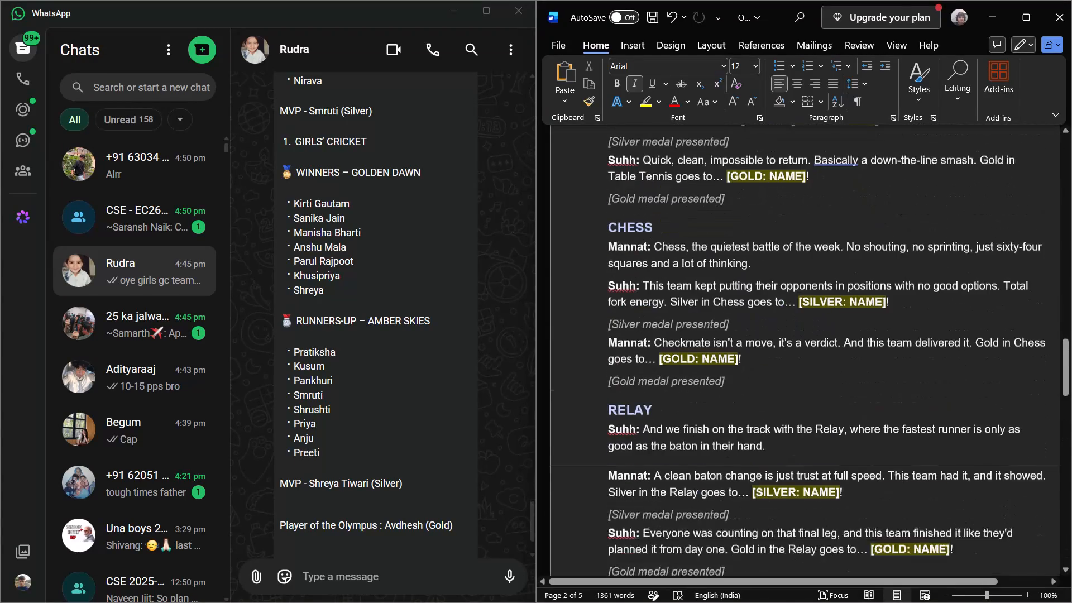
Paste the copied GIRLS' CRICKET and GIRLS' FOOTBALL segments on a new line after Volleyball's gold medal cue, before the CRICKET heading.
{"action": "scroll", "coordinate": [755, 240], "scroll_direction": "down", "scroll_amount": 4}
{"action": "scroll", "coordinate": [755, 240], "scroll_direction": "up", "scroll_amount": 4}
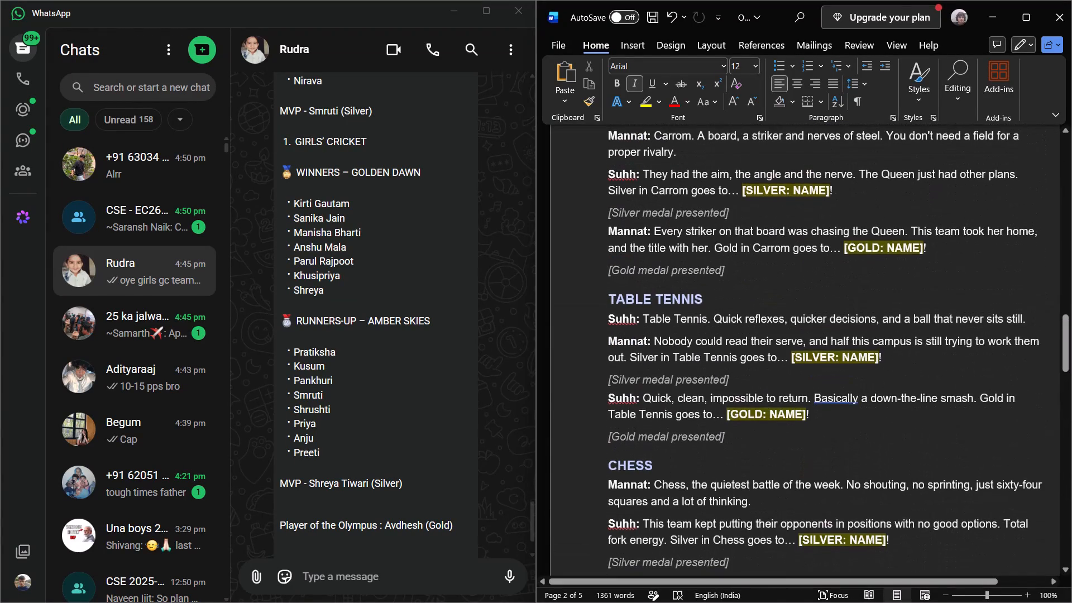
{"action": "scroll", "coordinate": [755, 240], "scroll_direction": "up", "scroll_amount": 6}
{"action": "scroll", "coordinate": [755, 240], "scroll_direction": "down", "scroll_amount": 2}
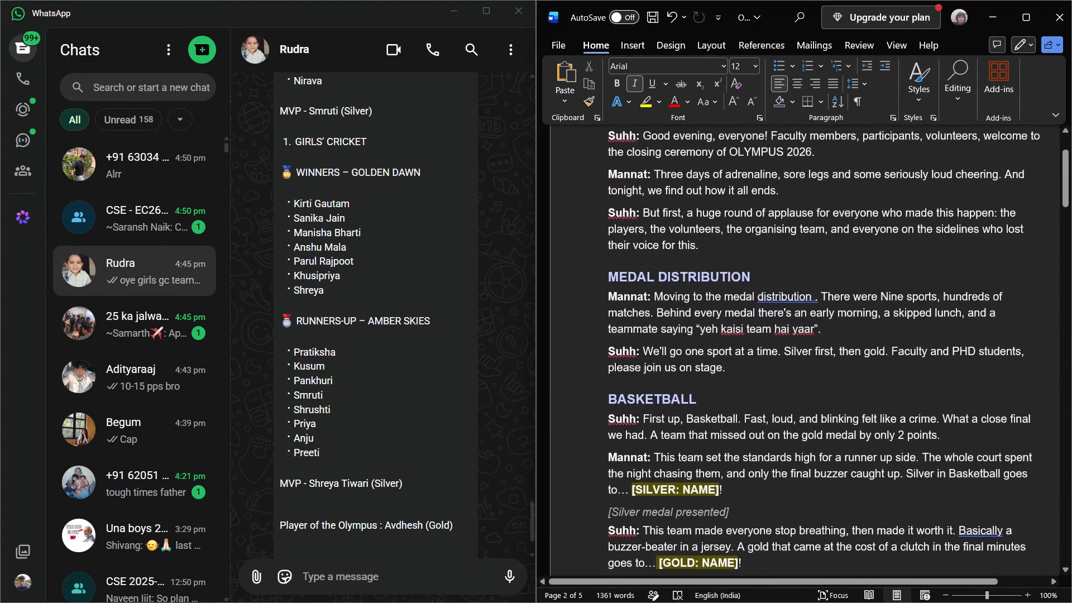
{"action": "scroll", "coordinate": [755, 240], "scroll_direction": "down", "scroll_amount": 3}
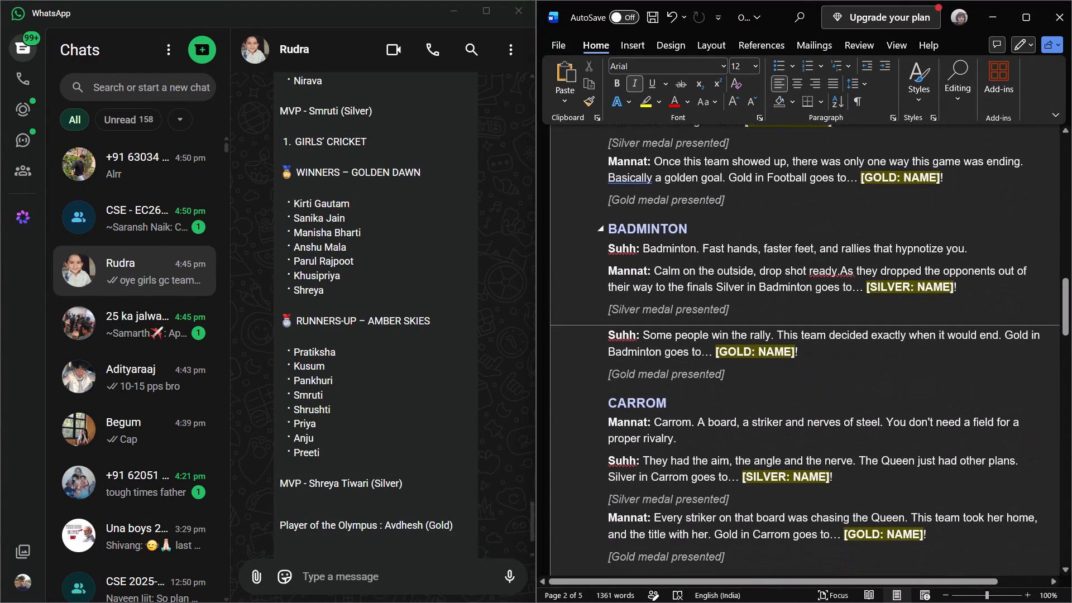
{"action": "scroll", "coordinate": [733, 237], "scroll_direction": "down", "scroll_amount": 1}
{"action": "scroll", "coordinate": [733, 237], "scroll_direction": "up", "scroll_amount": 3}
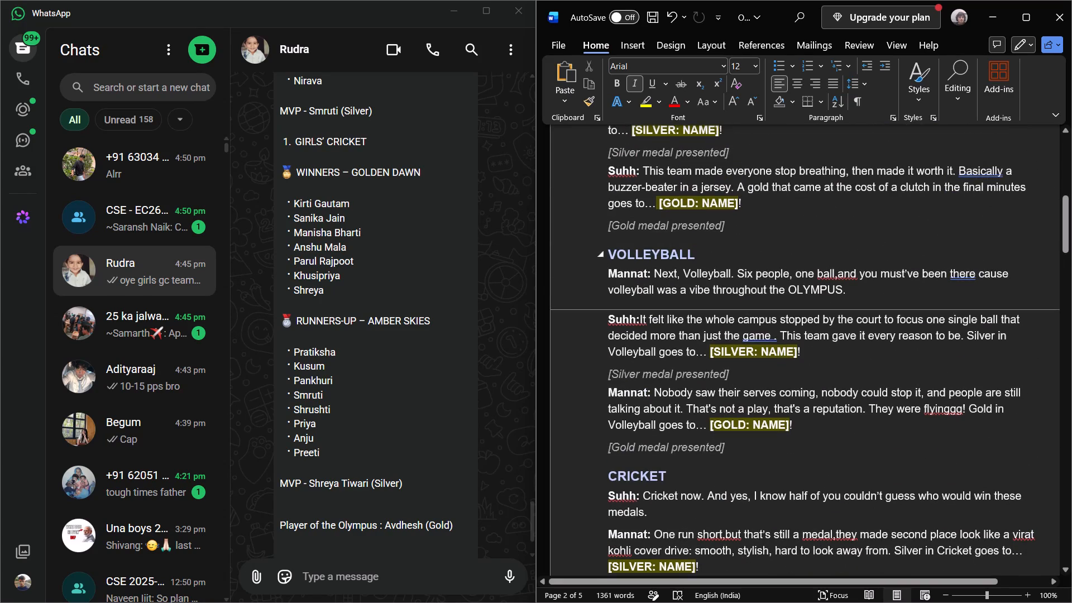
{"action": "scroll", "coordinate": [733, 237], "scroll_direction": "up", "scroll_amount": 2}
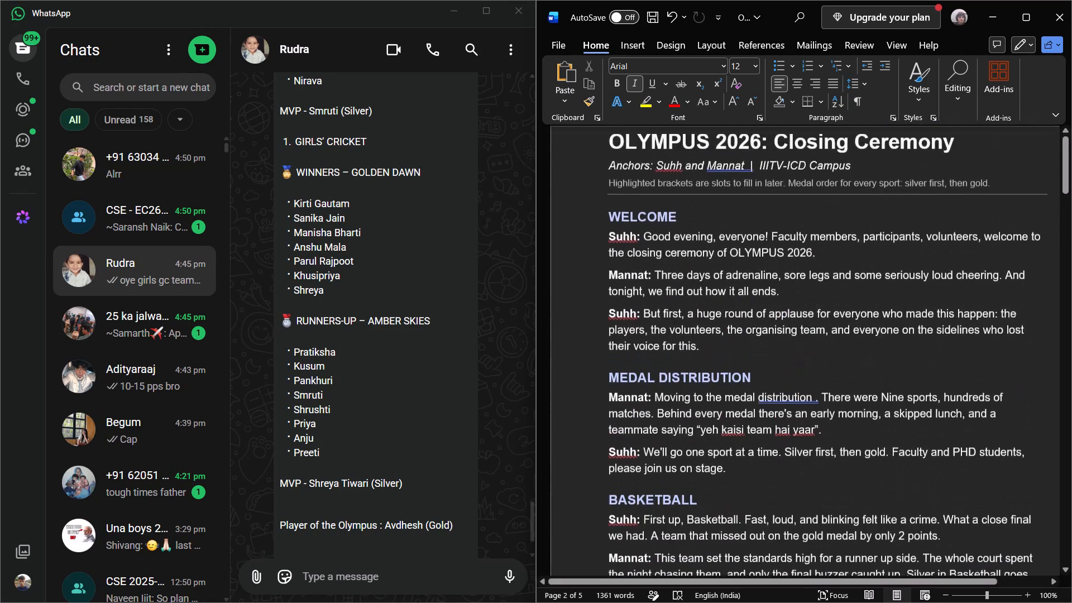
{"action": "scroll", "coordinate": [733, 237], "scroll_direction": "down", "scroll_amount": 4}
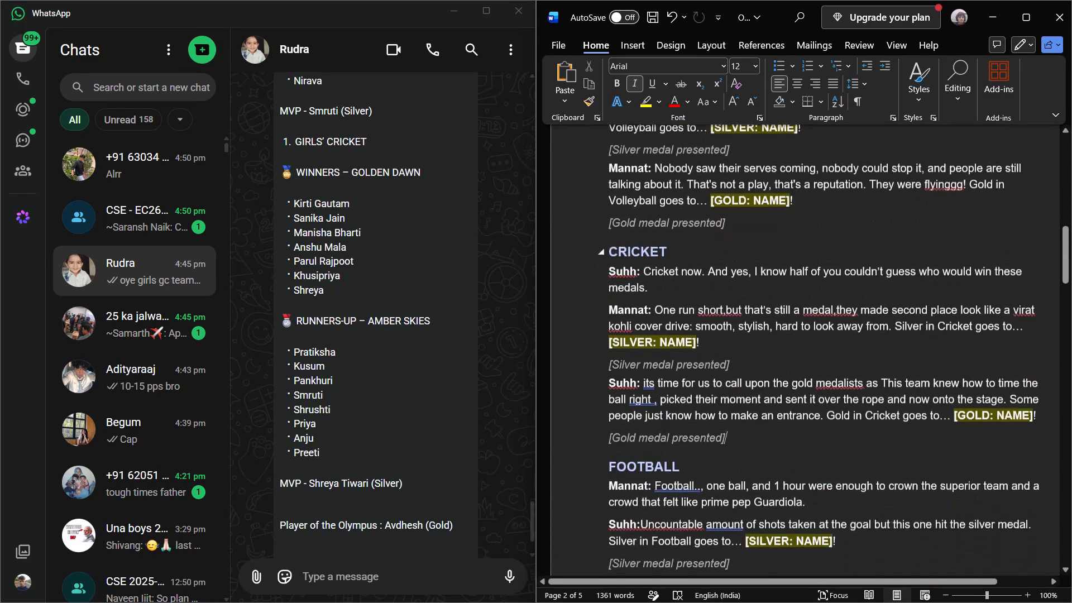
{"action": "left_click", "coordinate": [744, 238]}
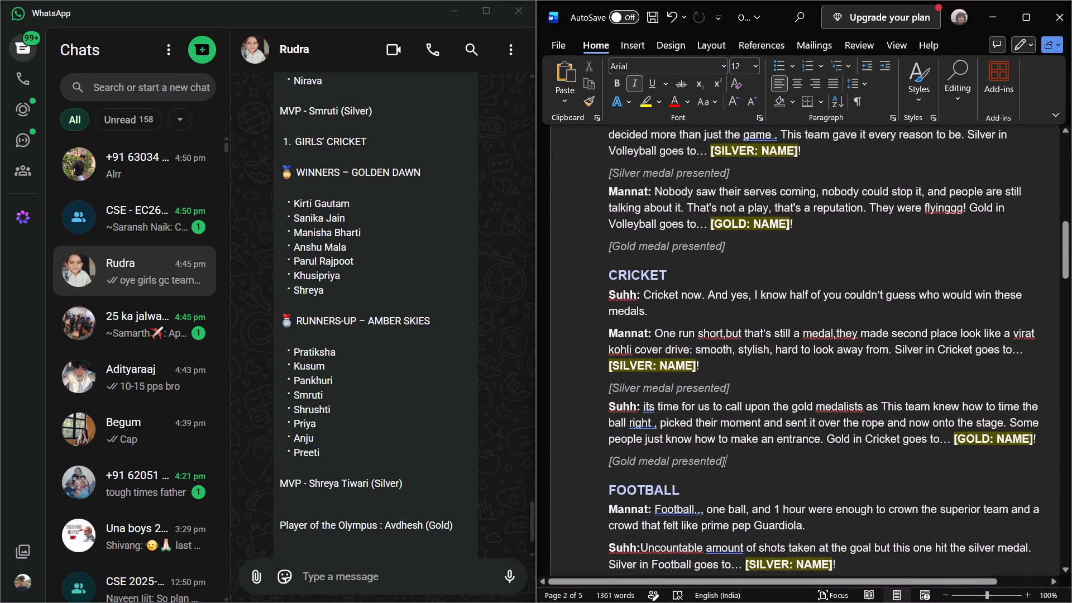
{"action": "left_click", "coordinate": [753, 248]}
{"action": "key", "text": "Return"}
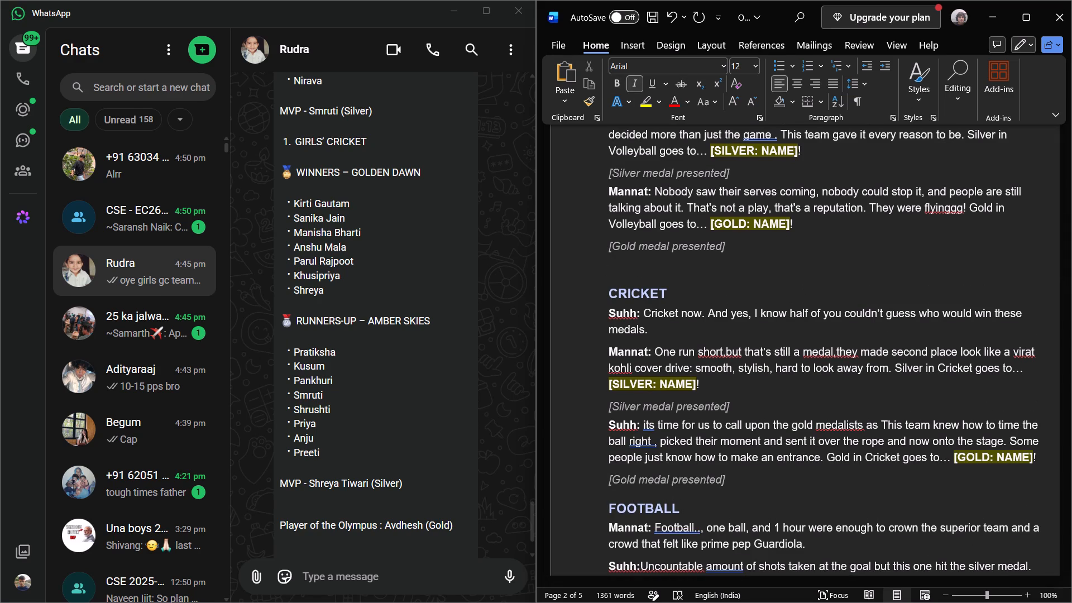
{"action": "key", "text": "ctrl+v"}
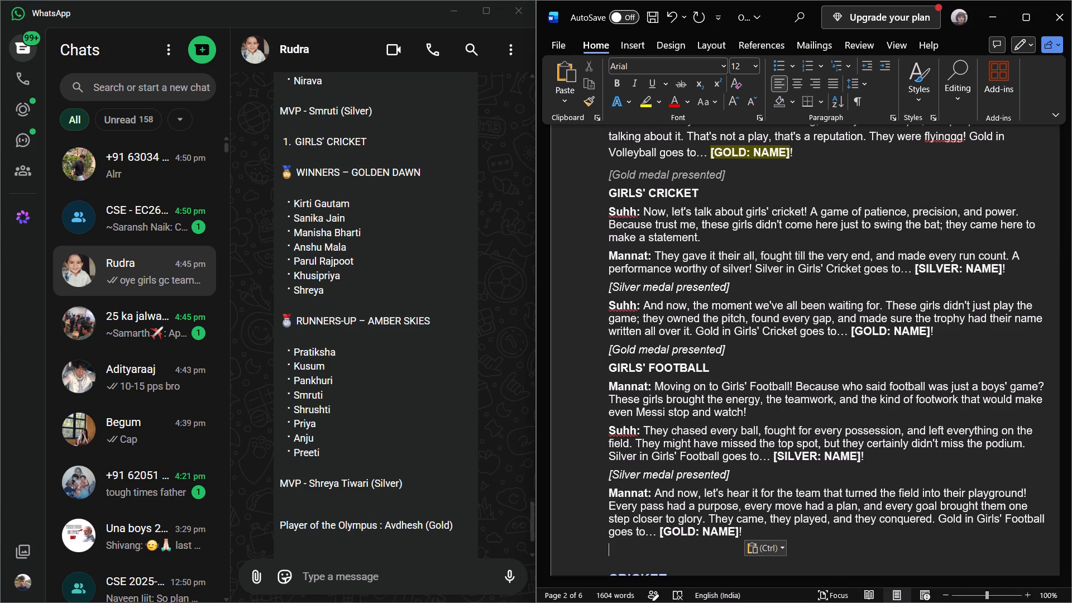
Select the pasted GIRLS' CRICKET heading and open the text effects choices for it.
{"action": "left_click", "coordinate": [703, 199]}
{"action": "left_click_drag", "start_coordinate": [703, 199], "coordinate": [608, 194]}
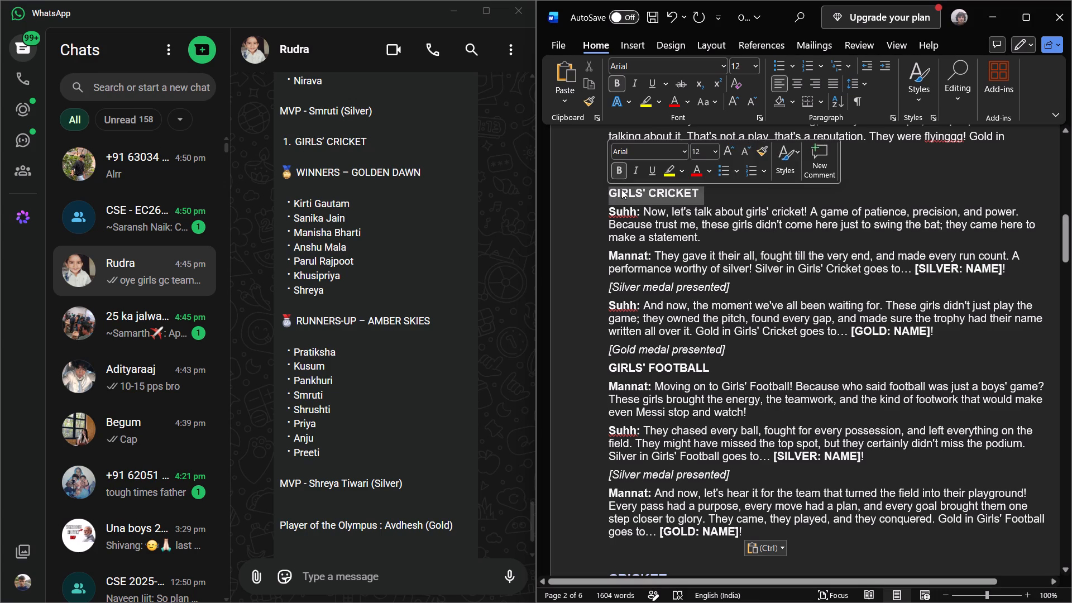
{"action": "left_click", "coordinate": [616, 100]}
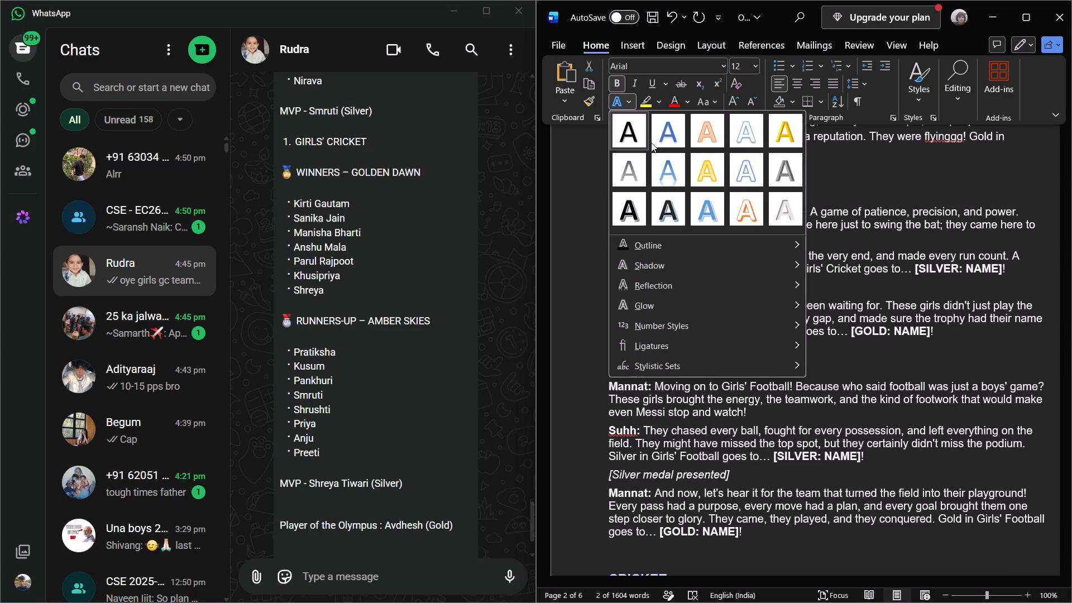
Make the GIRLS' CRICKET heading bold.
{"action": "left_click", "coordinate": [615, 85]}
{"action": "left_click", "coordinate": [615, 85]}
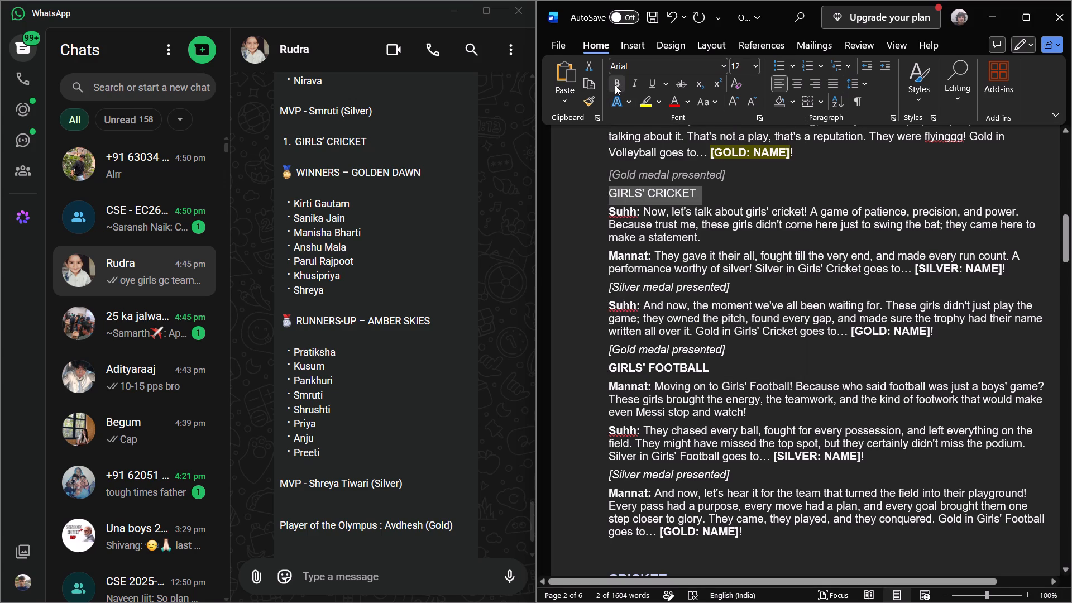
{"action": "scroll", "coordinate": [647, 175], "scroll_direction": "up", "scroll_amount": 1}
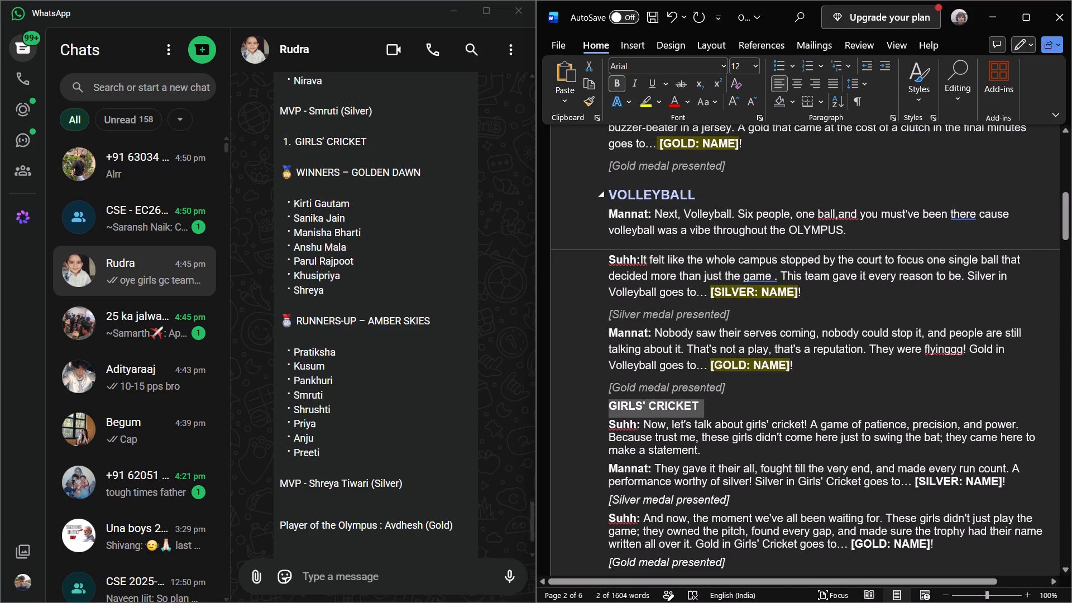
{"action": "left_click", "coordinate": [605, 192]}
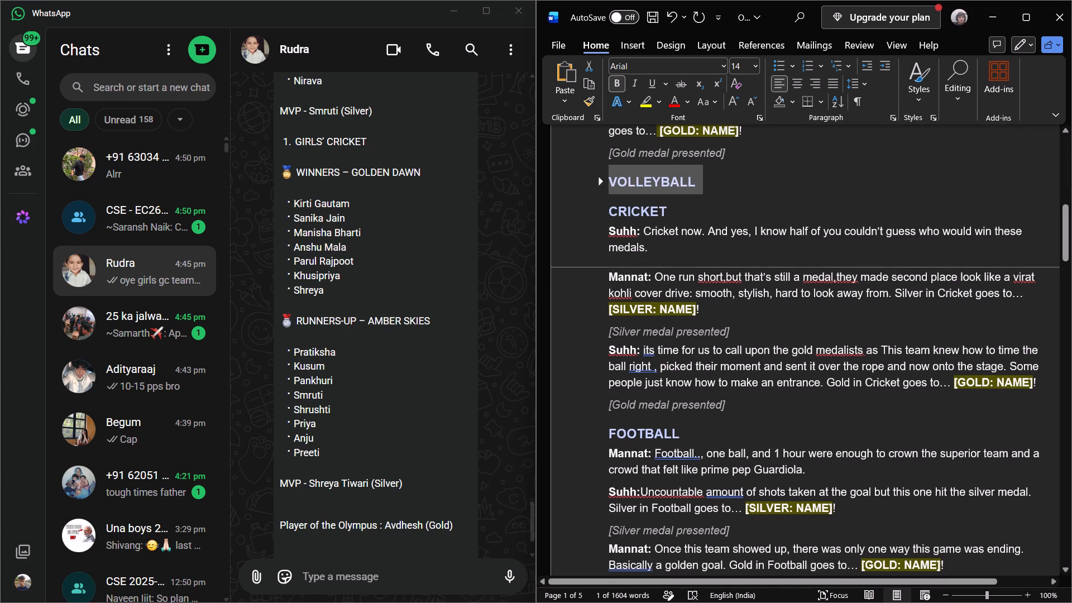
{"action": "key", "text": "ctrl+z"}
Apply the plain blue text effect to the whole GIRLS' CRICKET heading below the Volleyball section.
{"action": "scroll", "coordinate": [638, 261], "scroll_direction": "down", "scroll_amount": 1}
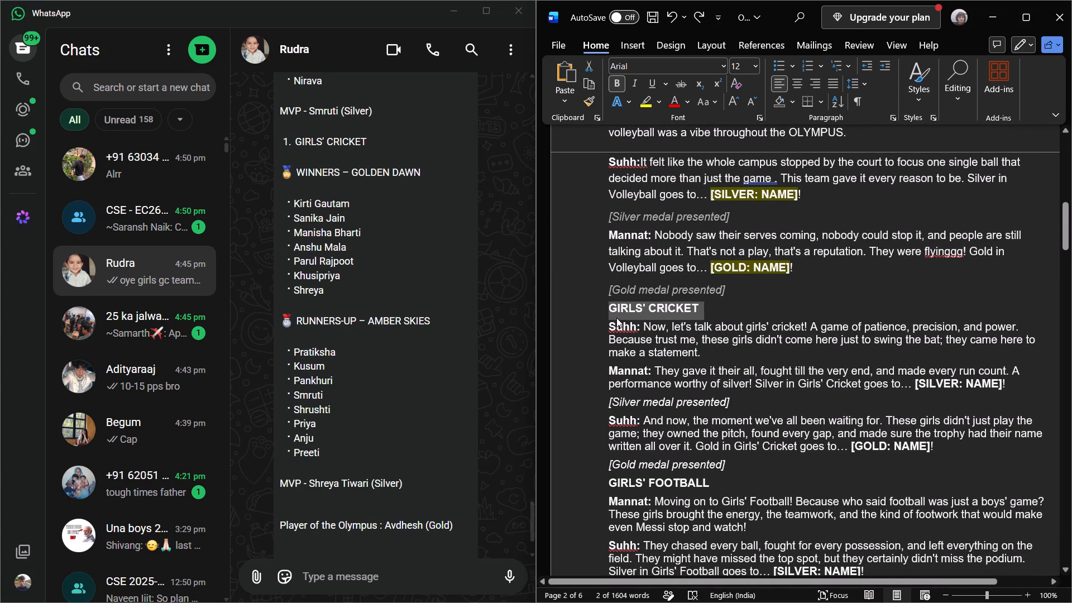
{"action": "double_click", "coordinate": [624, 306]}
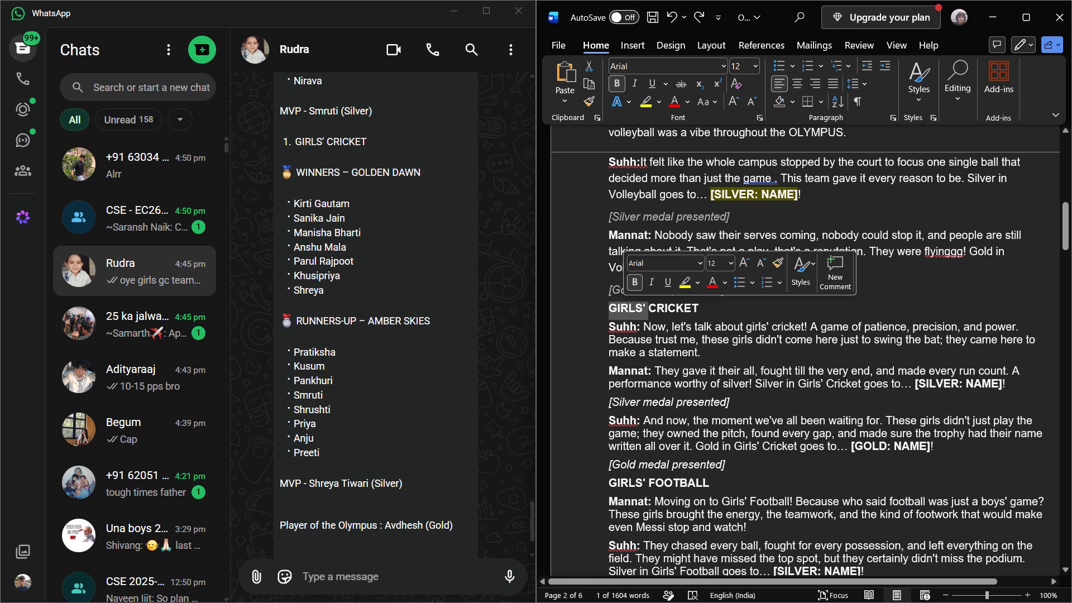
{"action": "left_click_drag", "start_coordinate": [725, 302], "coordinate": [612, 305]}
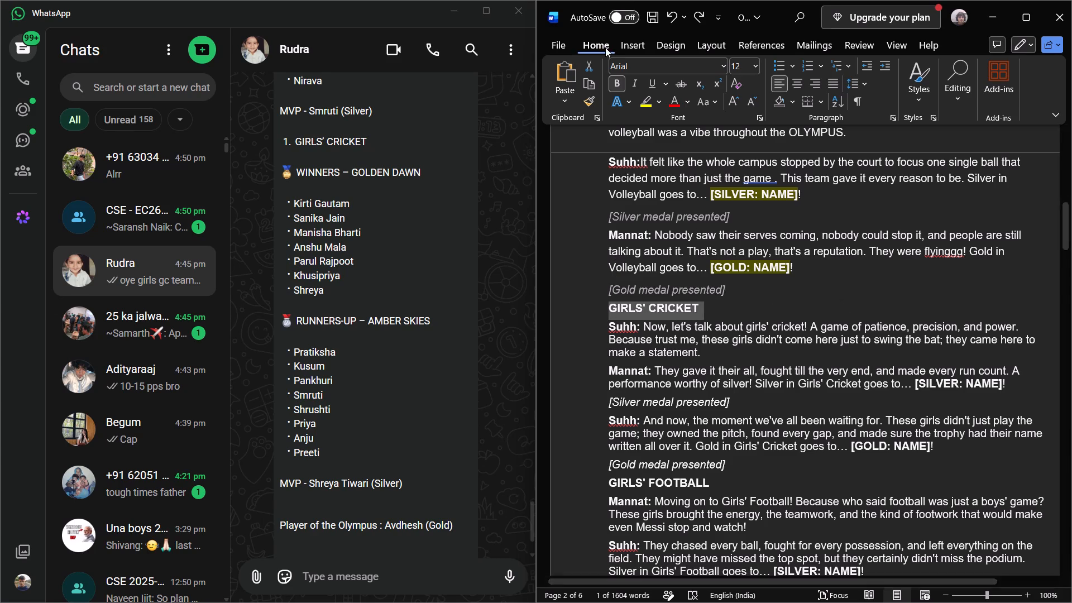
{"action": "left_click", "coordinate": [620, 98]}
{"action": "left_click", "coordinate": [657, 142]}
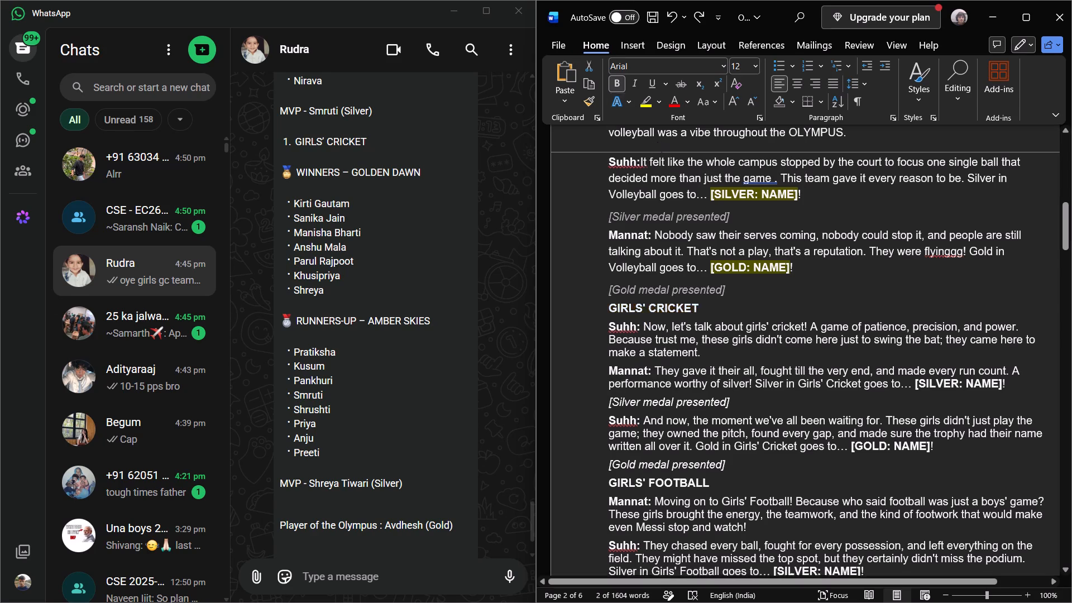
Apply the same blue text effect to the GIRLS' FOOTBALL heading.
{"action": "scroll", "coordinate": [717, 337], "scroll_direction": "down", "scroll_amount": 1}
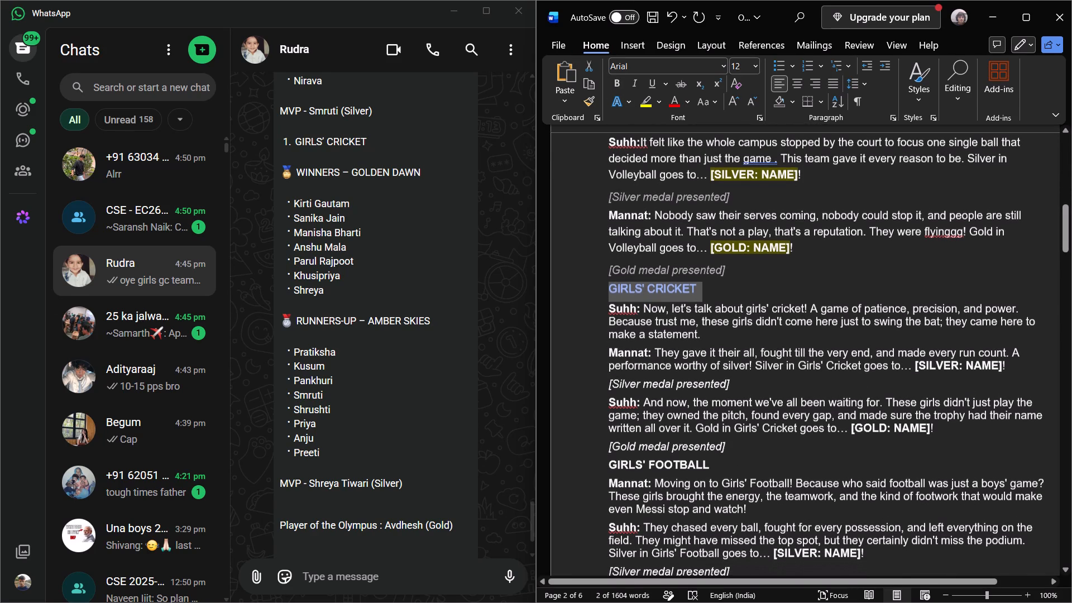
{"action": "left_click_drag", "start_coordinate": [721, 463], "coordinate": [609, 465]}
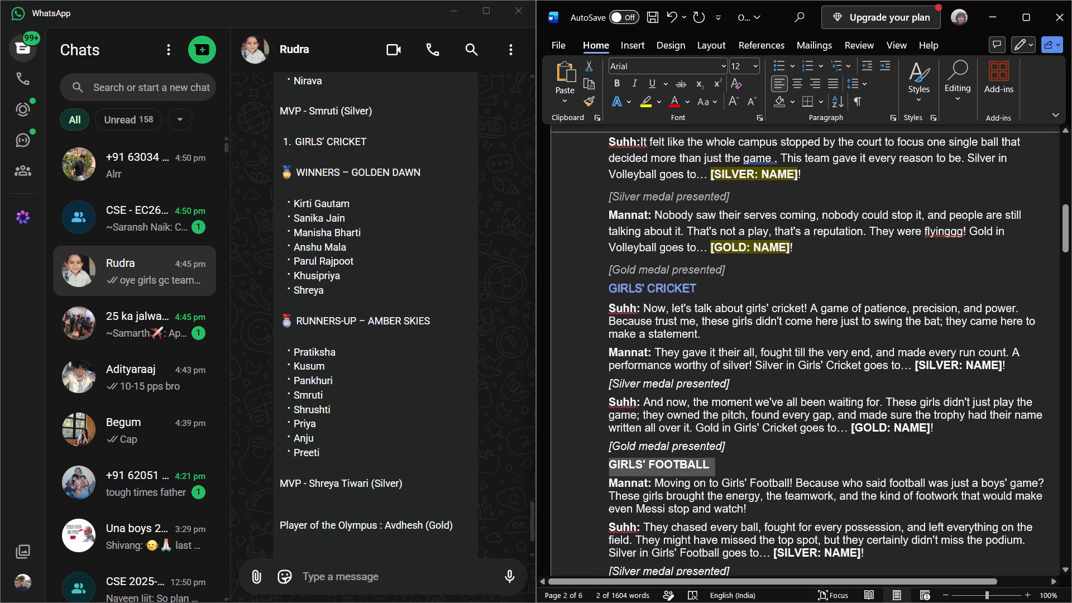
{"action": "left_click_drag", "start_coordinate": [609, 465], "coordinate": [601, 464]}
{"action": "left_click", "coordinate": [618, 108]}
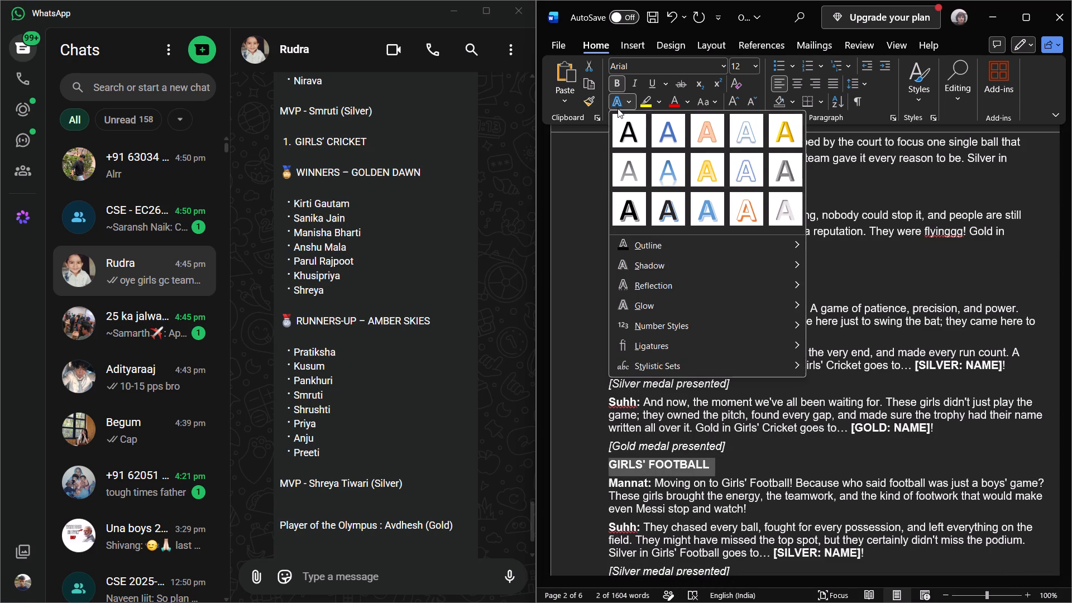
{"action": "left_click", "coordinate": [661, 141]}
Review how the Girls' Cricket and Girls' Football sequences sit between the Volleyball and Cricket sections.
{"action": "scroll", "coordinate": [738, 280], "scroll_direction": "up", "scroll_amount": 1}
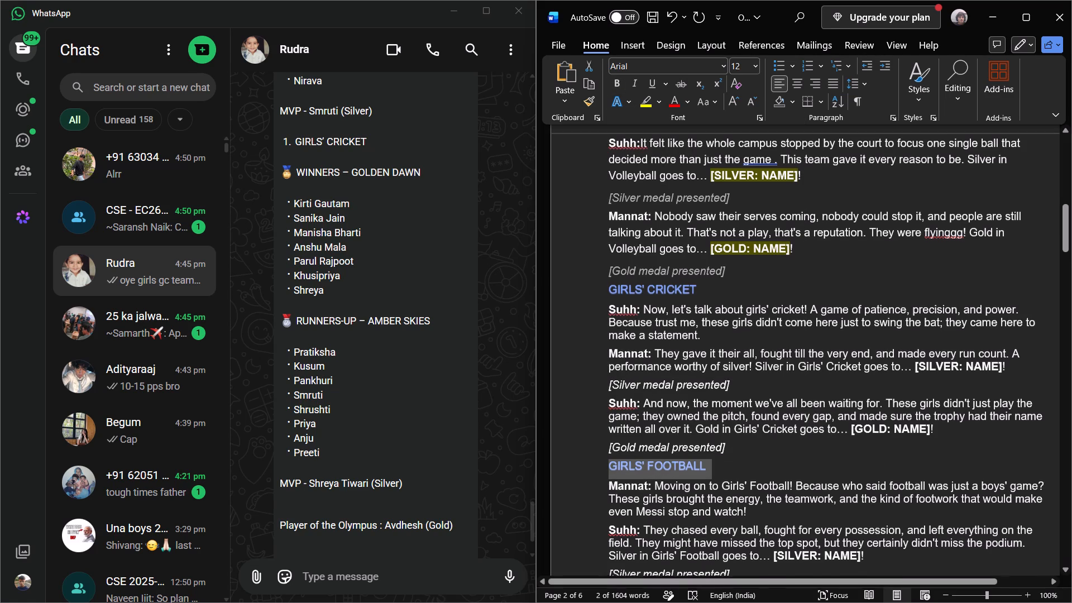
{"action": "scroll", "coordinate": [738, 280], "scroll_direction": "up", "scroll_amount": 1}
{"action": "scroll", "coordinate": [738, 280], "scroll_direction": "down", "scroll_amount": 2}
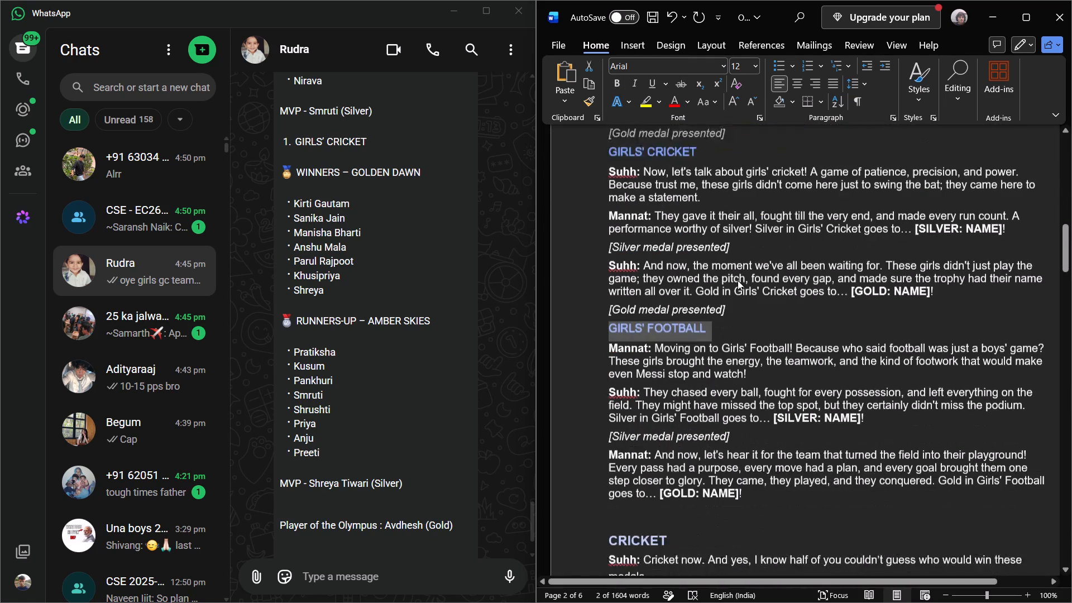
{"action": "scroll", "coordinate": [766, 420], "scroll_direction": "down", "scroll_amount": 1}
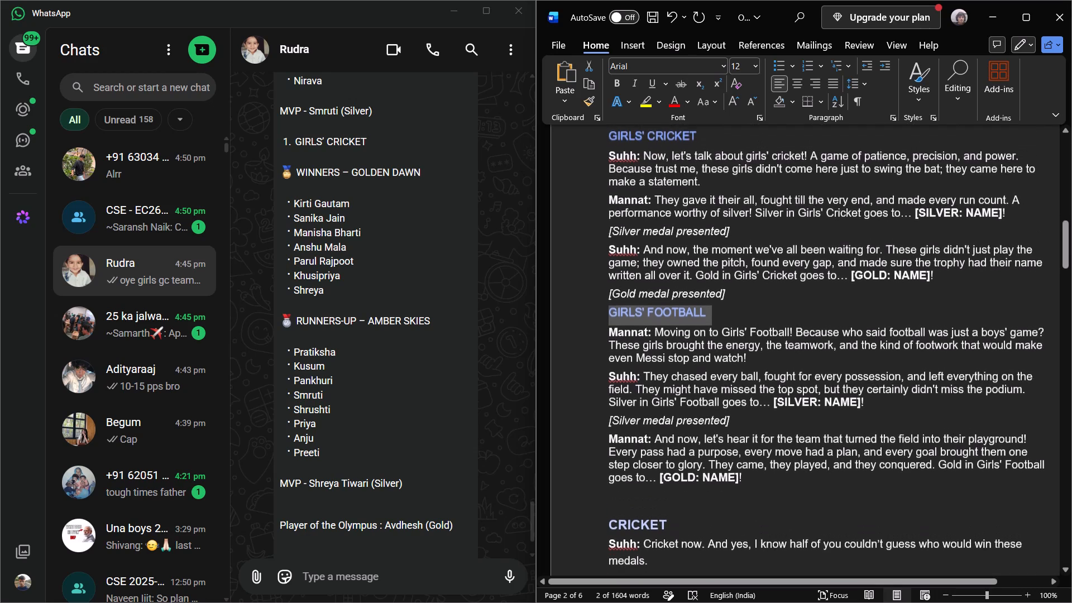
{"action": "scroll", "coordinate": [766, 420], "scroll_direction": "down", "scroll_amount": 1}
{"action": "left_click", "coordinate": [706, 398]}
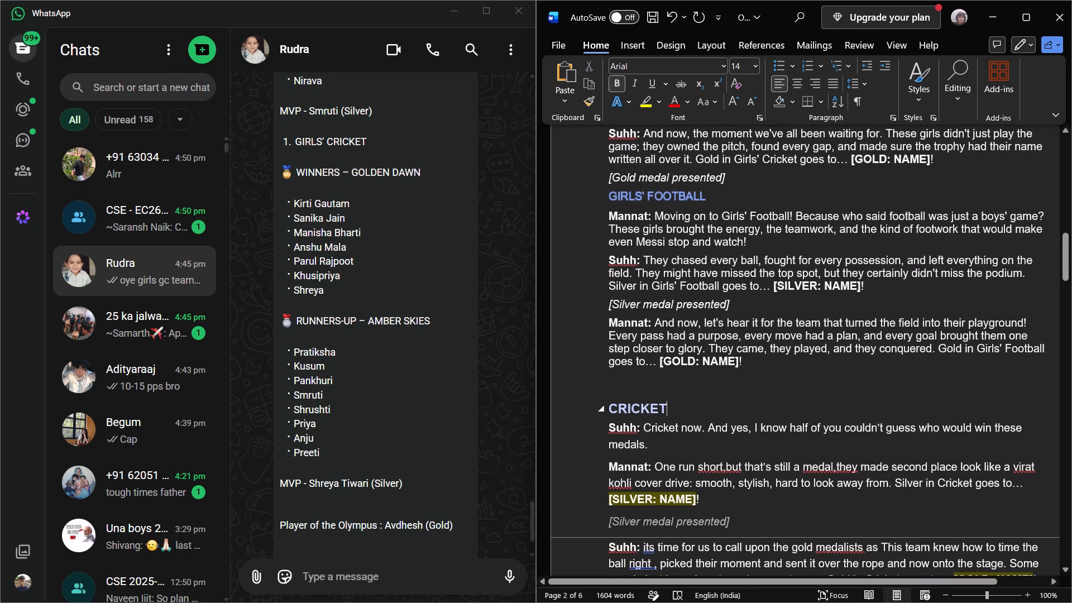
{"action": "scroll", "coordinate": [706, 398], "scroll_direction": "up", "scroll_amount": 2}
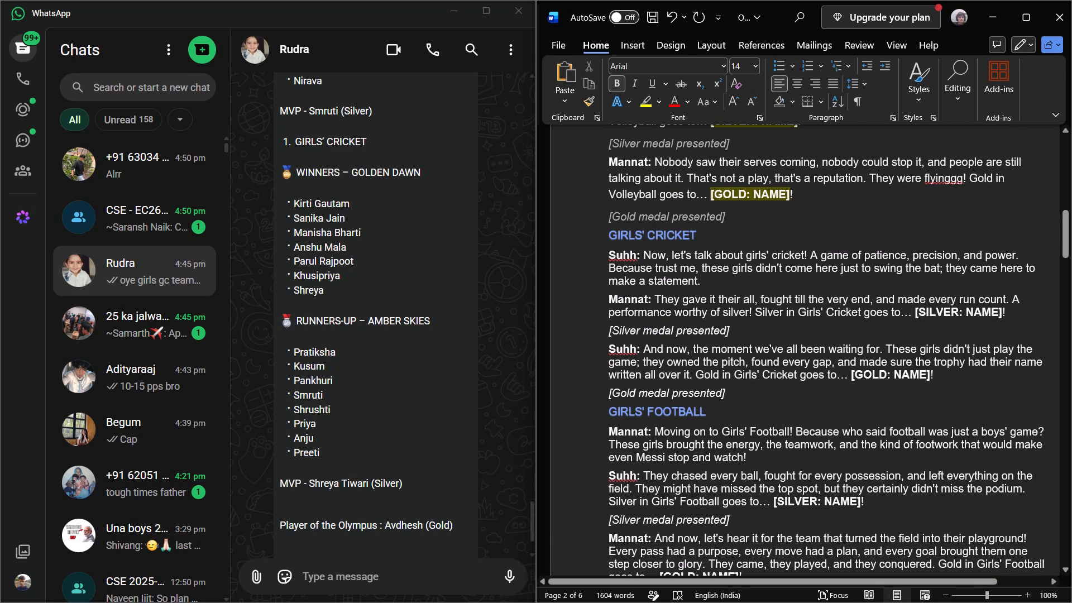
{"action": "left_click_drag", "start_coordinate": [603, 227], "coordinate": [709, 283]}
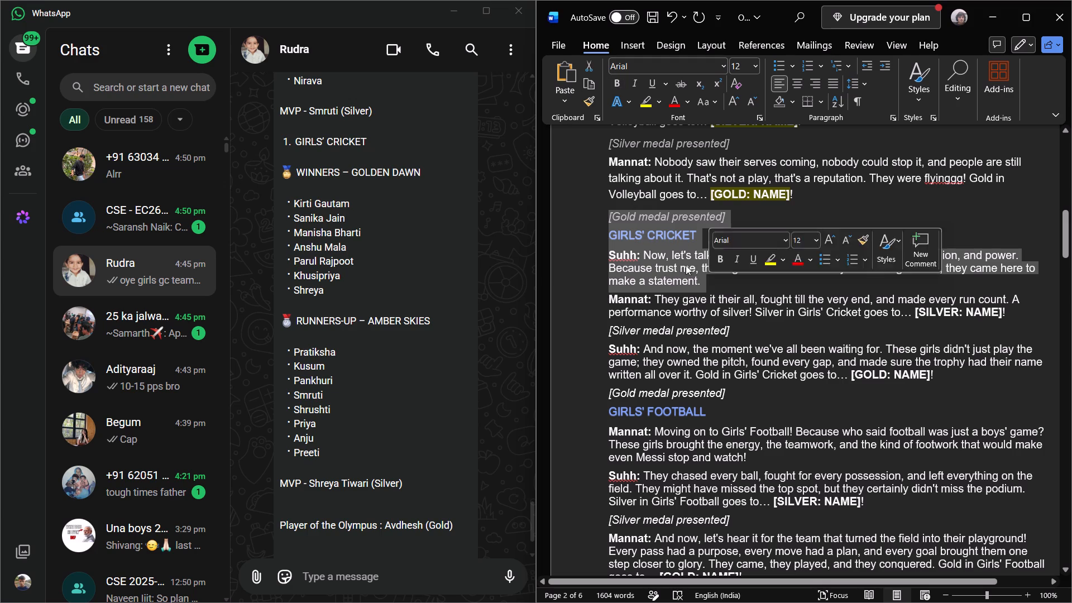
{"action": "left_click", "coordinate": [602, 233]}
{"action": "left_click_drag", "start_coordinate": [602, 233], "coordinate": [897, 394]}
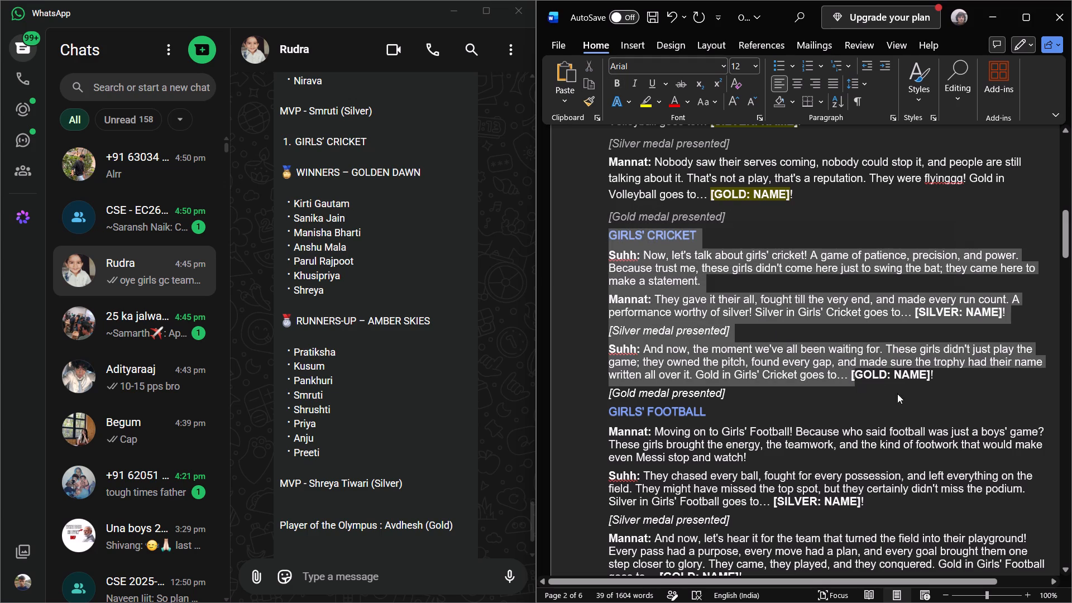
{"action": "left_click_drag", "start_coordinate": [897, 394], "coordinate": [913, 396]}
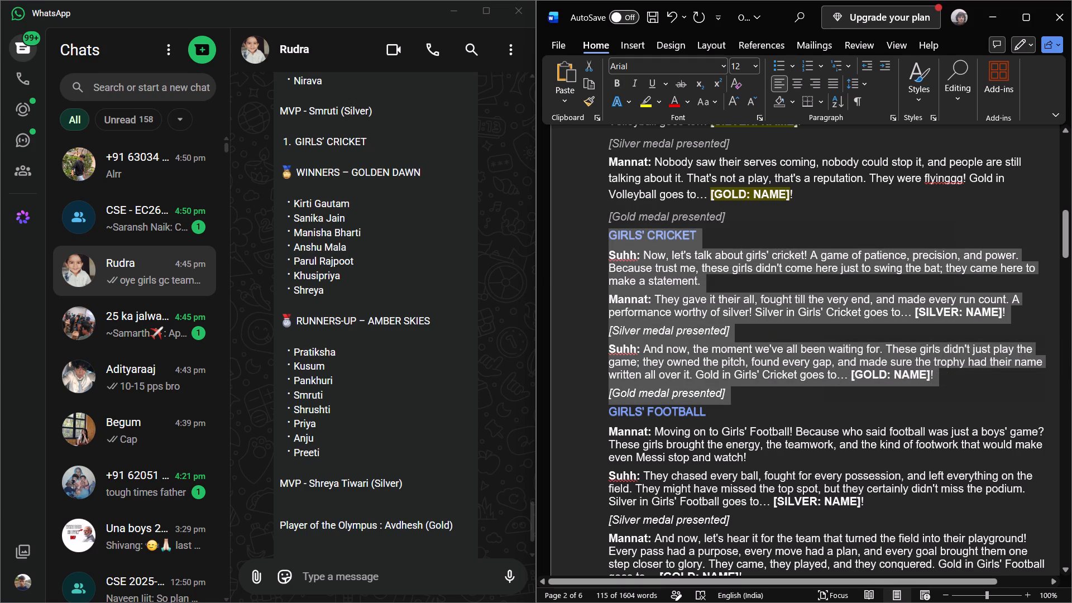
Copy the GIRLS' FOOTBALL sequence and paste it on a new line after the Cricket section's gold medal cue, above FOOTBALL.
{"action": "left_click", "coordinate": [608, 405]}
{"action": "left_click_drag", "start_coordinate": [608, 405], "coordinate": [767, 496]}
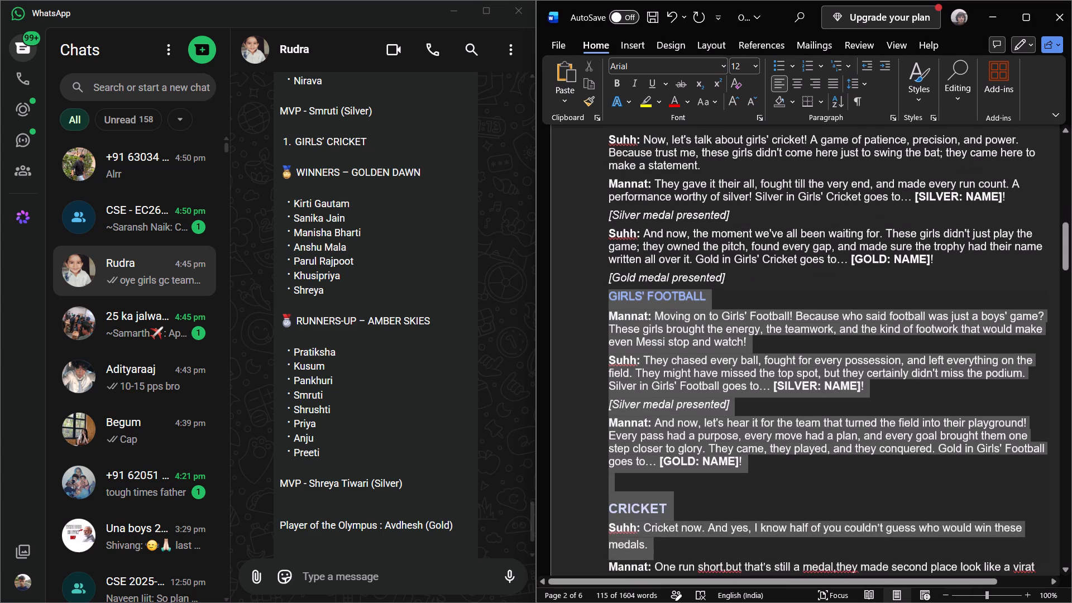
{"action": "left_click_drag", "start_coordinate": [767, 496], "coordinate": [761, 463]}
{"action": "key", "text": "ctrl+c"}
{"action": "scroll", "coordinate": [761, 463], "scroll_direction": "down", "scroll_amount": 1}
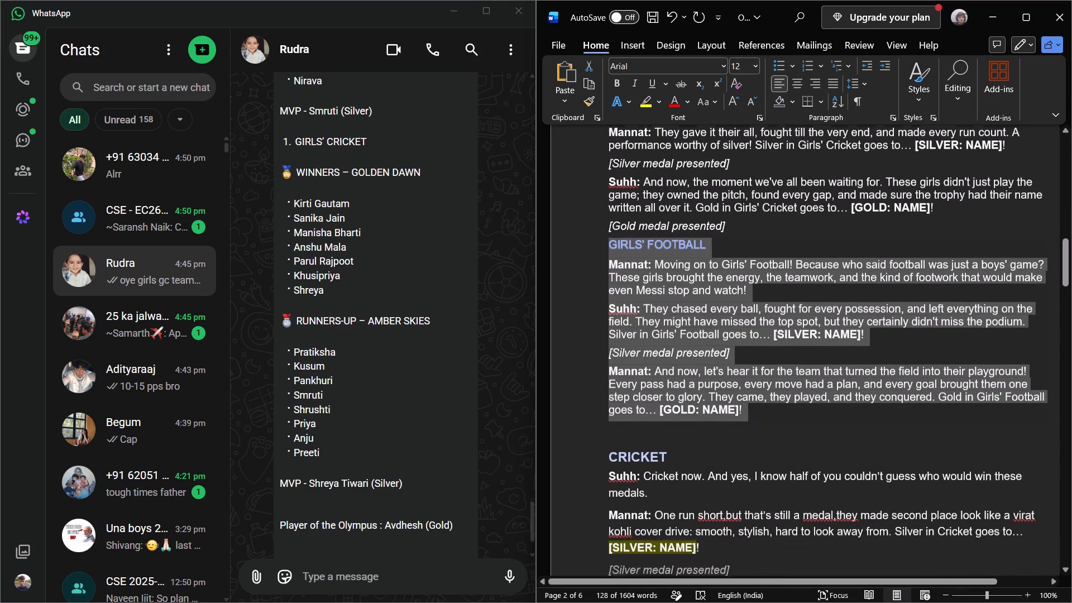
{"action": "scroll", "coordinate": [761, 463], "scroll_direction": "down", "scroll_amount": 1}
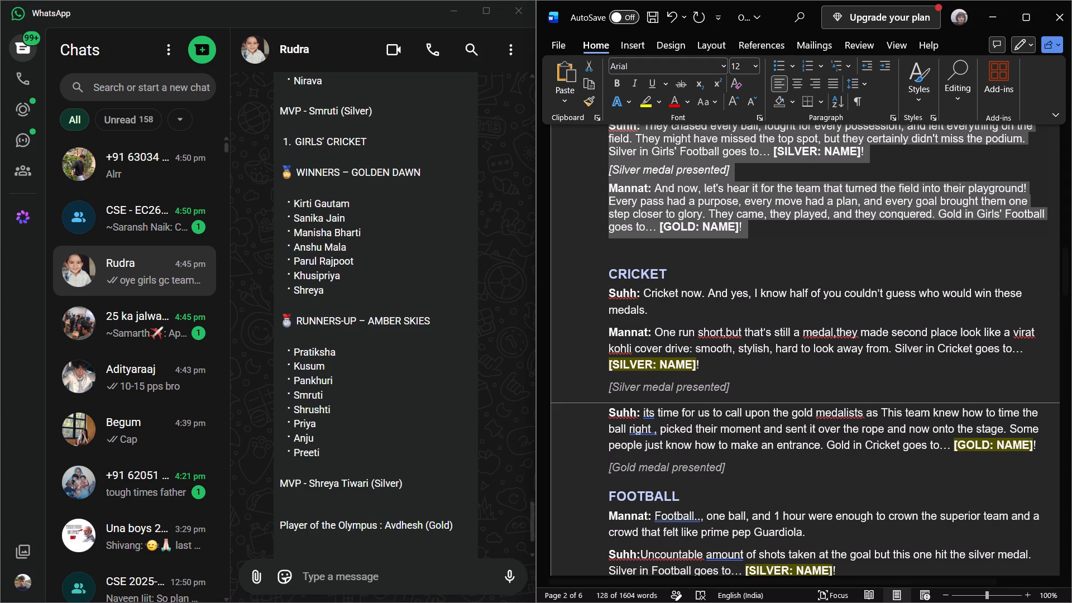
{"action": "scroll", "coordinate": [702, 494], "scroll_direction": "down", "scroll_amount": 1}
{"action": "left_click", "coordinate": [738, 414]}
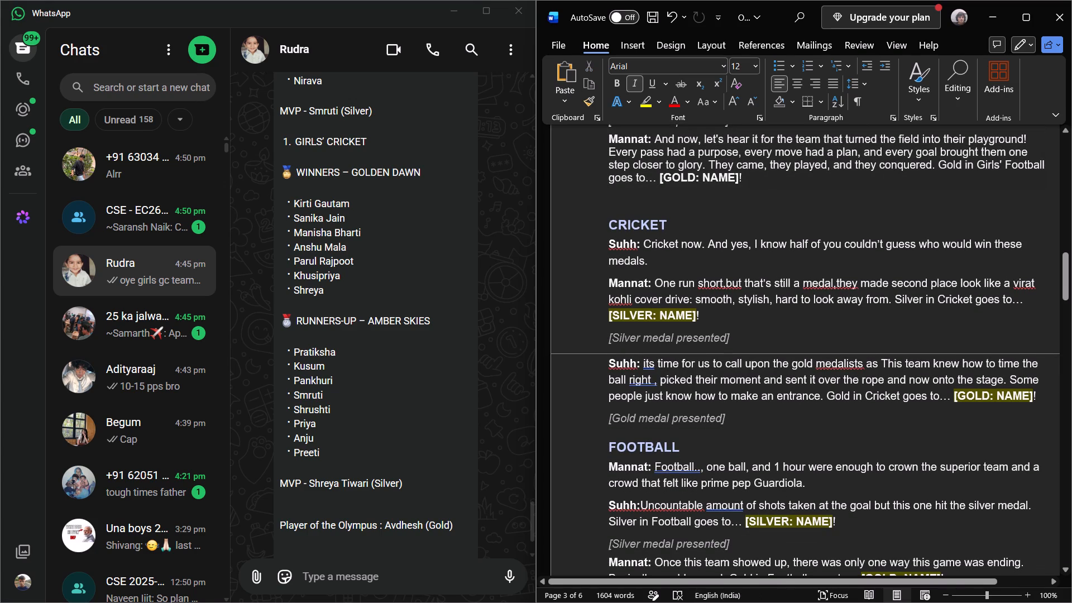
{"action": "left_click", "coordinate": [741, 418]}
{"action": "key", "text": "Return"}
{"action": "key", "text": "ctrl+v"}
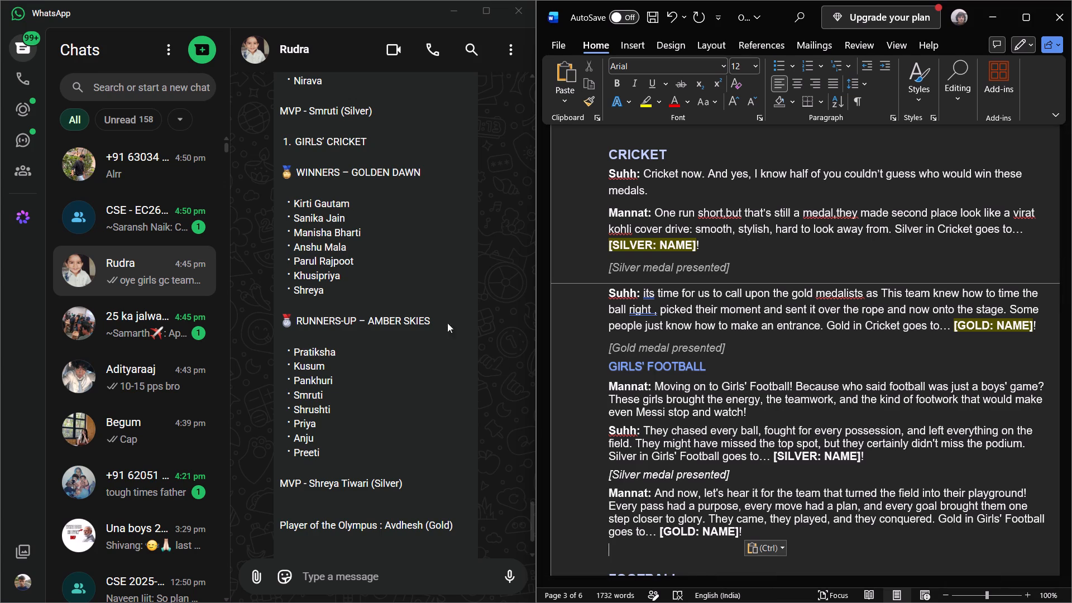
Check the girls' medal lists in the WhatsApp chat, and review the order of the girls' sequences among the script's sport sections.
{"action": "scroll", "coordinate": [333, 251], "scroll_direction": "up", "scroll_amount": 3}
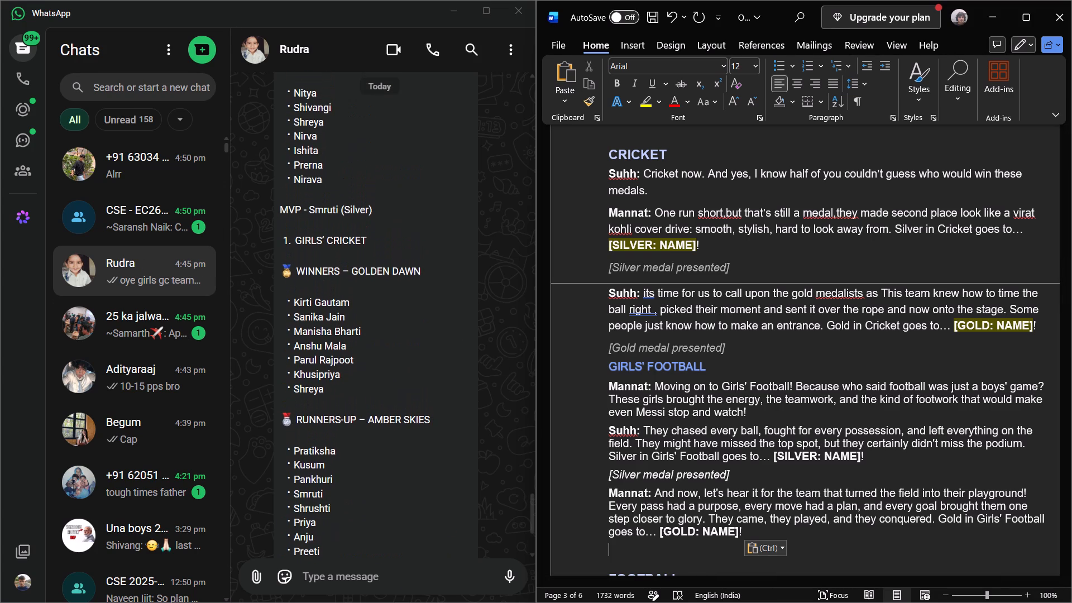
{"action": "scroll", "coordinate": [333, 251], "scroll_direction": "up", "scroll_amount": 1}
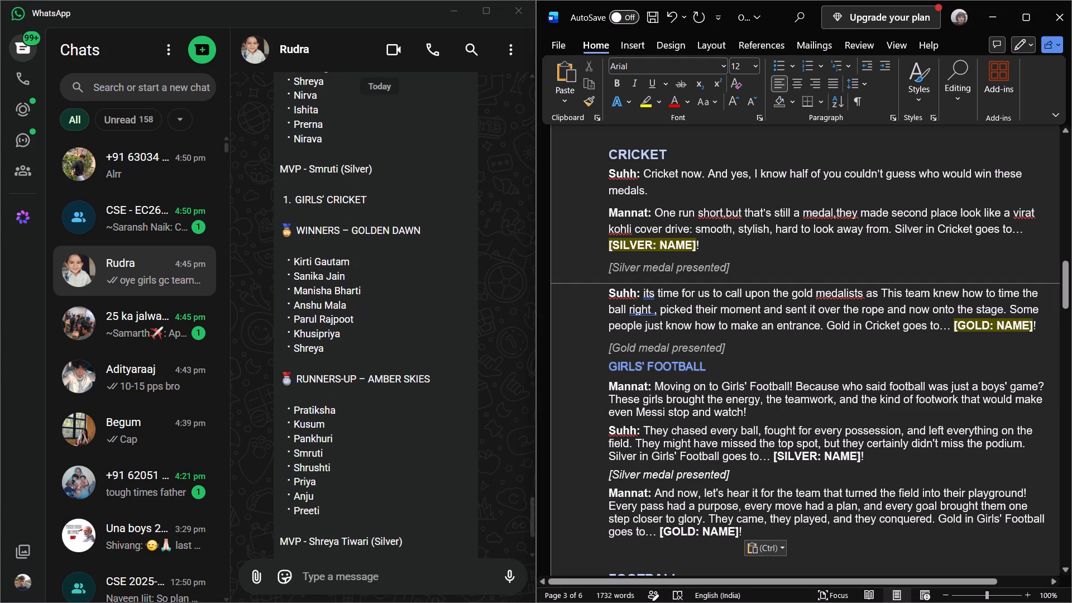
{"action": "scroll", "coordinate": [647, 307], "scroll_direction": "down", "scroll_amount": 1}
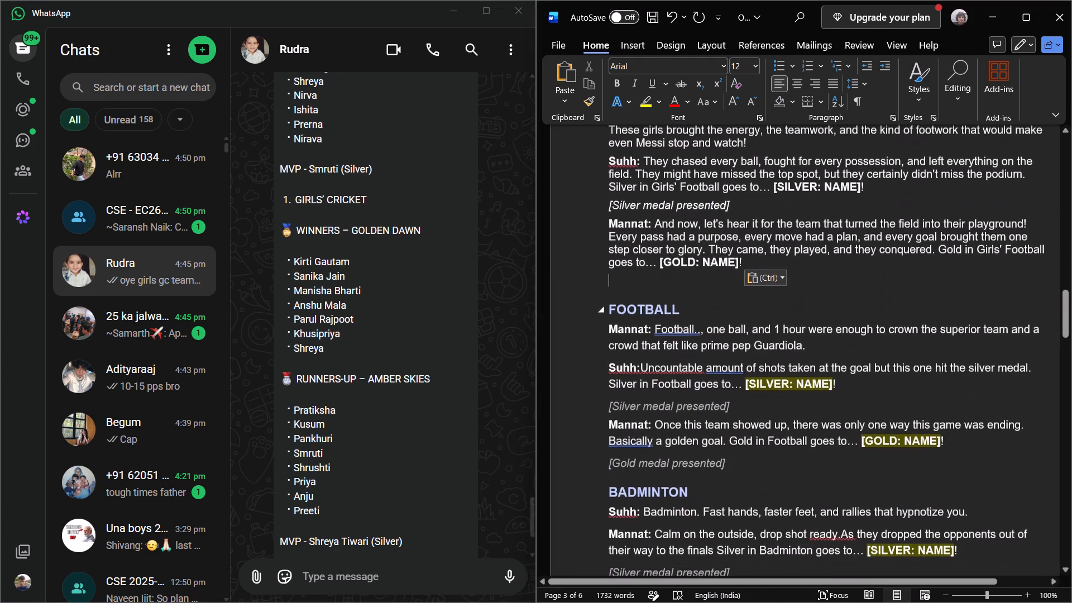
{"action": "scroll", "coordinate": [647, 307], "scroll_direction": "up", "scroll_amount": 2}
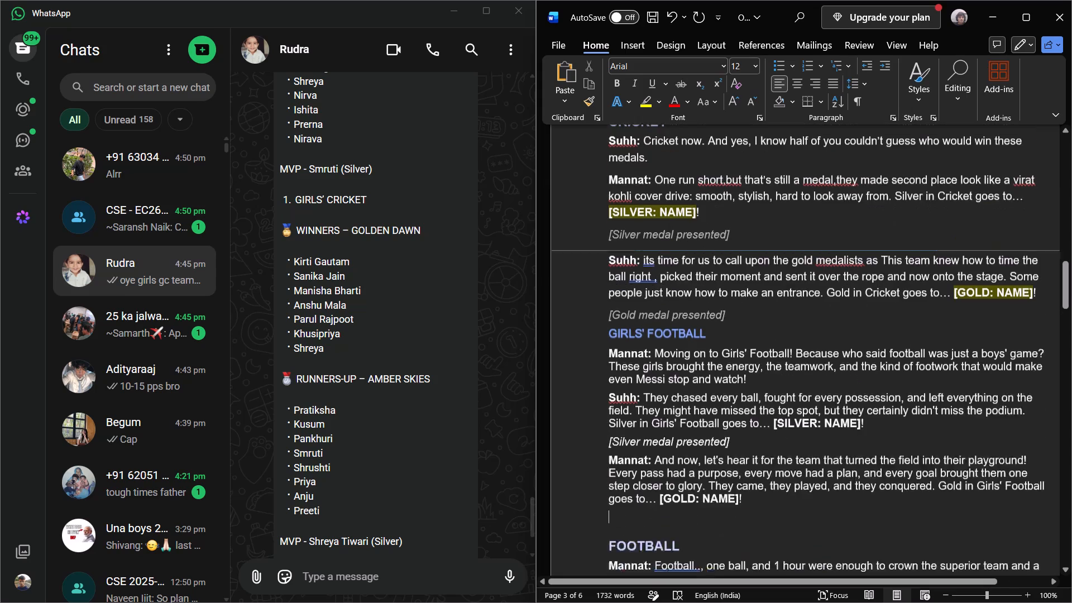
{"action": "scroll", "coordinate": [647, 307], "scroll_direction": "up", "scroll_amount": 1}
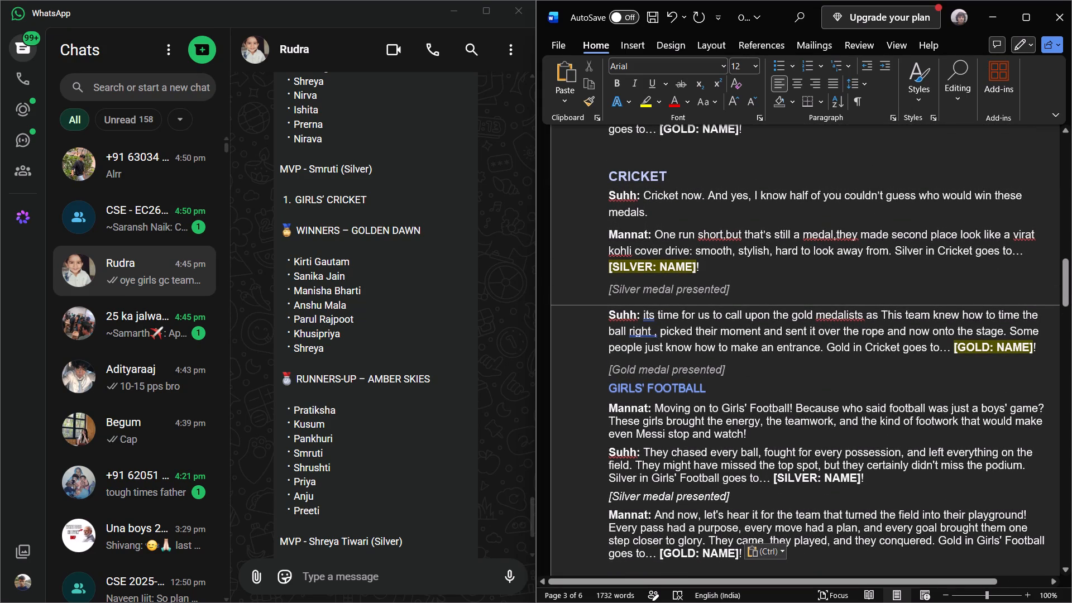
{"action": "scroll", "coordinate": [714, 323], "scroll_direction": "down", "scroll_amount": 3}
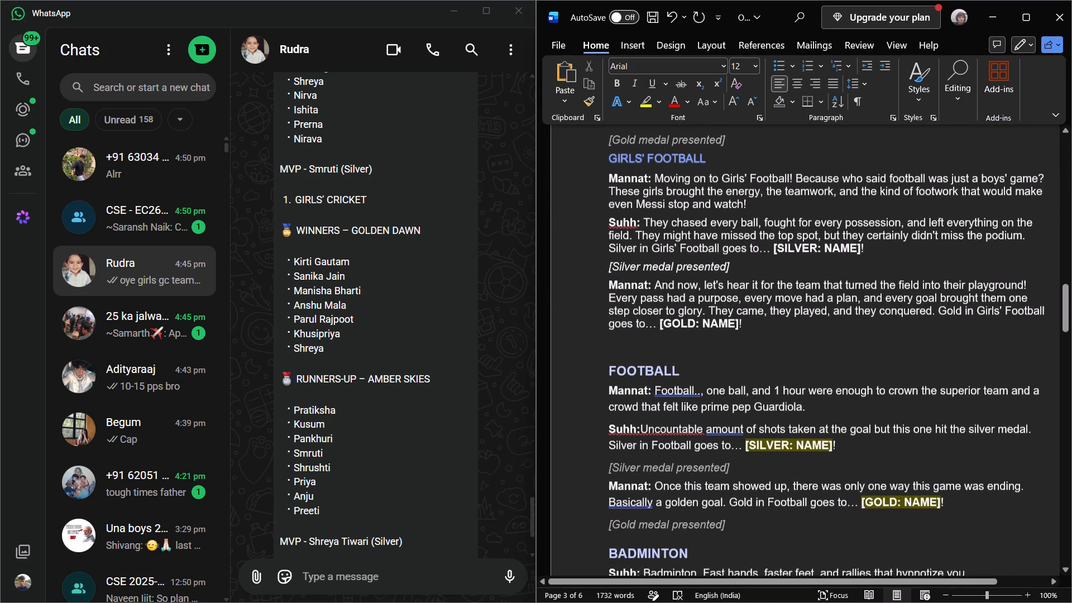
{"action": "scroll", "coordinate": [714, 323], "scroll_direction": "down", "scroll_amount": 1}
{"action": "scroll", "coordinate": [714, 323], "scroll_direction": "up", "scroll_amount": 2}
{"action": "scroll", "coordinate": [714, 323], "scroll_direction": "down", "scroll_amount": 1}
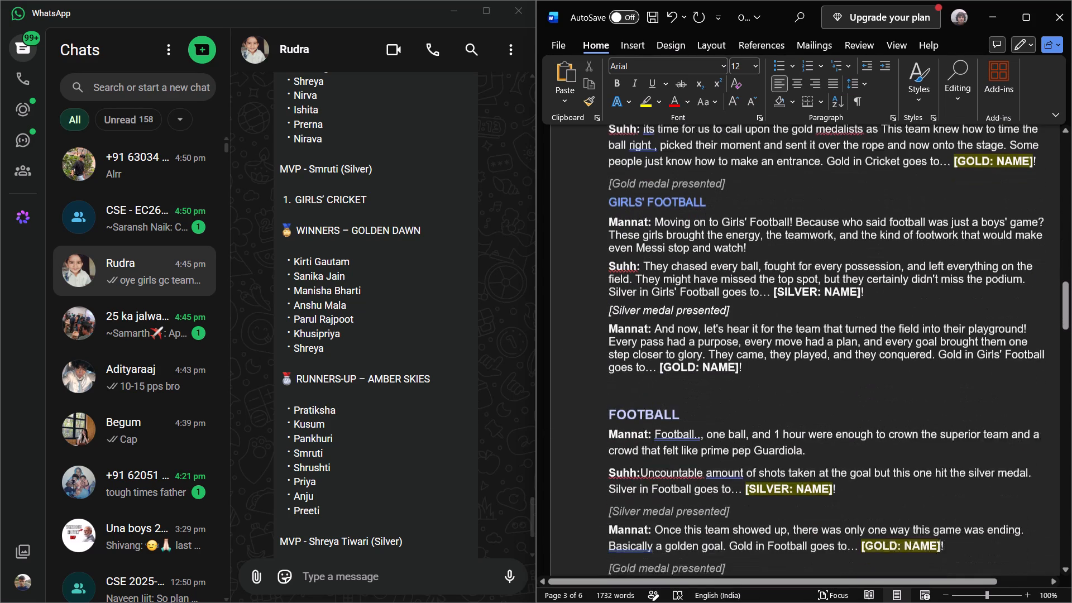
{"action": "scroll", "coordinate": [714, 323], "scroll_direction": "down", "scroll_amount": 2}
{"action": "scroll", "coordinate": [731, 281], "scroll_direction": "up", "scroll_amount": 1}
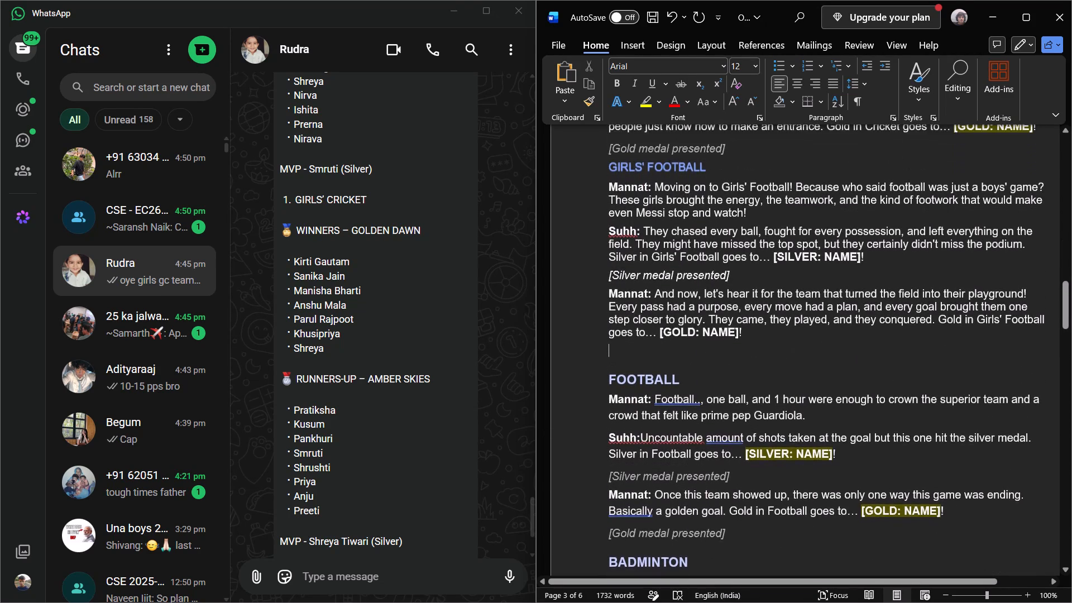
{"action": "scroll", "coordinate": [731, 281], "scroll_direction": "up", "scroll_amount": 3}
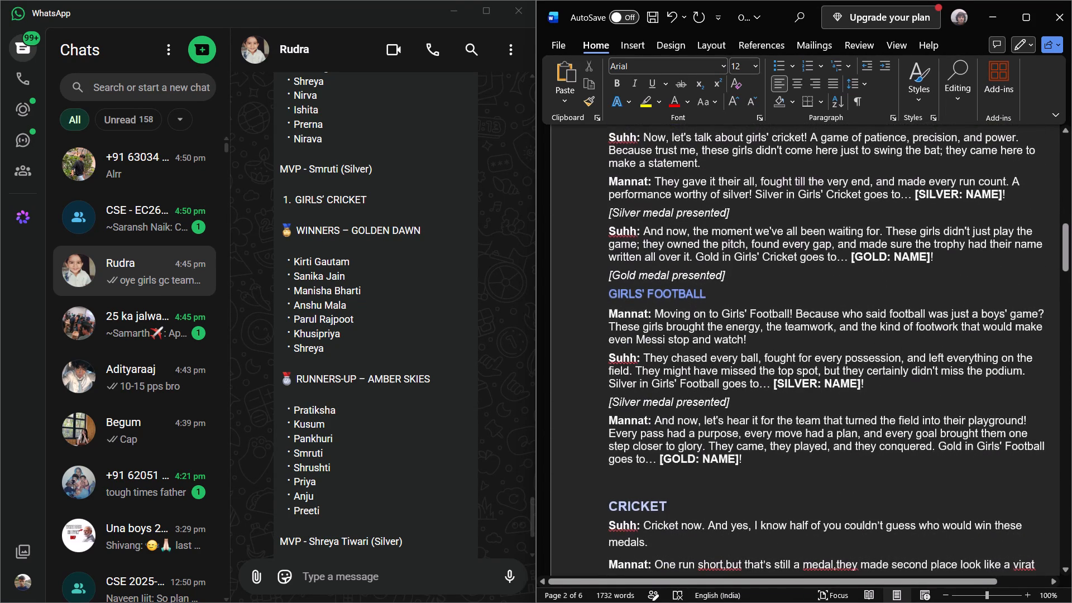
{"action": "scroll", "coordinate": [731, 281], "scroll_direction": "up", "scroll_amount": 11}
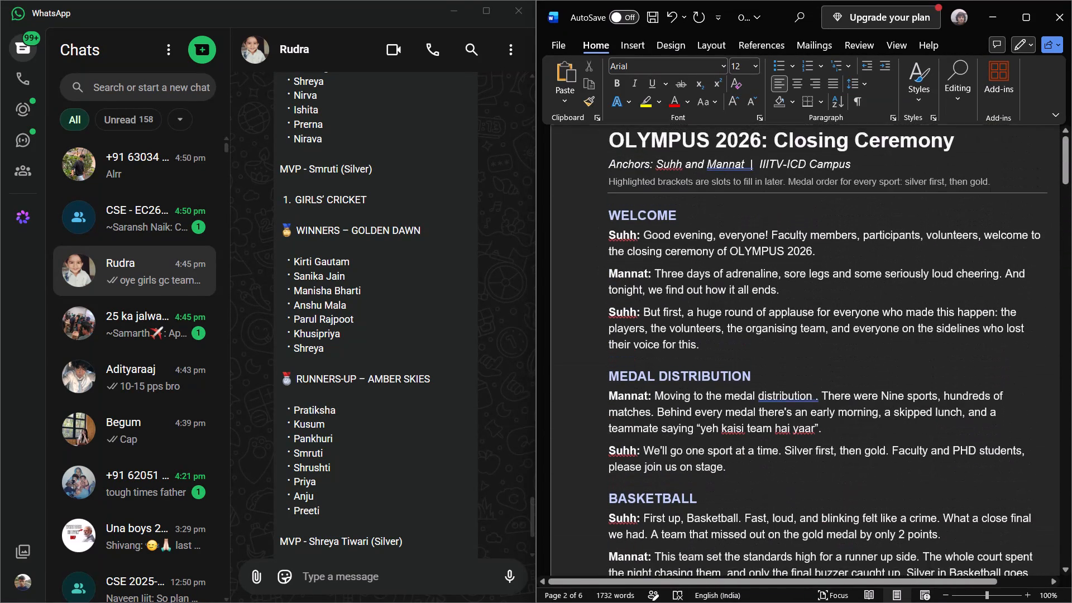
Review the closing ceremony script from the WELCOME section through the sport sections to GENERAL CHAMPIONSHIP TROPHY and PHOTO SESSION.
{"action": "scroll", "coordinate": [731, 281], "scroll_direction": "up", "scroll_amount": 4}
{"action": "scroll", "coordinate": [731, 281], "scroll_direction": "down", "scroll_amount": 1}
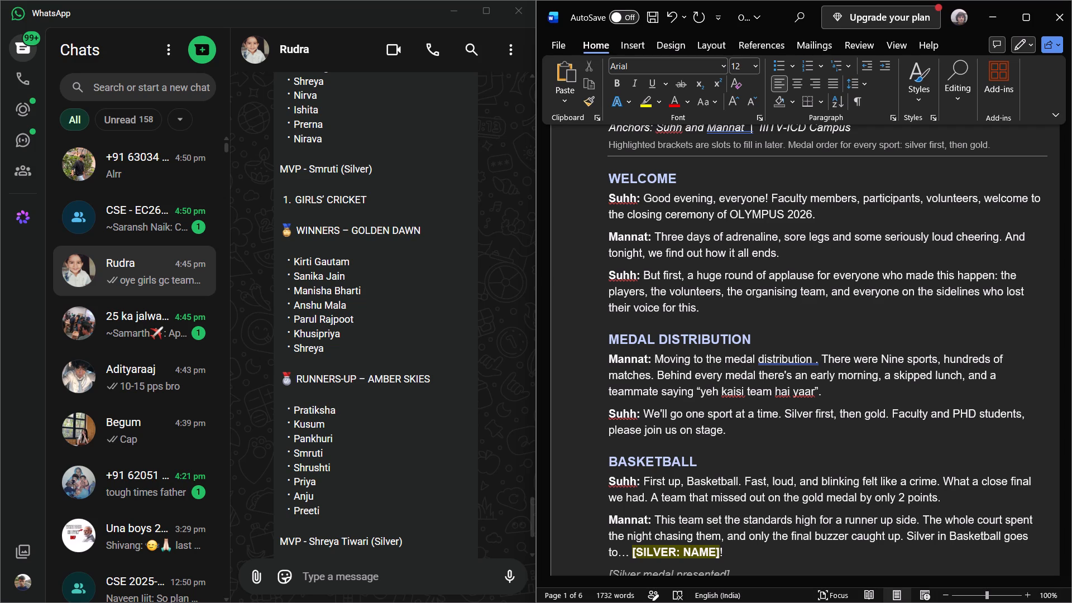
{"action": "scroll", "coordinate": [731, 281], "scroll_direction": "down", "scroll_amount": 1}
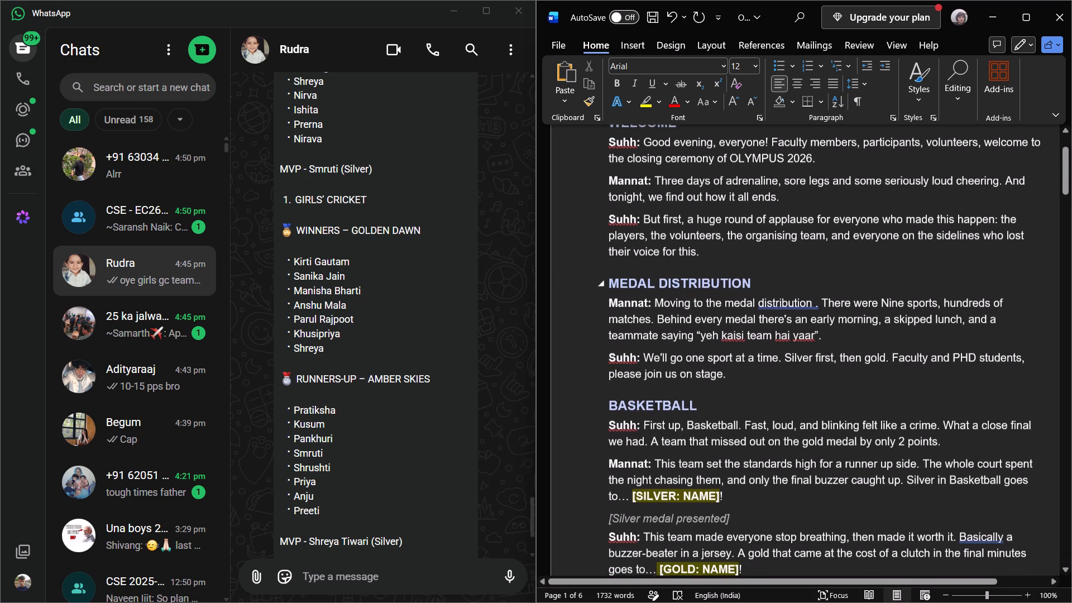
{"action": "scroll", "coordinate": [731, 281], "scroll_direction": "down", "scroll_amount": 2}
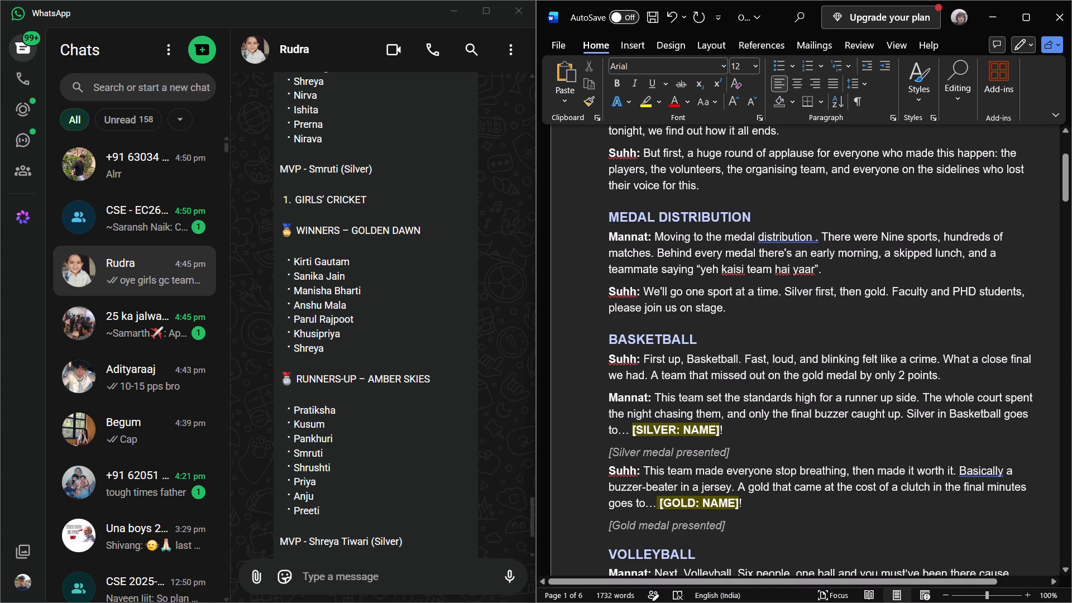
{"action": "scroll", "coordinate": [731, 281], "scroll_direction": "down", "scroll_amount": 4}
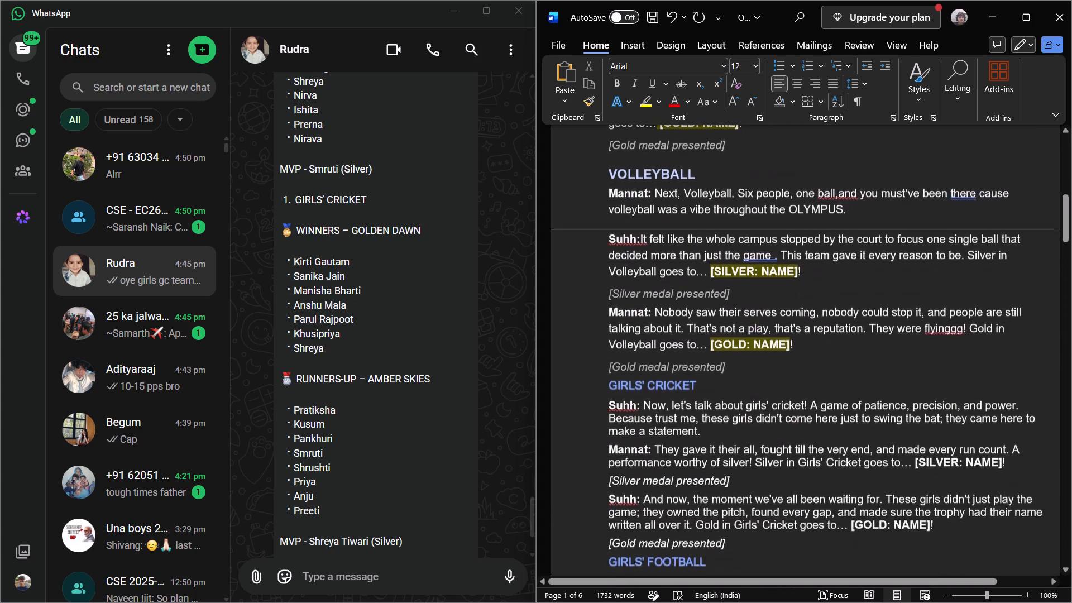
{"action": "scroll", "coordinate": [731, 281], "scroll_direction": "down", "scroll_amount": 4}
{"action": "scroll", "coordinate": [731, 281], "scroll_direction": "up", "scroll_amount": 4}
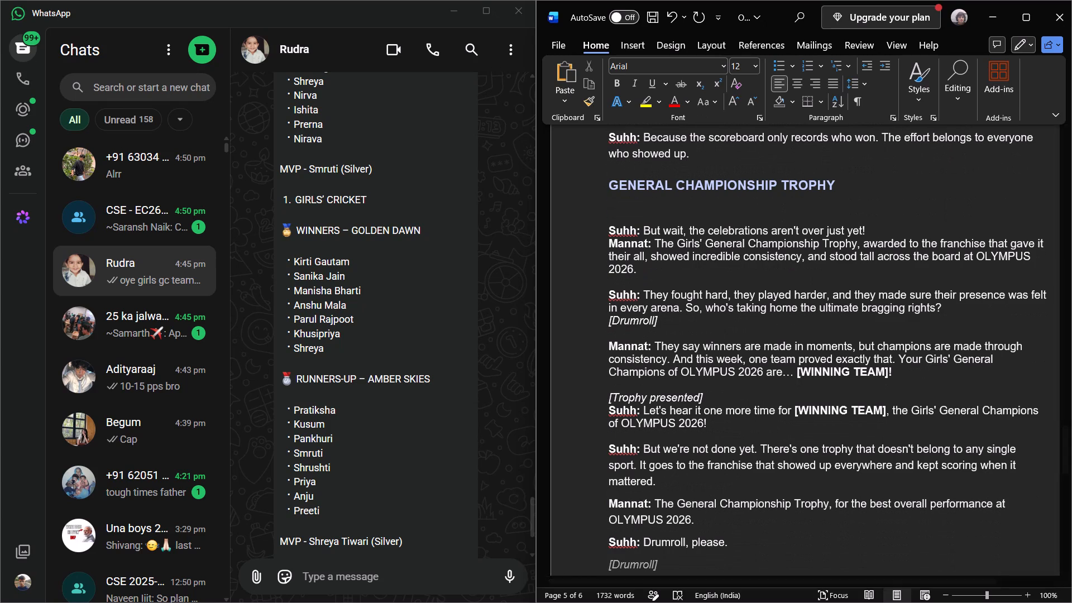
{"action": "scroll", "coordinate": [731, 281], "scroll_direction": "down", "scroll_amount": 1}
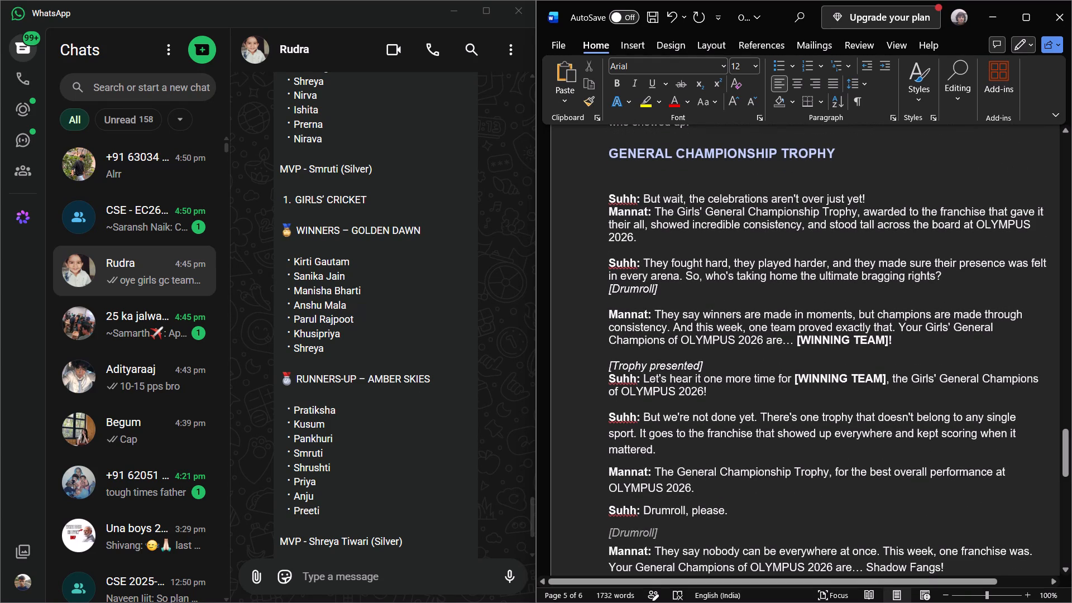
{"action": "scroll", "coordinate": [628, 422], "scroll_direction": "down", "scroll_amount": 1}
{"action": "scroll", "coordinate": [558, 451], "scroll_direction": "down", "scroll_amount": 2}
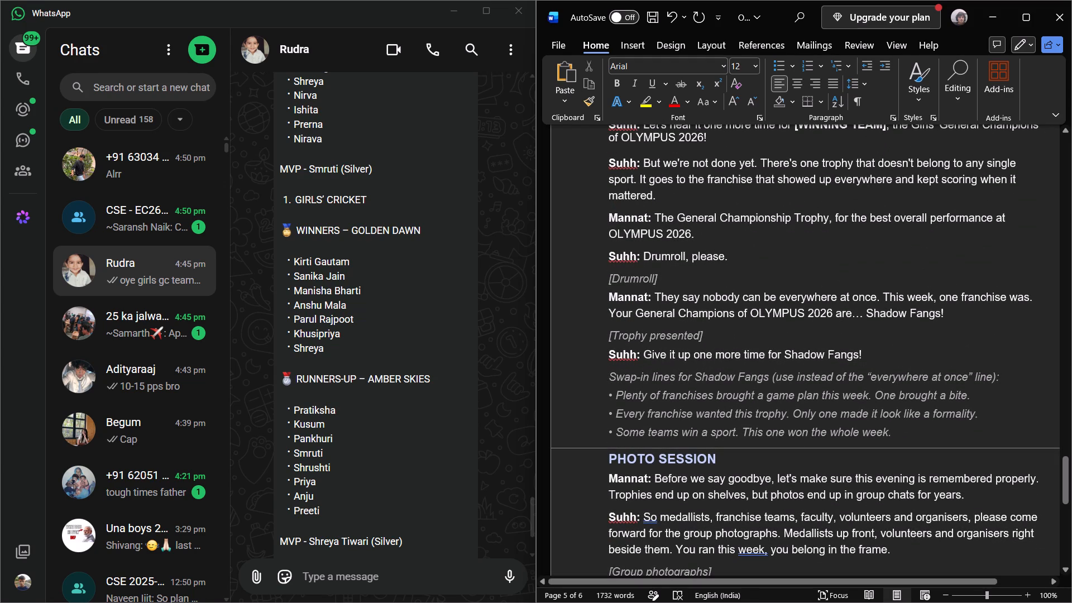
Review the ceremony script back from the General Championship lines to the opening, MEDAL DISTRIBUTION and BASKETBALL sections.
{"action": "scroll", "coordinate": [767, 385], "scroll_direction": "up", "scroll_amount": 1}
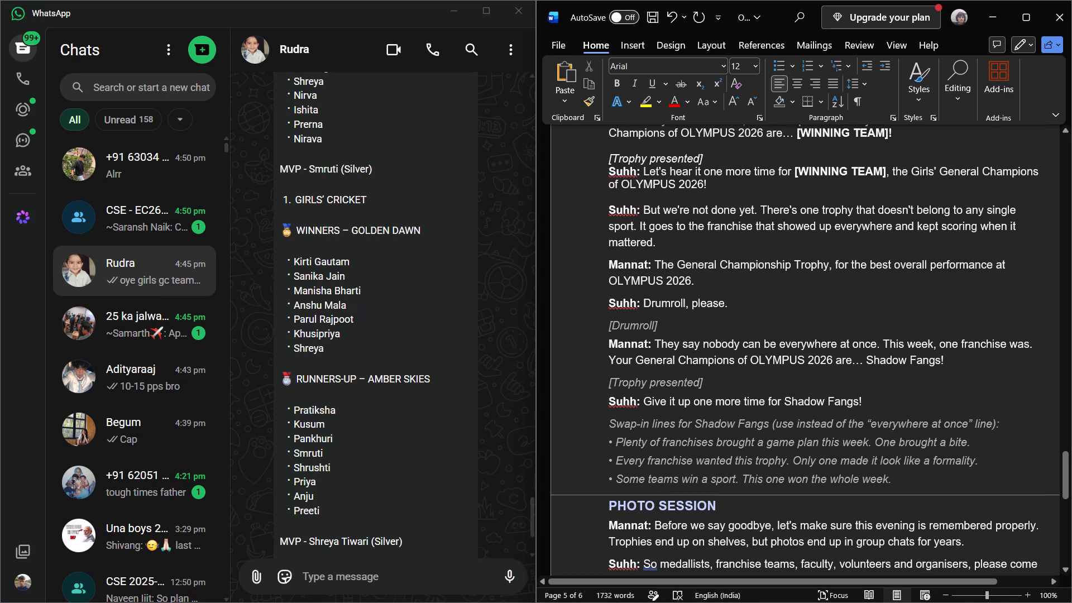
{"action": "scroll", "coordinate": [730, 233], "scroll_direction": "up", "scroll_amount": 1}
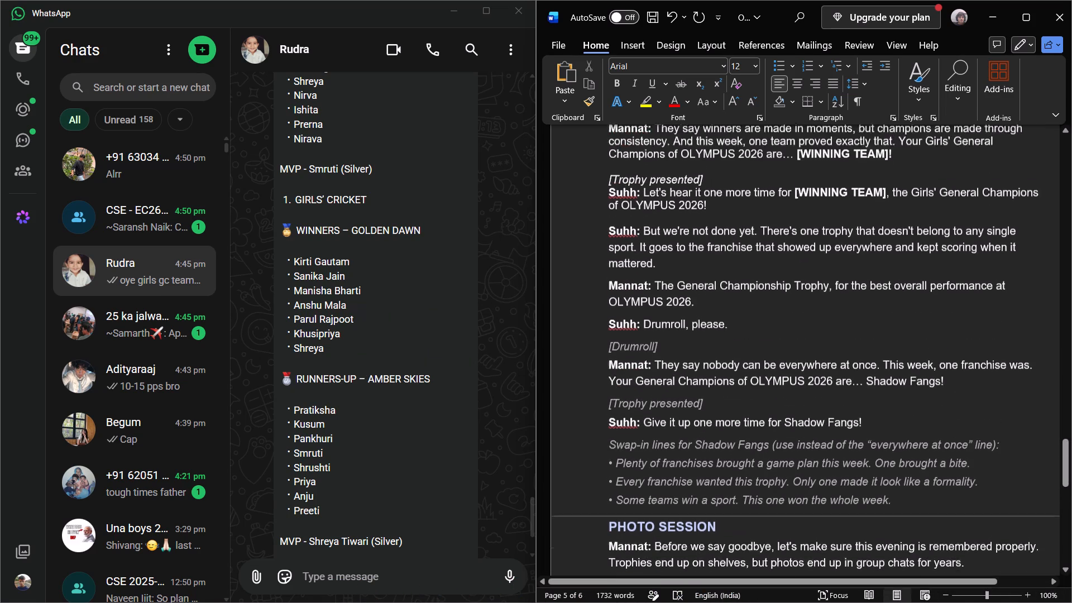
{"action": "scroll", "coordinate": [730, 233], "scroll_direction": "up", "scroll_amount": 6}
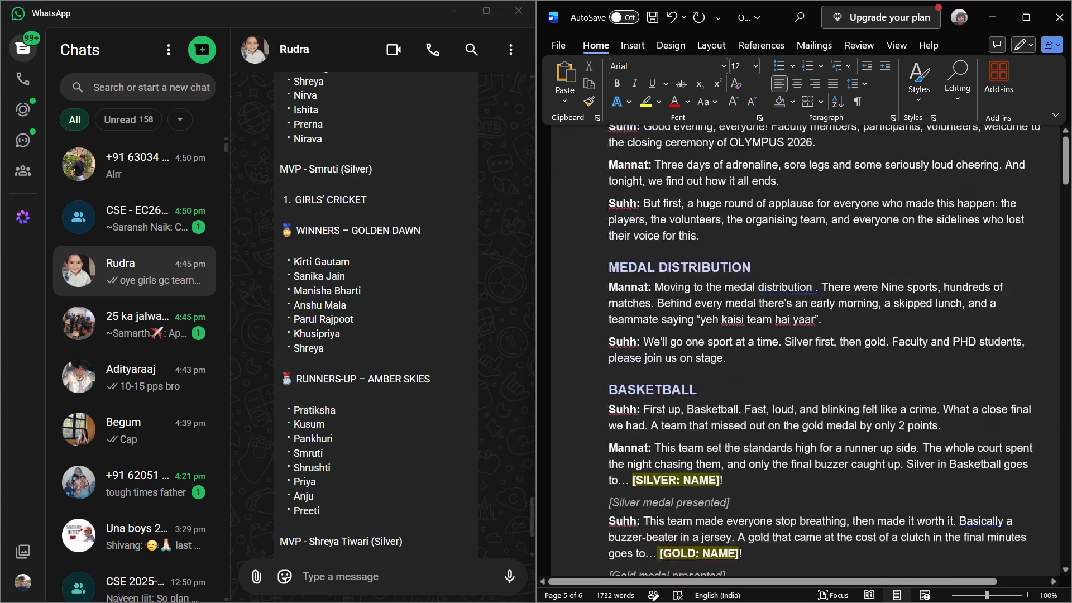
{"action": "scroll", "coordinate": [730, 233], "scroll_direction": "up", "scroll_amount": 3}
{"action": "scroll", "coordinate": [730, 233], "scroll_direction": "down", "scroll_amount": 2}
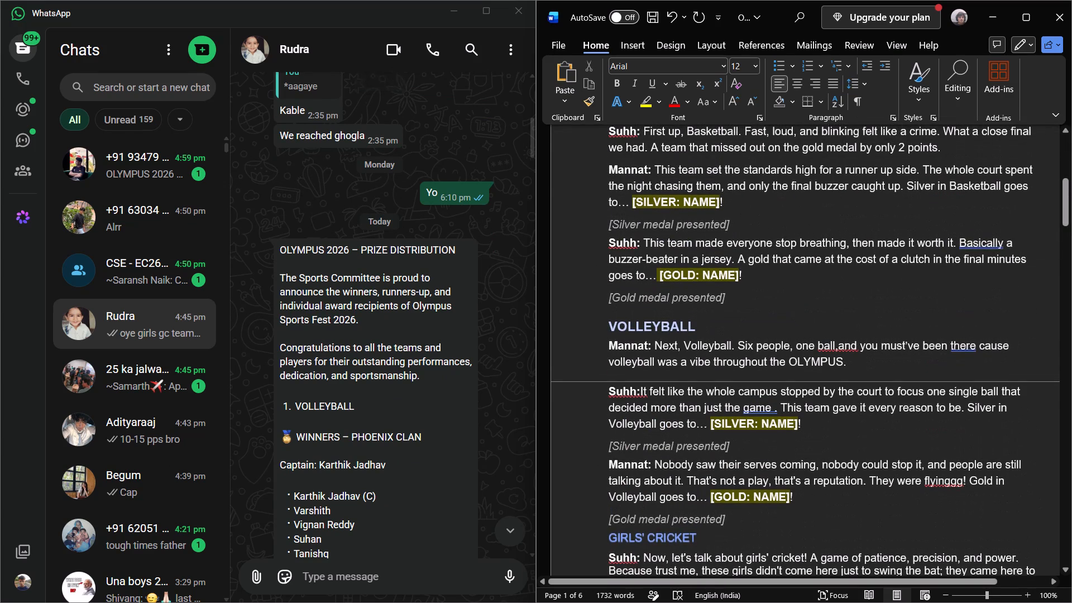
{"action": "scroll", "coordinate": [686, 303], "scroll_direction": "up", "scroll_amount": 2}
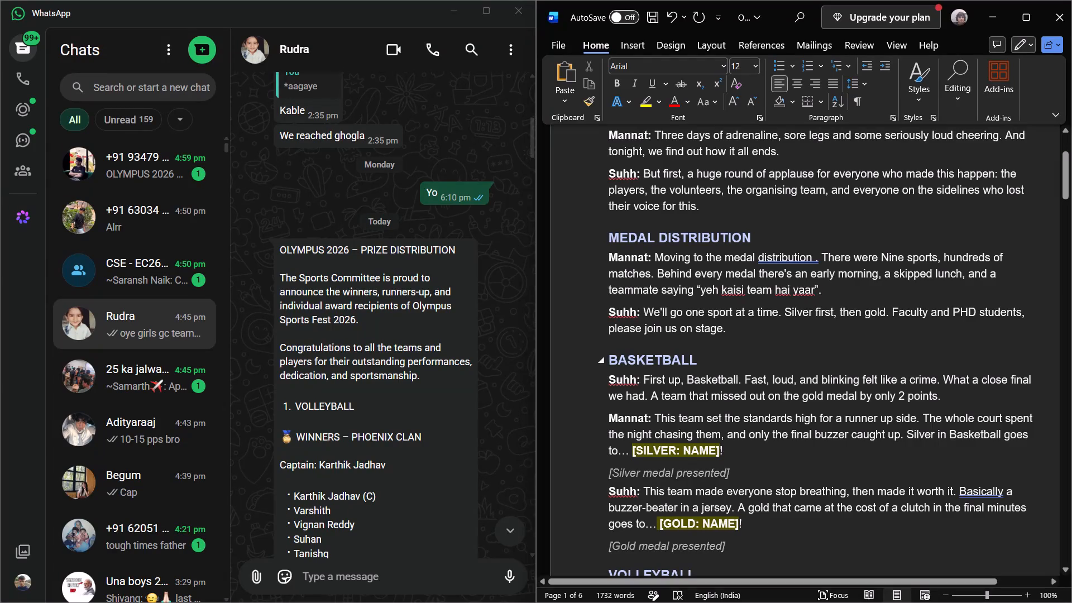
{"action": "scroll", "coordinate": [894, 413], "scroll_direction": "down", "scroll_amount": 1}
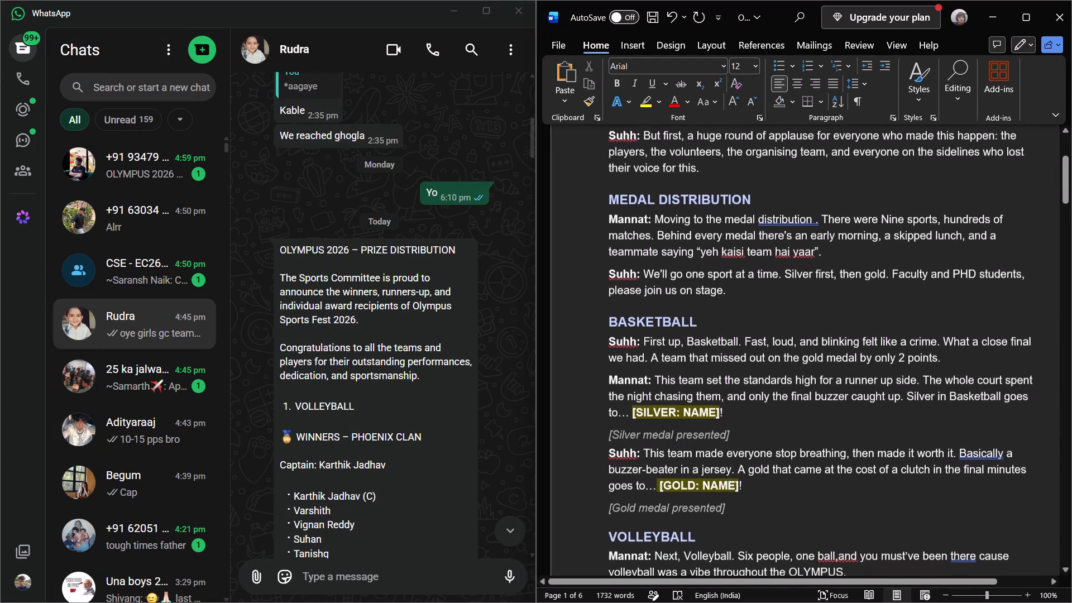
{"action": "scroll", "coordinate": [894, 413], "scroll_direction": "down", "scroll_amount": 2}
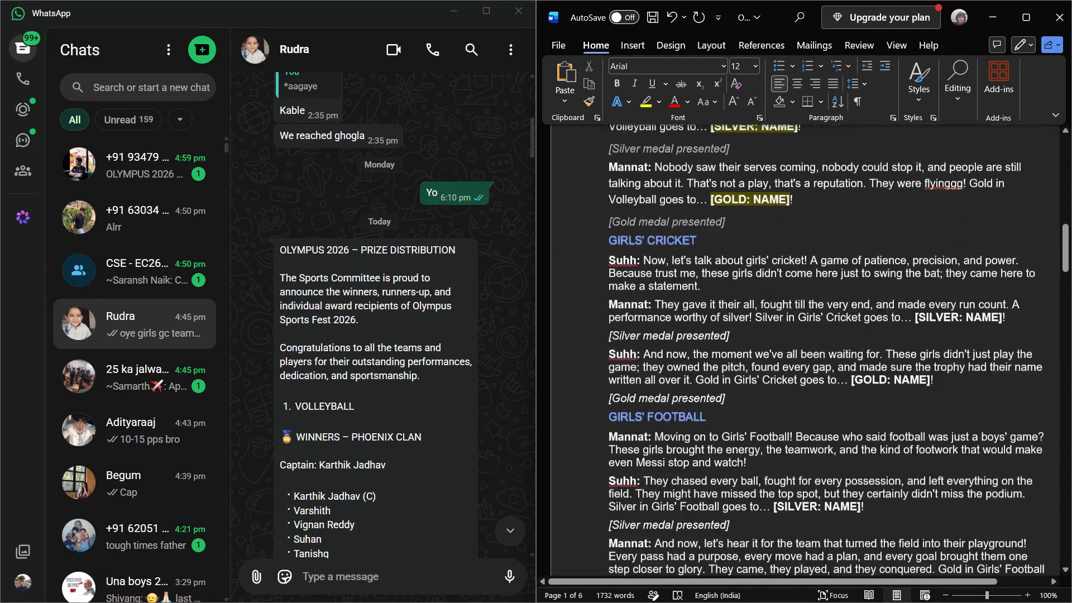
{"action": "scroll", "coordinate": [894, 413], "scroll_direction": "down", "scroll_amount": 3}
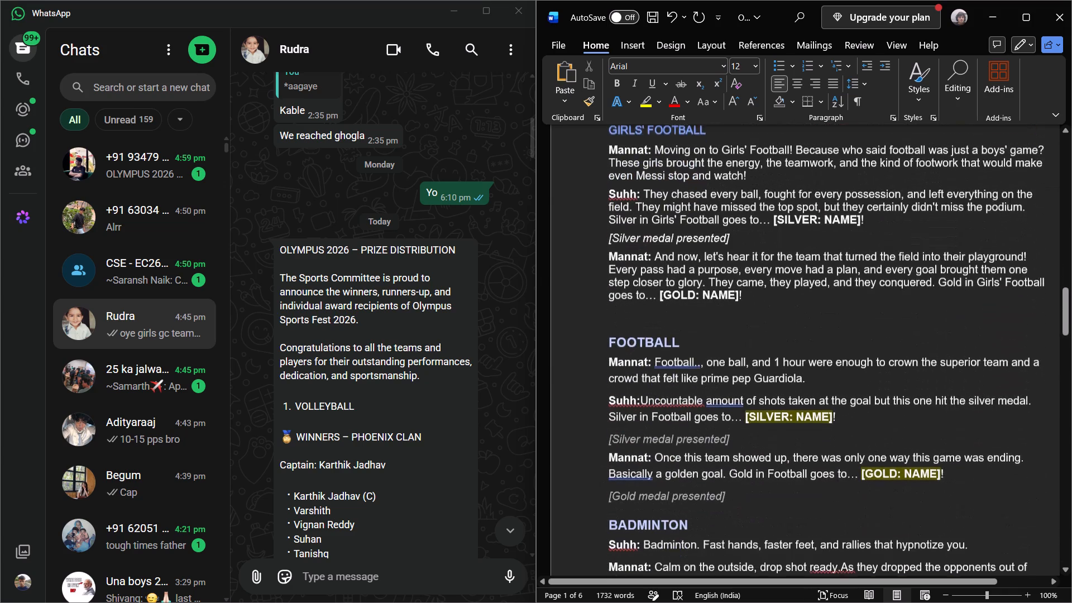
{"action": "scroll", "coordinate": [894, 413], "scroll_direction": "down", "scroll_amount": 2}
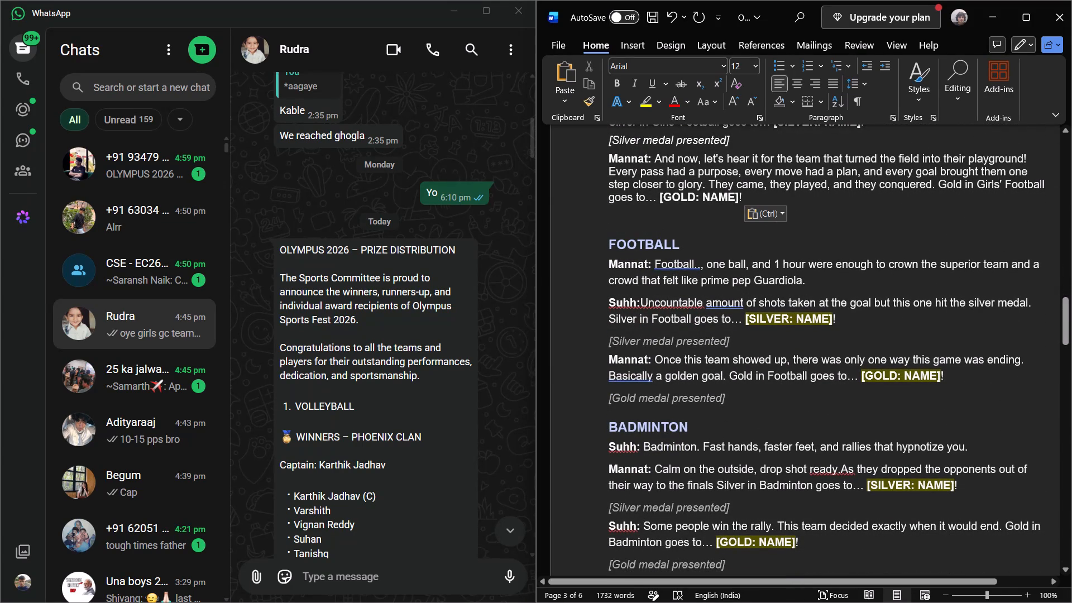
{"action": "left_click", "coordinate": [642, 304]}
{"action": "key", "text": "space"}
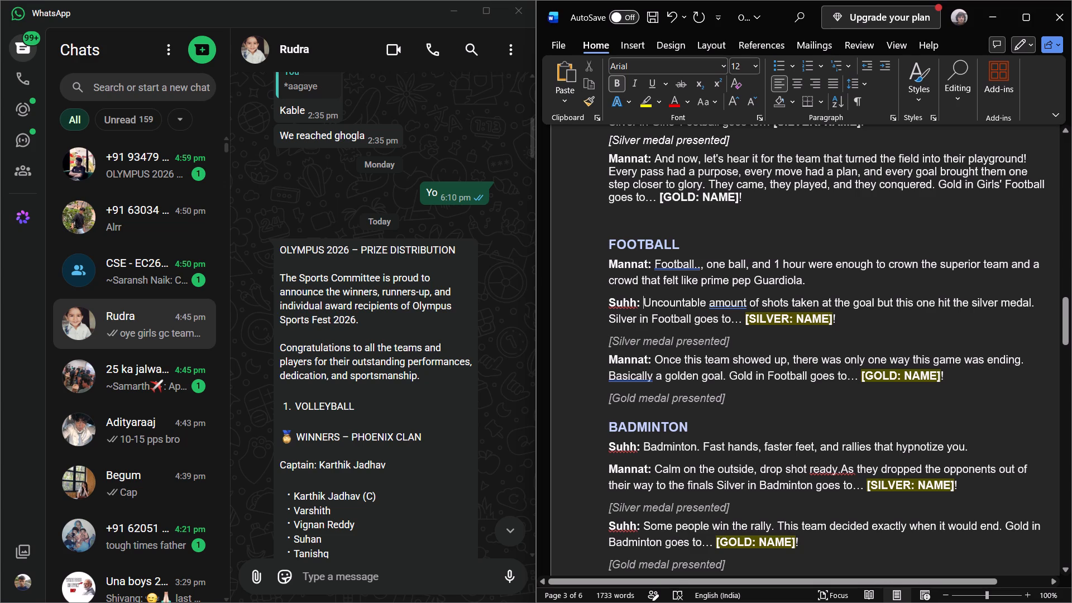
Review the rest of the script from FOOTBALL through the BADMINTON, CARROM, TABLE TENNIS, CHESS and RELAY sections to GENERAL CHAMPIONSHIP TROPHY.
{"action": "scroll", "coordinate": [684, 328], "scroll_direction": "down", "scroll_amount": 1}
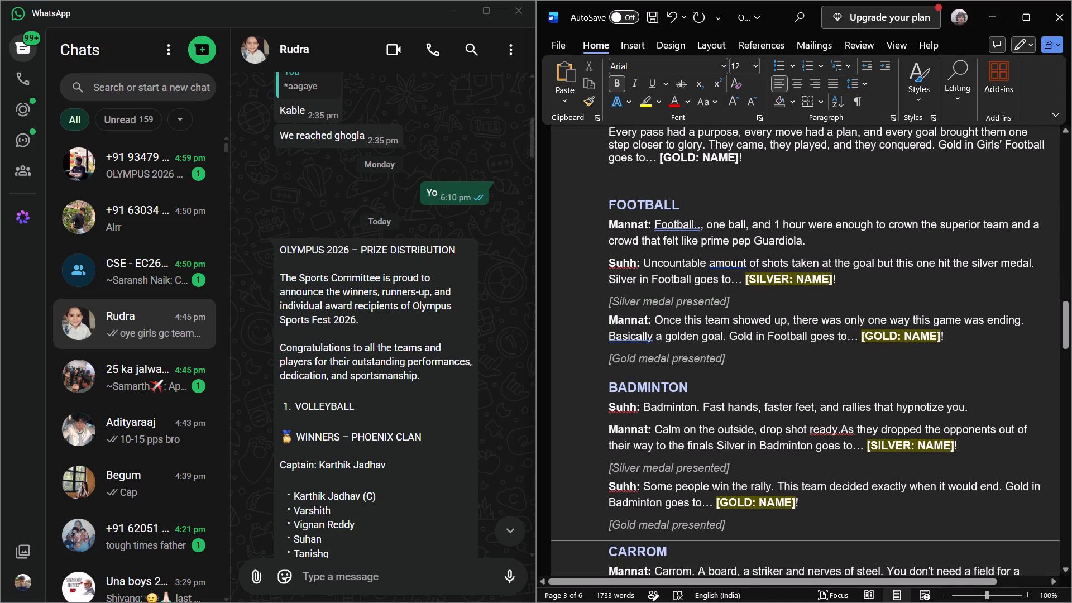
{"action": "scroll", "coordinate": [705, 355], "scroll_direction": "down", "scroll_amount": 1}
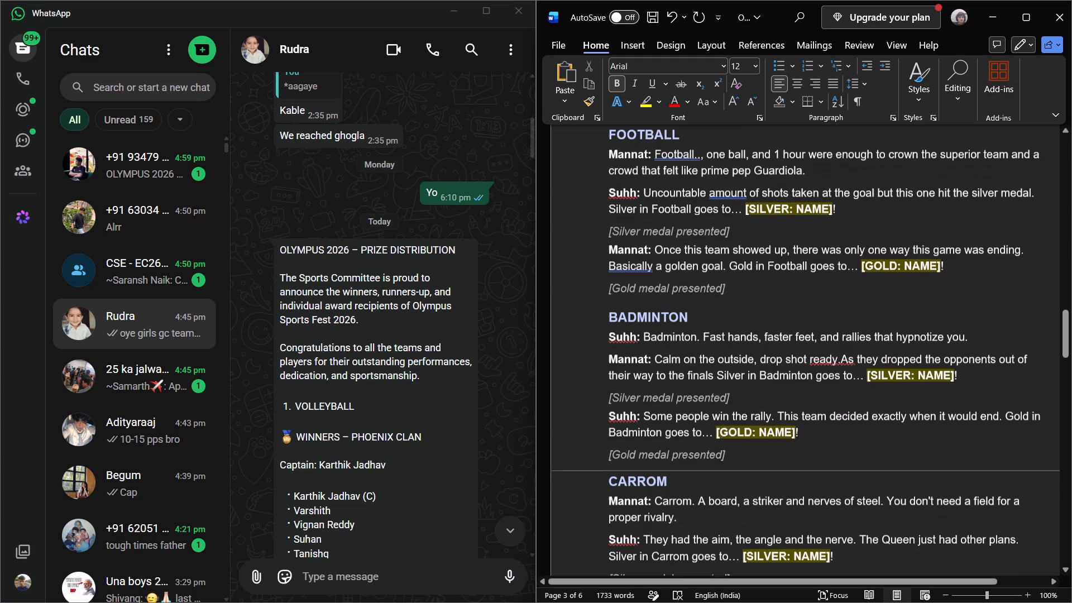
{"action": "scroll", "coordinate": [705, 355], "scroll_direction": "down", "scroll_amount": 2}
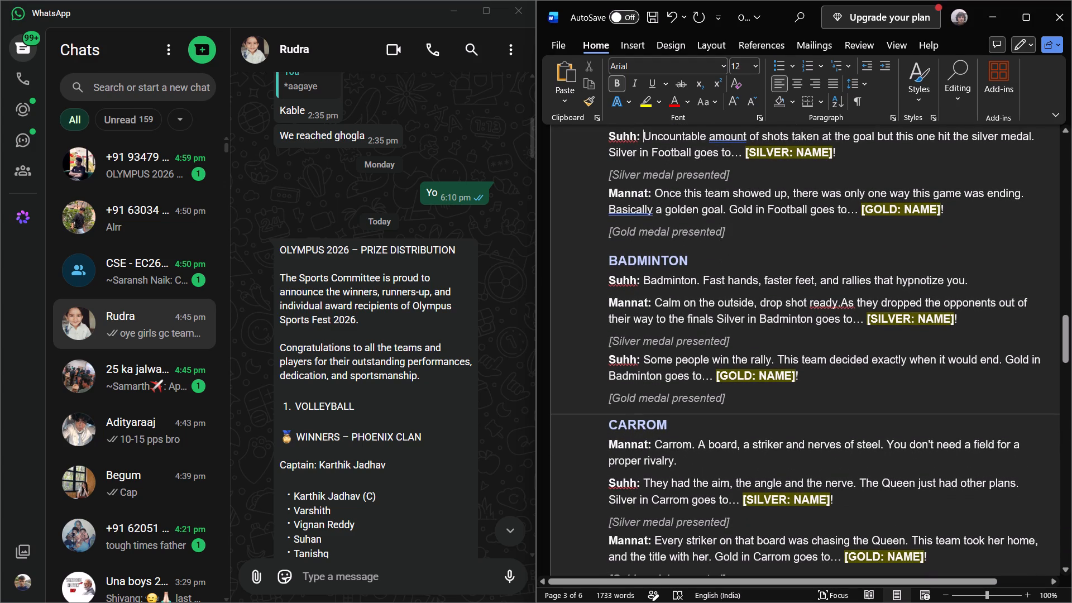
{"action": "scroll", "coordinate": [867, 336], "scroll_direction": "down", "scroll_amount": 1}
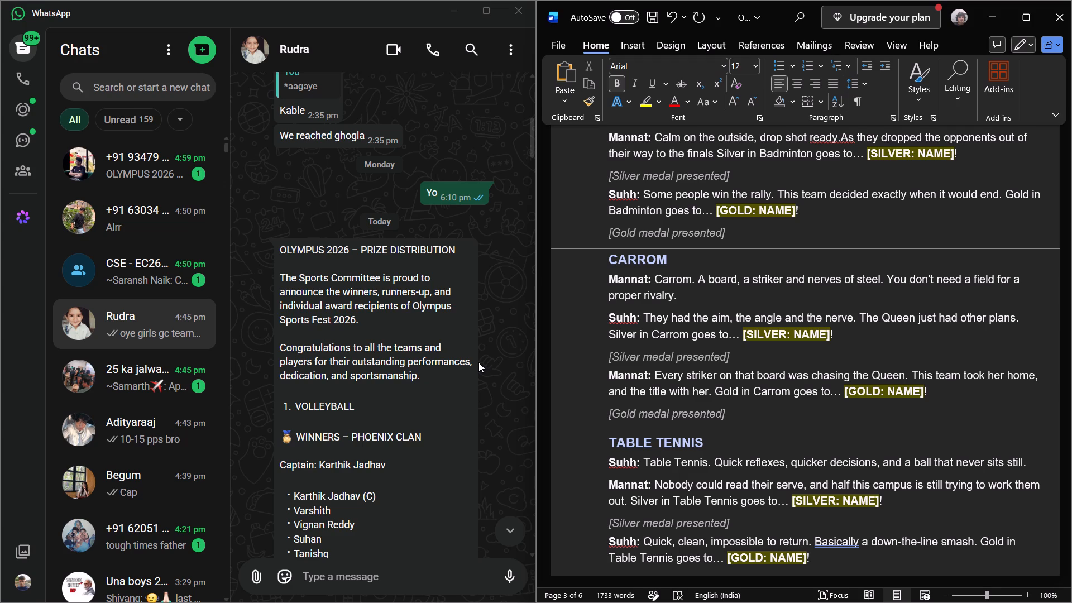
{"action": "scroll", "coordinate": [478, 362], "scroll_direction": "up", "scroll_amount": 1}
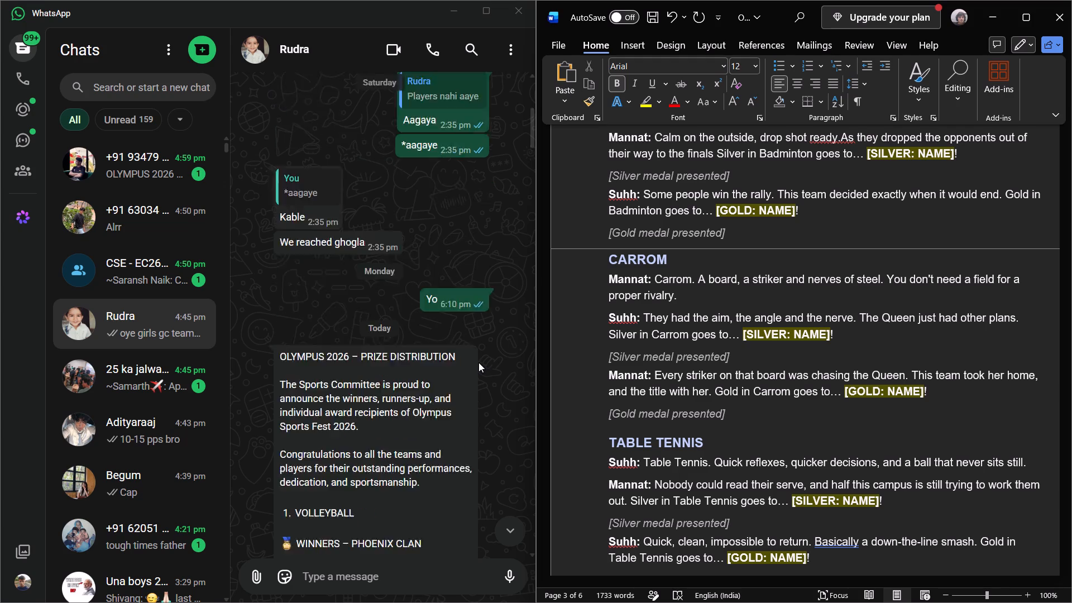
{"action": "scroll", "coordinate": [478, 362], "scroll_direction": "up", "scroll_amount": 1}
{"action": "scroll", "coordinate": [652, 388], "scroll_direction": "down", "scroll_amount": 1}
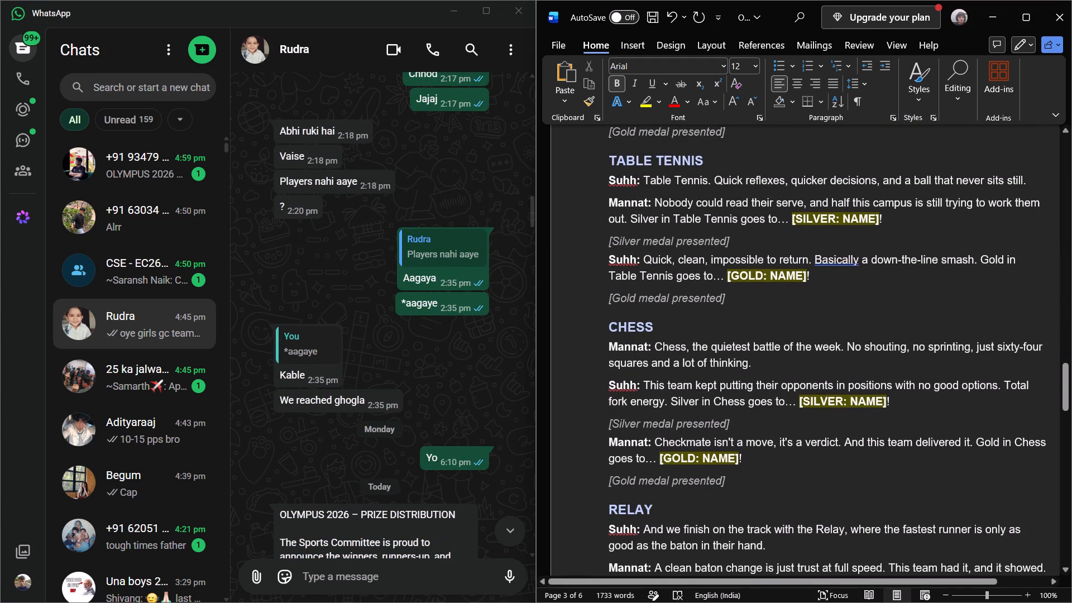
{"action": "scroll", "coordinate": [652, 388], "scroll_direction": "down", "scroll_amount": 1}
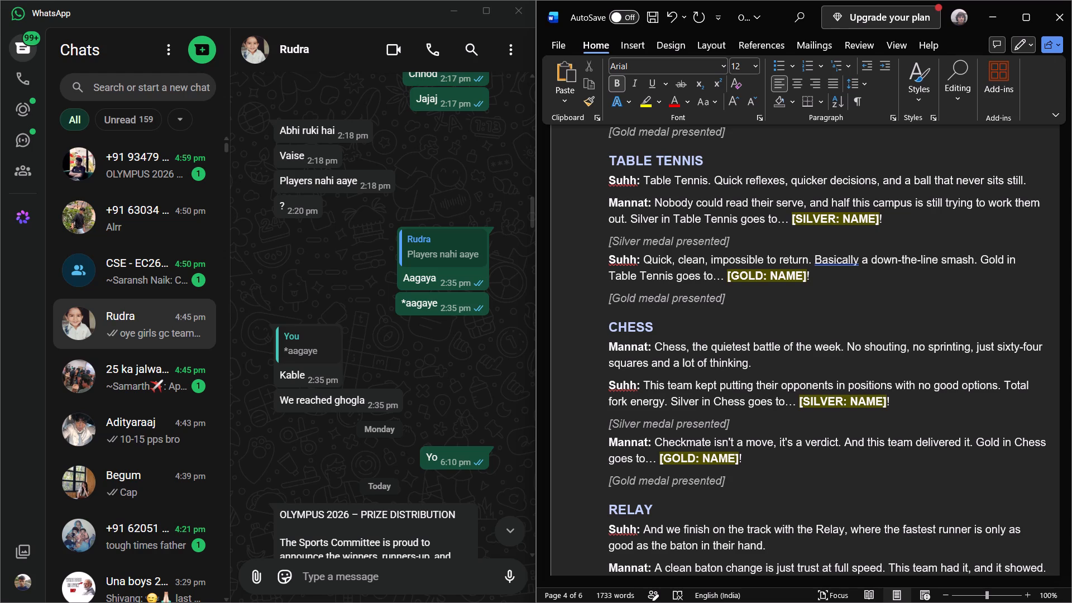
{"action": "left_click", "coordinate": [621, 404]}
{"action": "key", "text": "Up"}
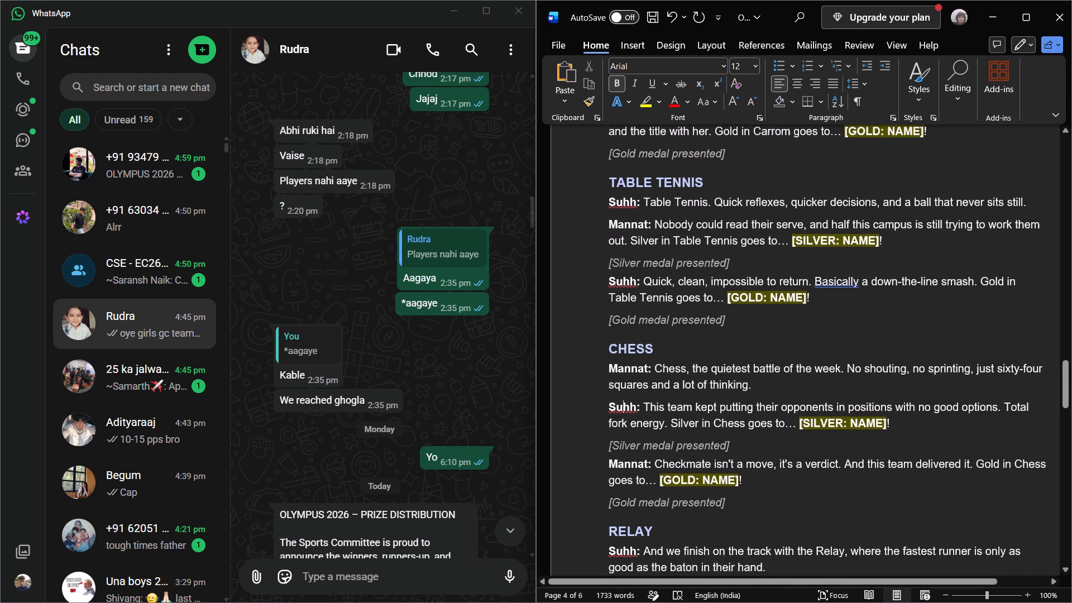
{"action": "left_click", "coordinate": [623, 423]}
{"action": "scroll", "coordinate": [867, 506], "scroll_direction": "down", "scroll_amount": 3}
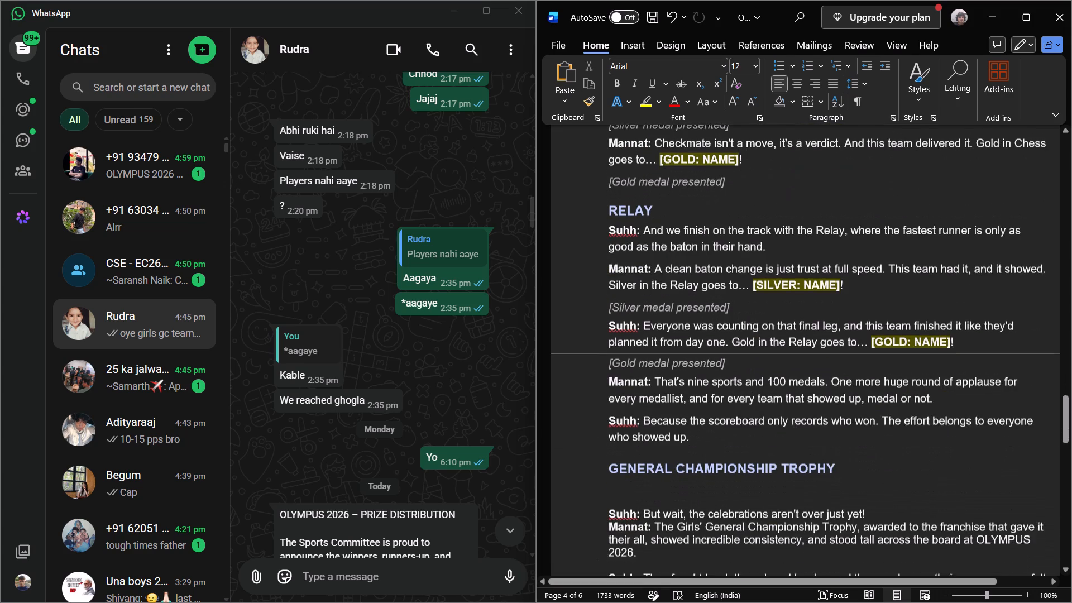
{"action": "scroll", "coordinate": [867, 506], "scroll_direction": "down", "scroll_amount": 1}
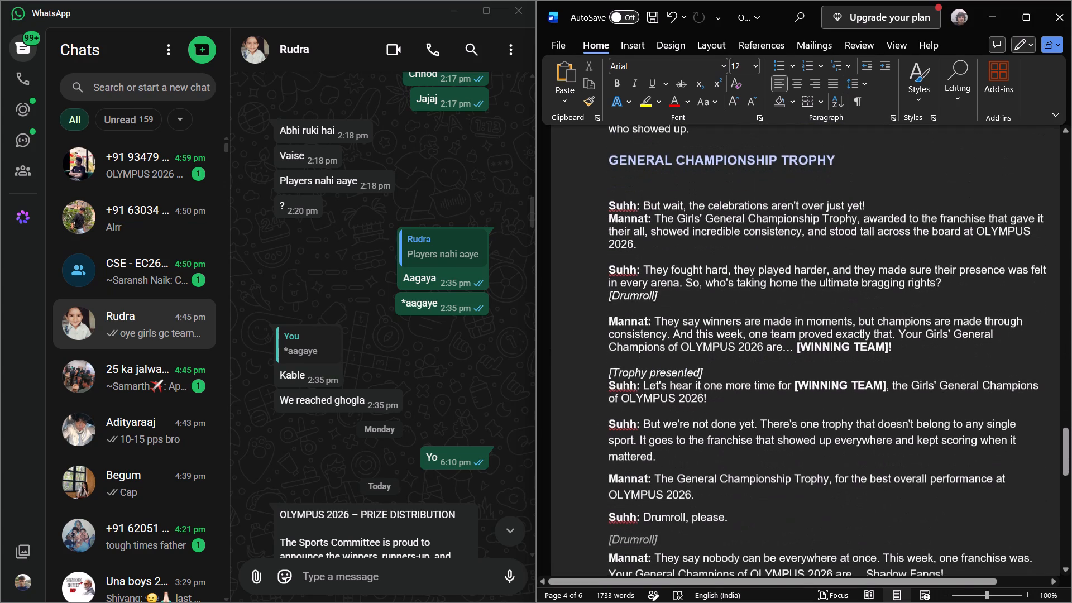
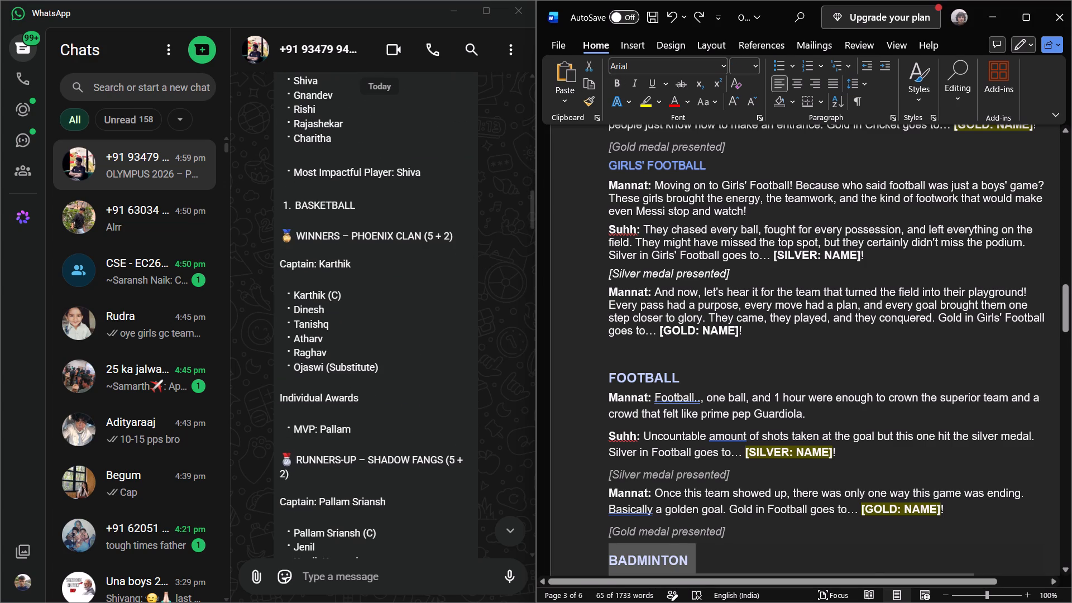
{"action": "scroll", "coordinate": [700, 312], "scroll_direction": "down", "scroll_amount": 5}
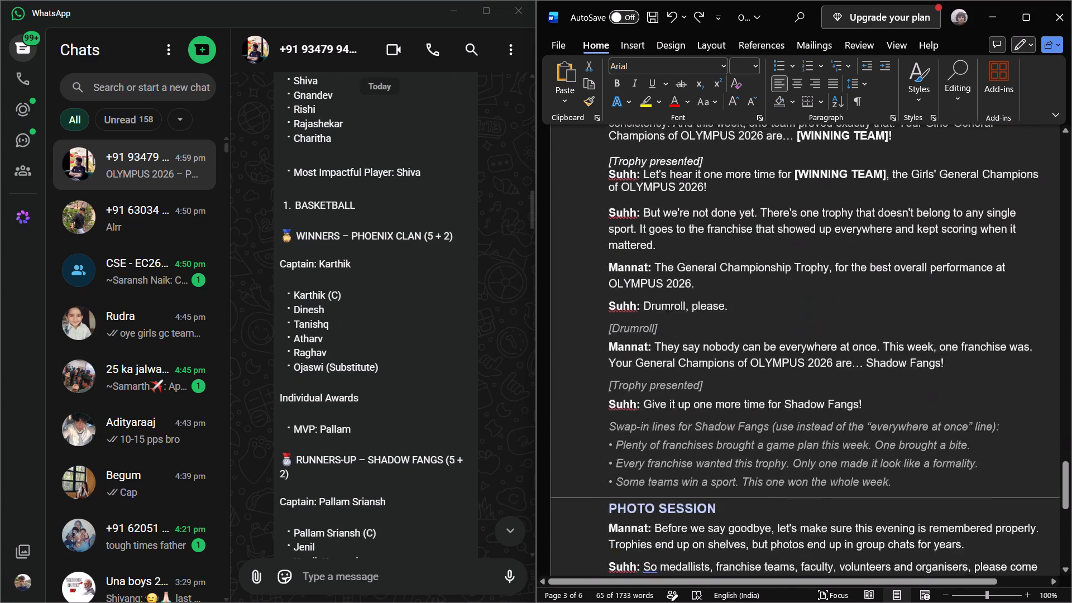
{"action": "scroll", "coordinate": [700, 312], "scroll_direction": "down", "scroll_amount": 1}
{"action": "scroll", "coordinate": [700, 312], "scroll_direction": "up", "scroll_amount": 5}
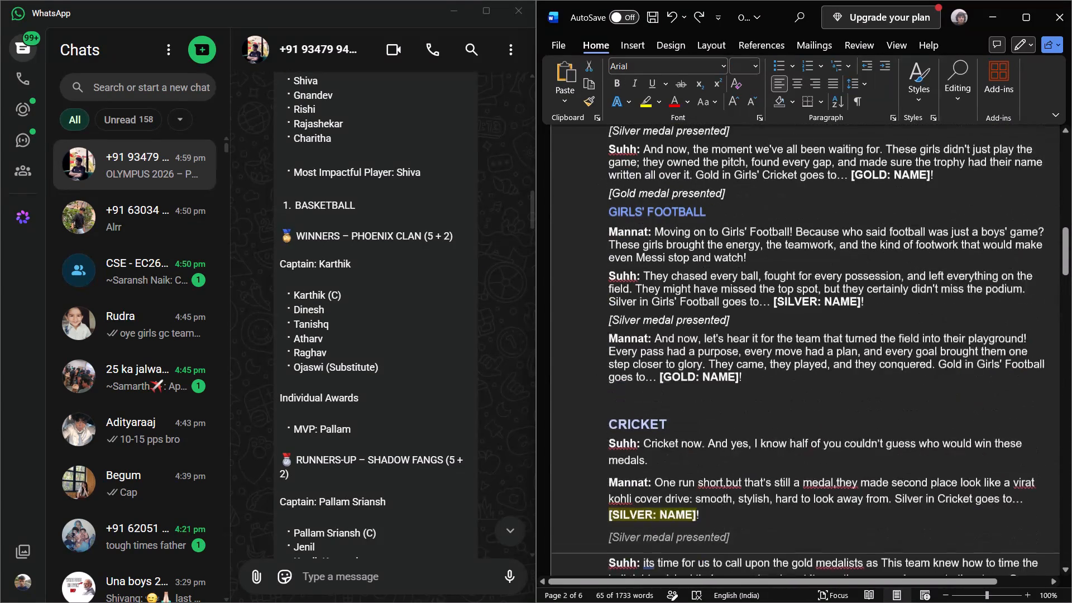
{"action": "scroll", "coordinate": [700, 312], "scroll_direction": "up", "scroll_amount": 2}
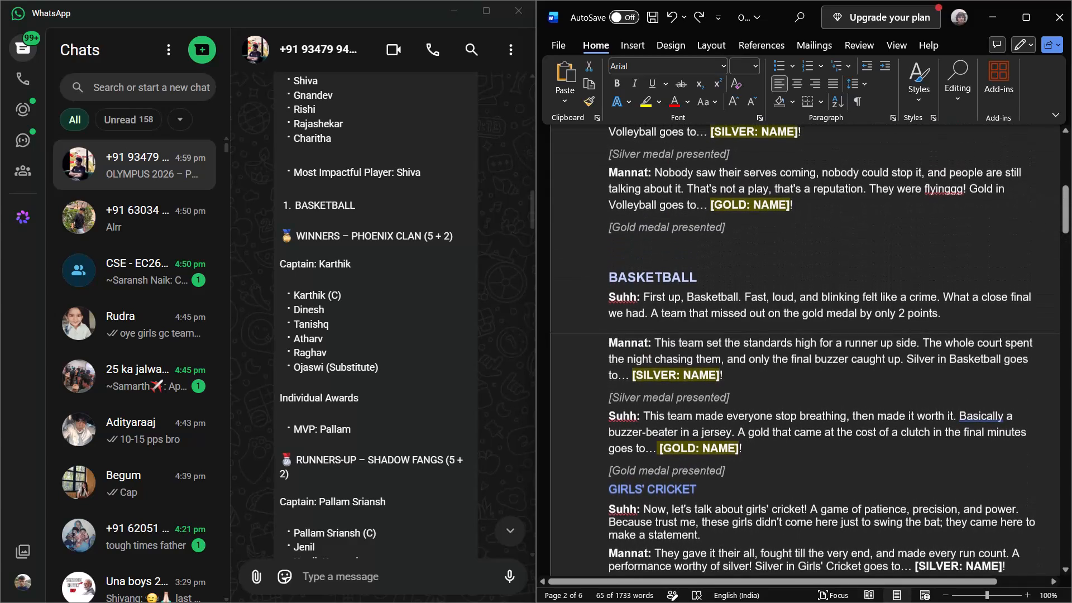
{"action": "left_click_drag", "start_coordinate": [606, 266], "coordinate": [619, 281]}
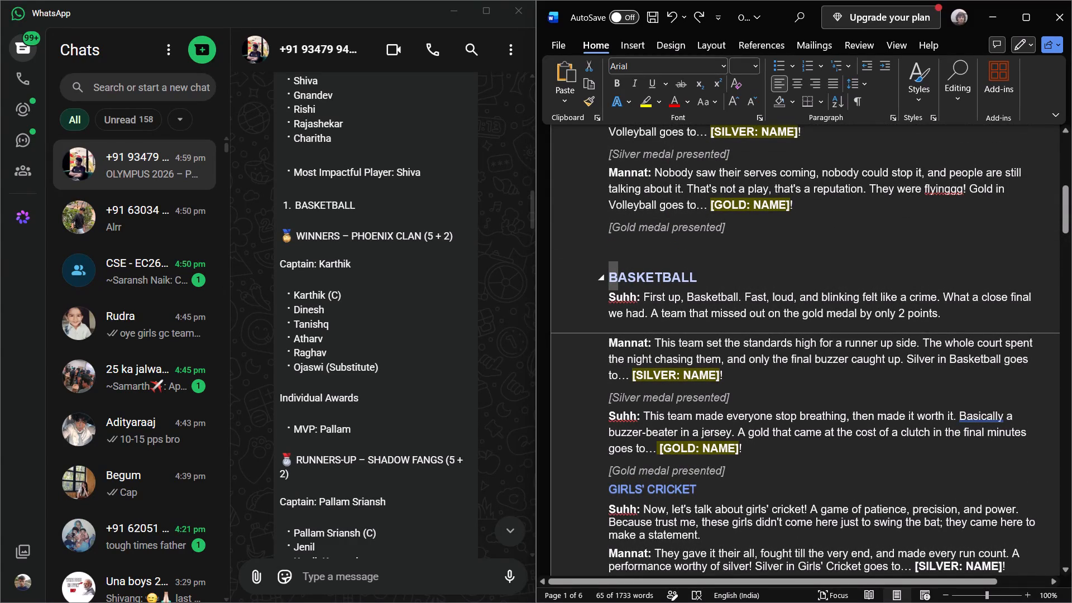
{"action": "left_click_drag", "start_coordinate": [619, 281], "coordinate": [618, 278]}
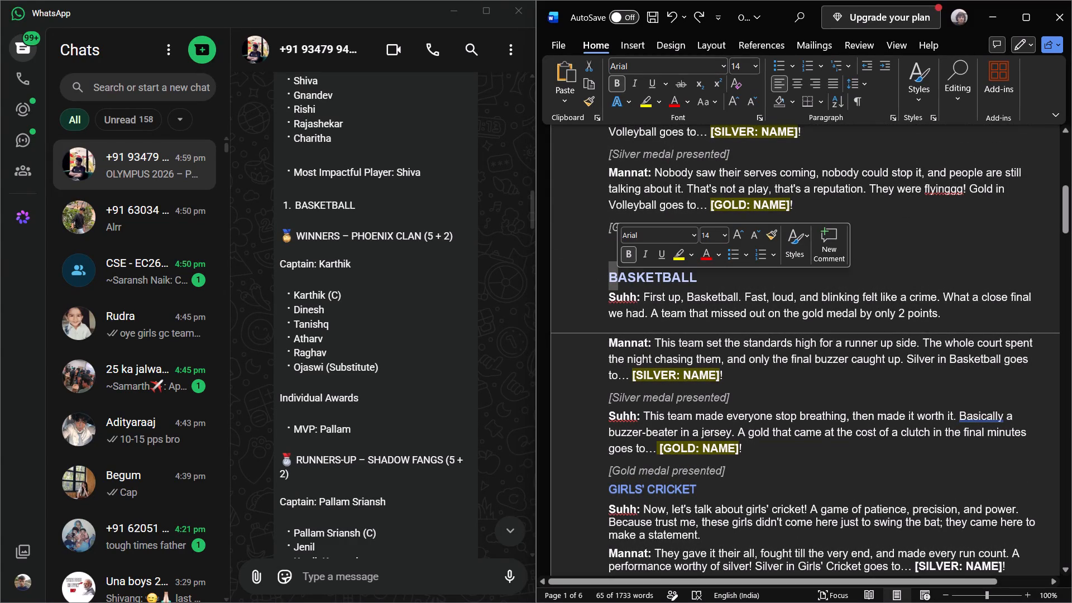
{"action": "left_click", "coordinate": [913, 228]}
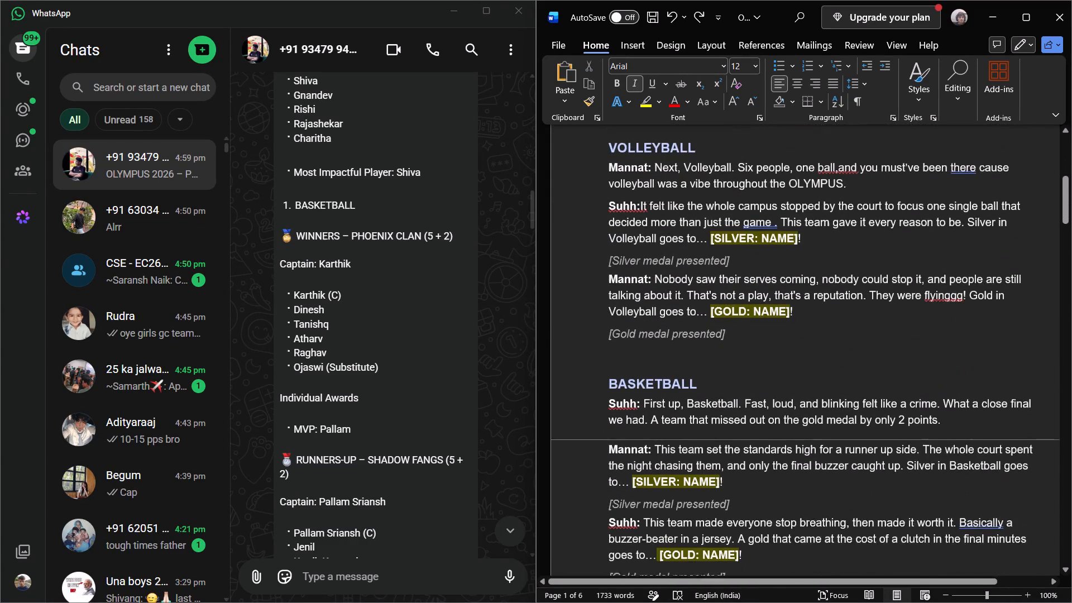
{"action": "scroll", "coordinate": [913, 228], "scroll_direction": "down", "scroll_amount": 3}
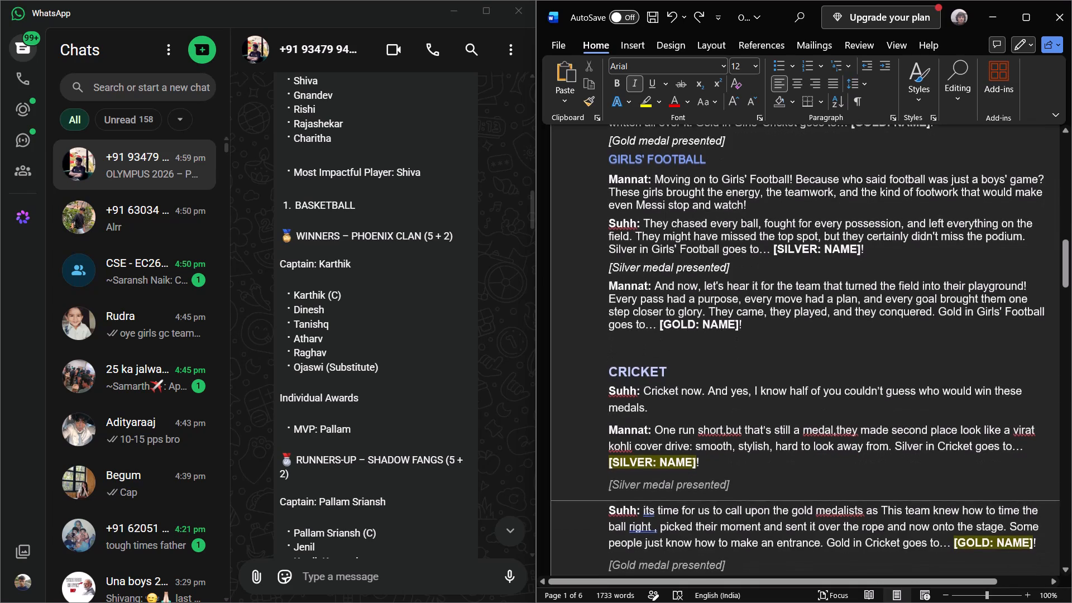
{"action": "scroll", "coordinate": [913, 228], "scroll_direction": "down", "scroll_amount": 3}
{"action": "scroll", "coordinate": [913, 228], "scroll_direction": "up", "scroll_amount": 1}
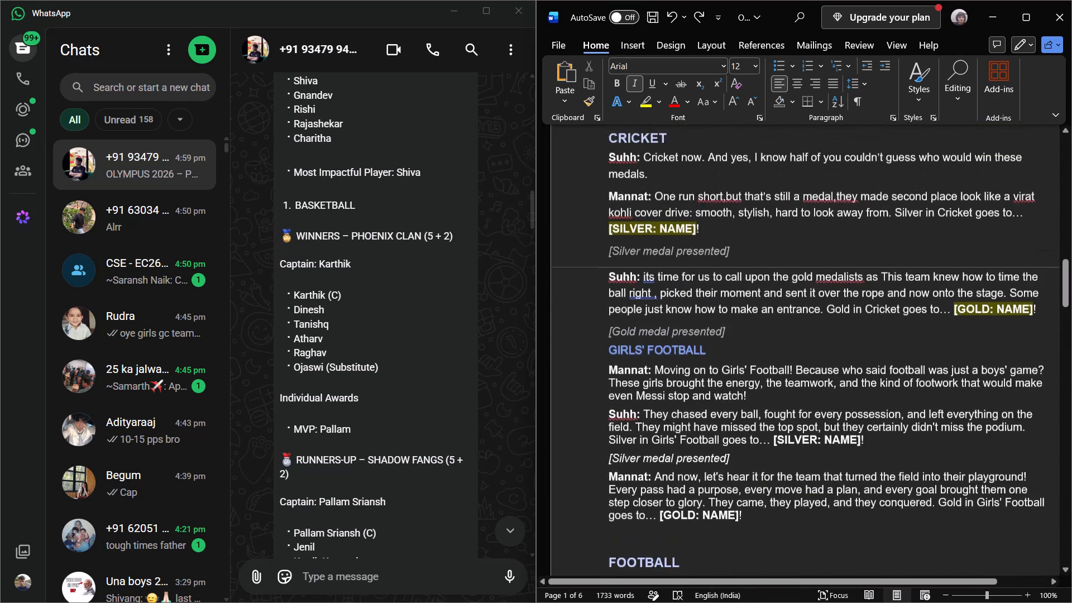
{"action": "scroll", "coordinate": [913, 228], "scroll_direction": "up", "scroll_amount": 1}
{"action": "scroll", "coordinate": [913, 228], "scroll_direction": "down", "scroll_amount": 1}
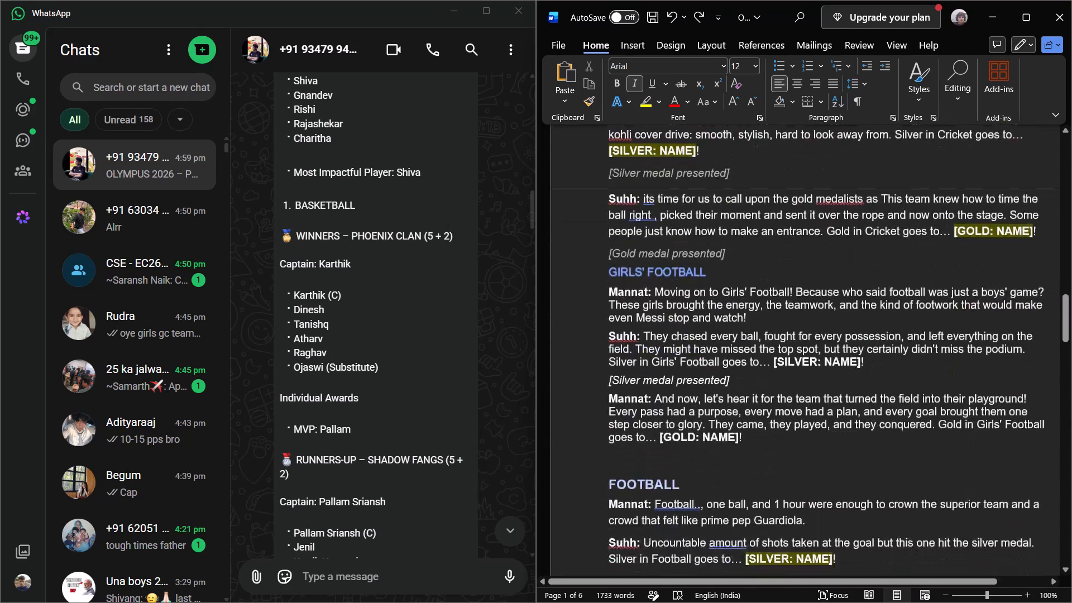
{"action": "scroll", "coordinate": [913, 228], "scroll_direction": "down", "scroll_amount": 2}
Move the whole BADMINTON section to a new line after Basketball's gold medal cue, above GIRLS' CRICKET.
{"action": "scroll", "coordinate": [913, 228], "scroll_direction": "up", "scroll_amount": 2}
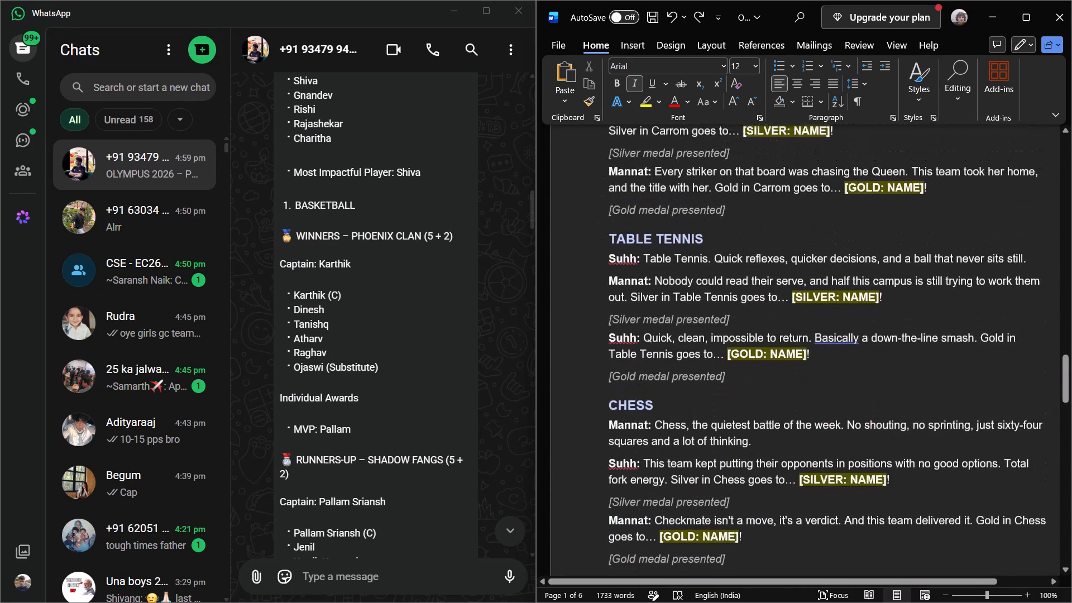
{"action": "scroll", "coordinate": [913, 228], "scroll_direction": "up", "scroll_amount": 3}
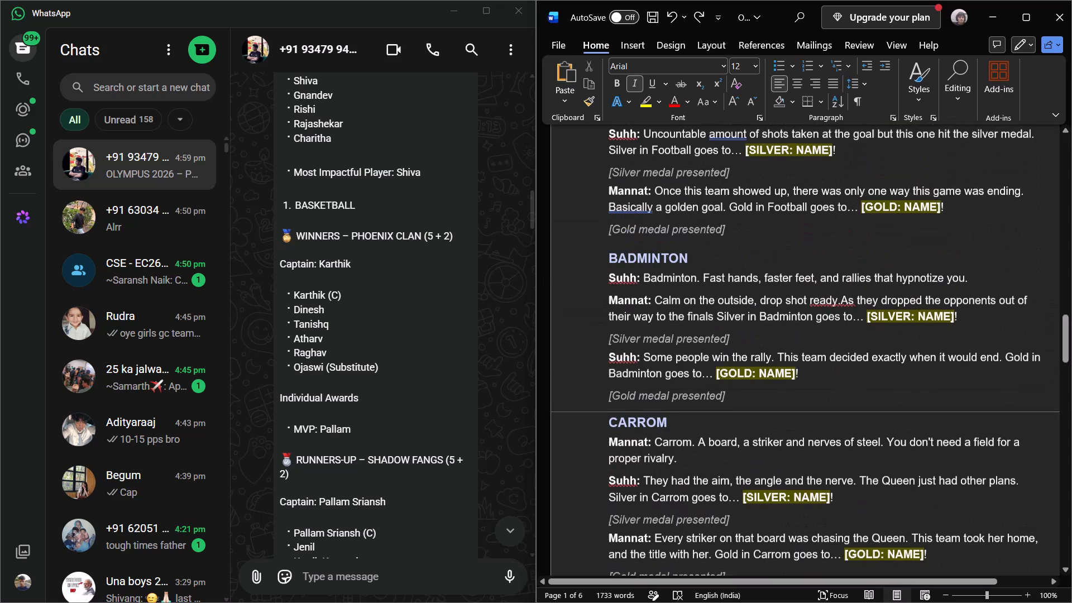
{"action": "scroll", "coordinate": [913, 228], "scroll_direction": "up", "scroll_amount": 1}
{"action": "left_click_drag", "start_coordinate": [609, 274], "coordinate": [717, 395]}
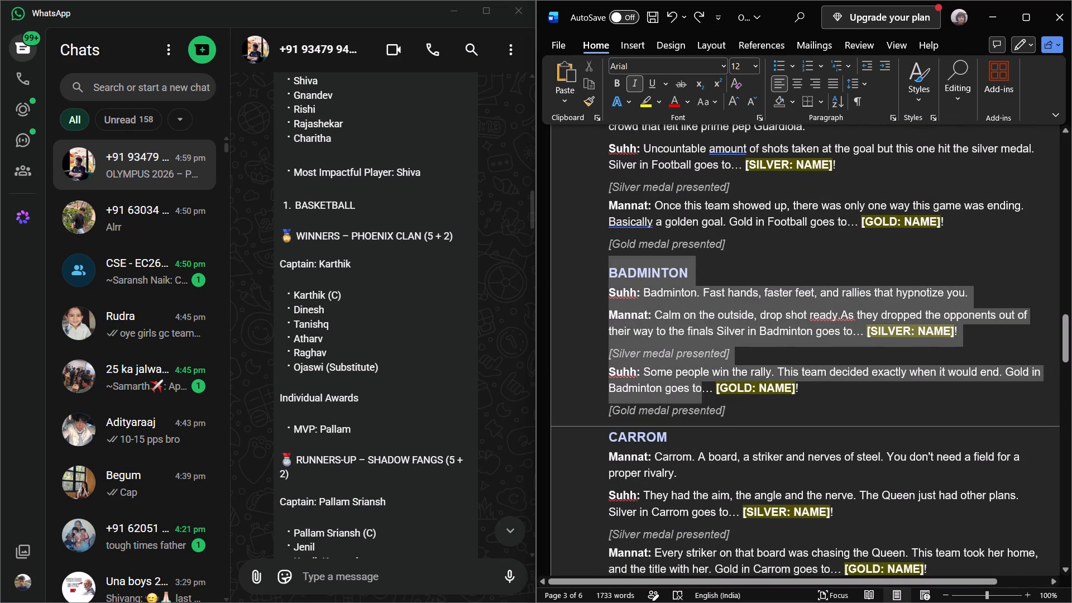
{"action": "left_click_drag", "start_coordinate": [717, 395], "coordinate": [728, 409]}
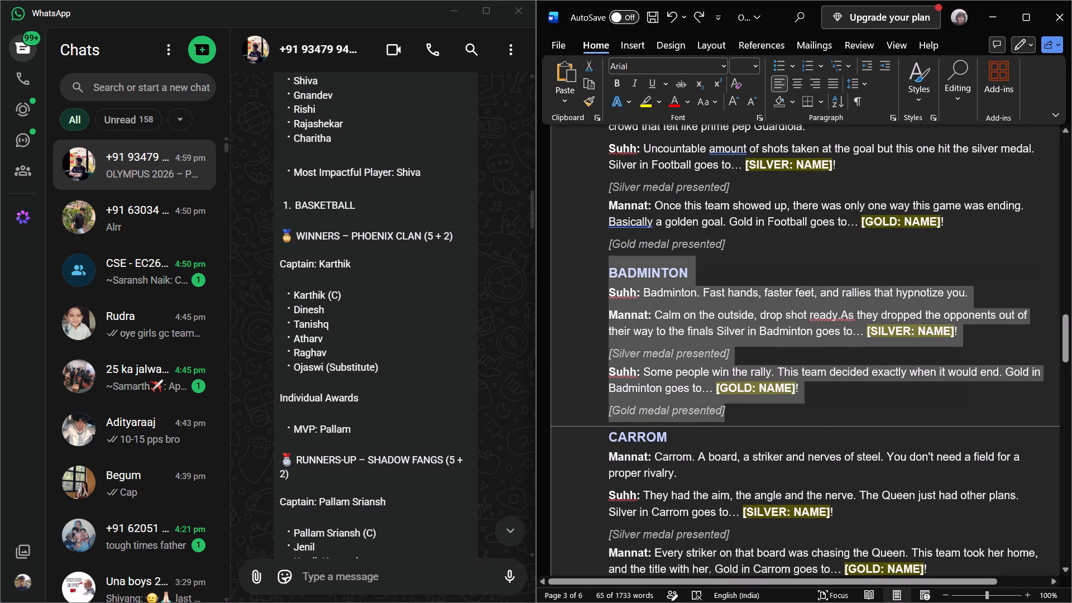
{"action": "key", "text": "ctrl+x"}
{"action": "scroll", "coordinate": [728, 409], "scroll_direction": "up", "scroll_amount": 2}
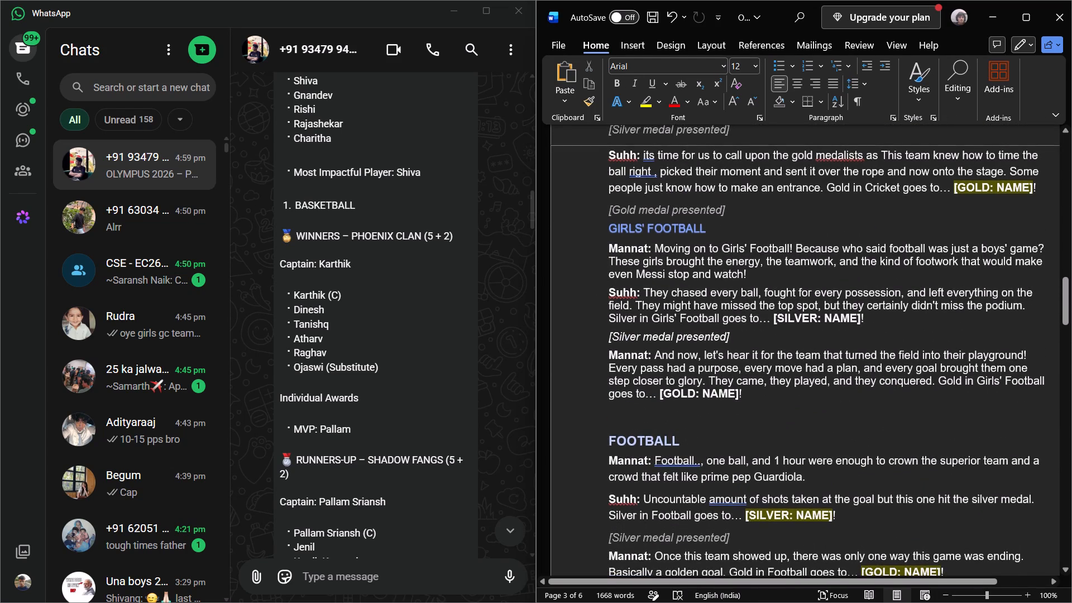
{"action": "scroll", "coordinate": [728, 409], "scroll_direction": "up", "scroll_amount": 2}
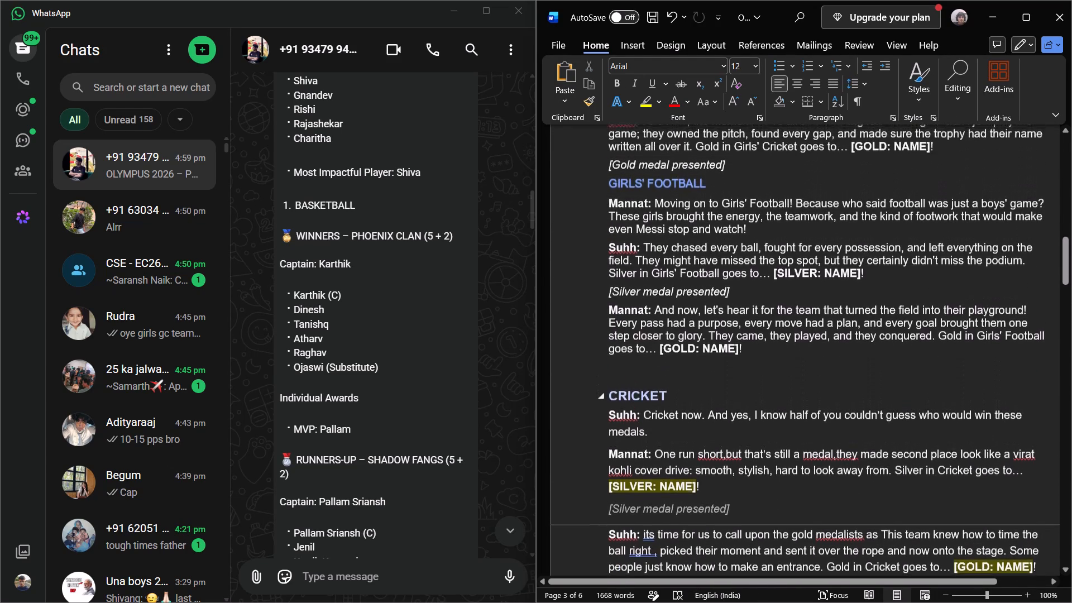
{"action": "scroll", "coordinate": [728, 409], "scroll_direction": "up", "scroll_amount": 2}
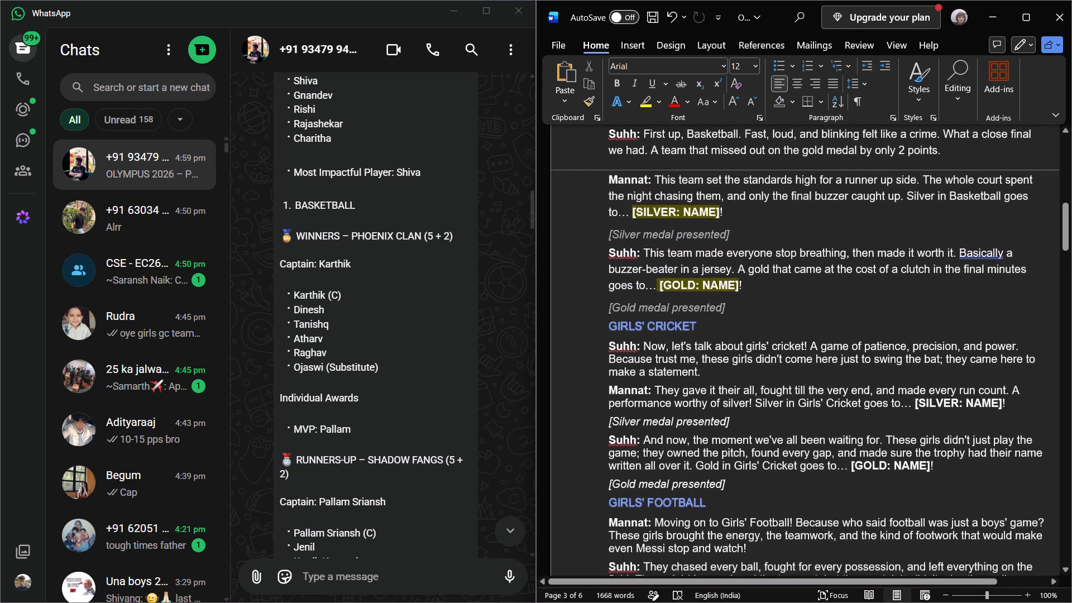
{"action": "scroll", "coordinate": [728, 409], "scroll_direction": "up", "scroll_amount": 1}
{"action": "left_click", "coordinate": [767, 360]}
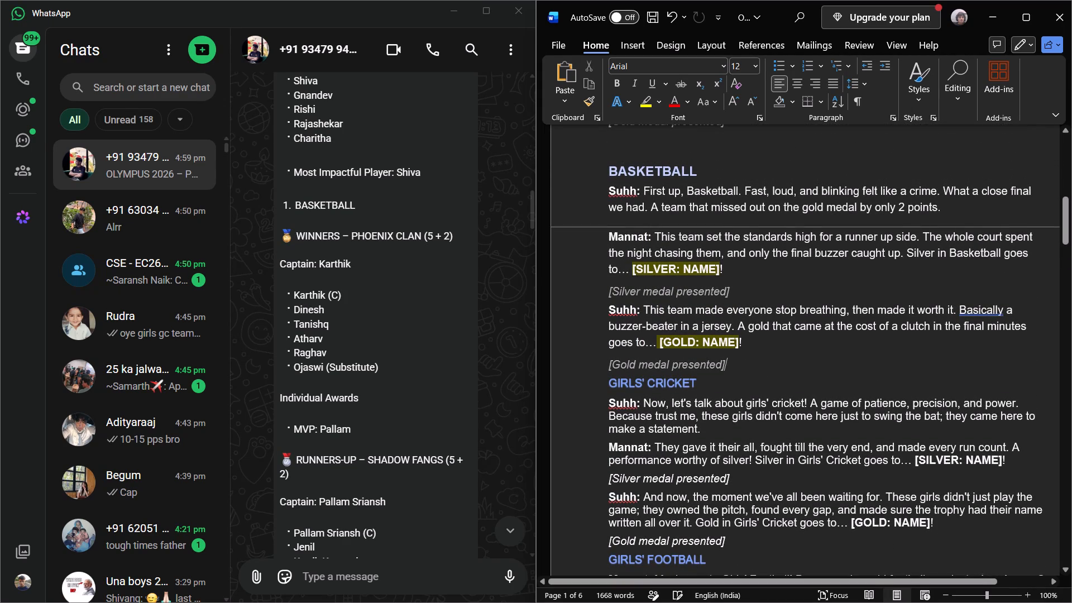
{"action": "key", "text": "Return"}
{"action": "key", "text": "ctrl+v"}
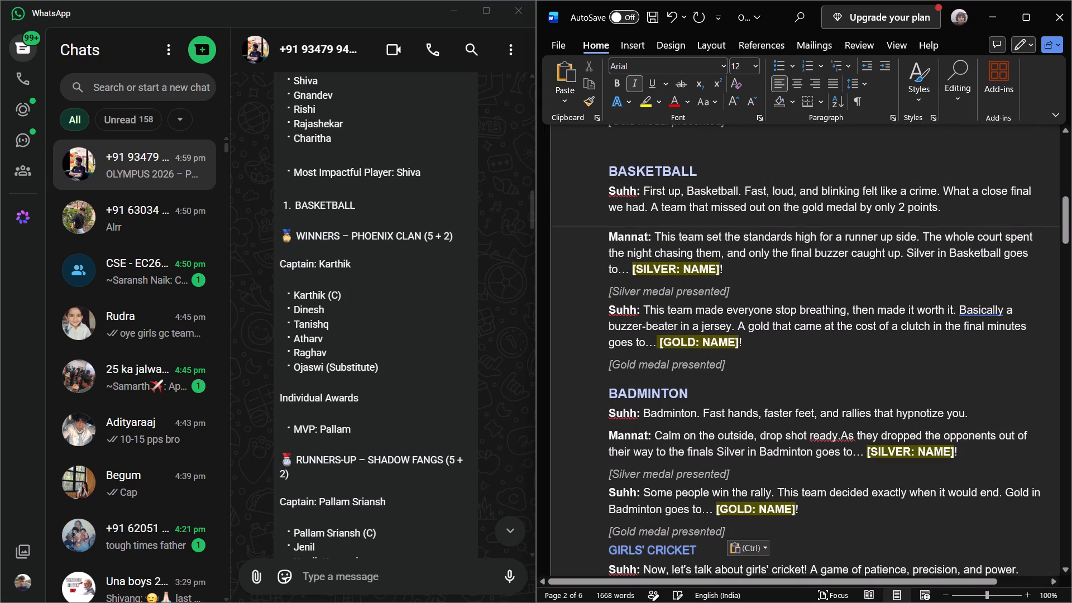
Add a blank line between Badminton's gold medal cue and the GIRLS' CRICKET heading.
{"action": "scroll", "coordinate": [767, 360], "scroll_direction": "down", "scroll_amount": 1}
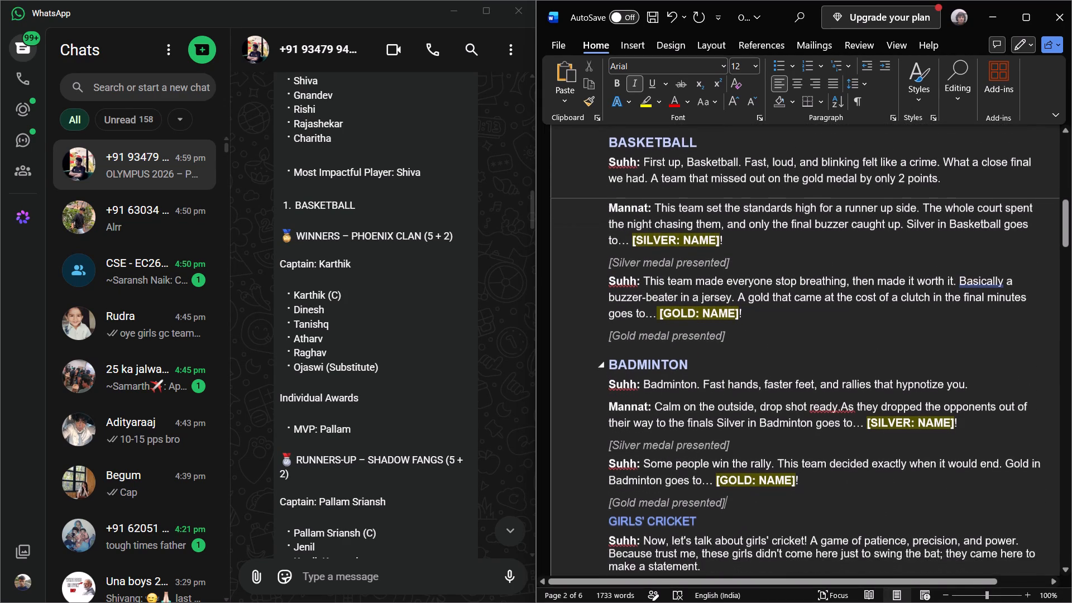
{"action": "scroll", "coordinate": [767, 360], "scroll_direction": "down", "scroll_amount": 1}
{"action": "key", "text": "Return"}
Move the GIRLS' FOOTBALL sequence from above CRICKET to a new line after Badminton's gold medal cue, above GIRLS' CRICKET.
{"action": "scroll", "coordinate": [767, 360], "scroll_direction": "down", "scroll_amount": 3}
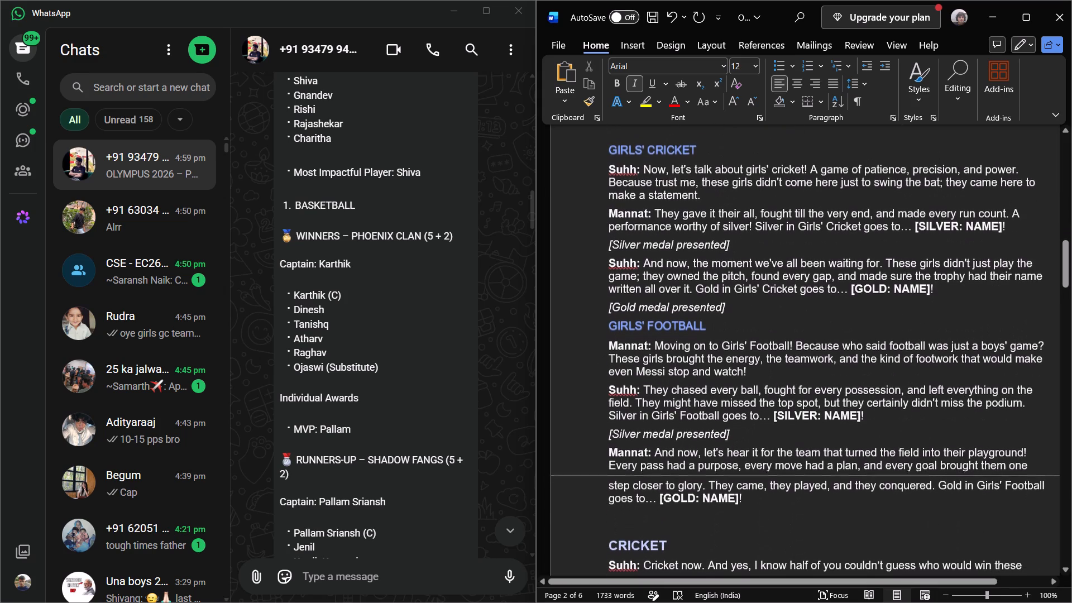
{"action": "scroll", "coordinate": [767, 360], "scroll_direction": "down", "scroll_amount": 1}
{"action": "scroll", "coordinate": [767, 360], "scroll_direction": "up", "scroll_amount": 2}
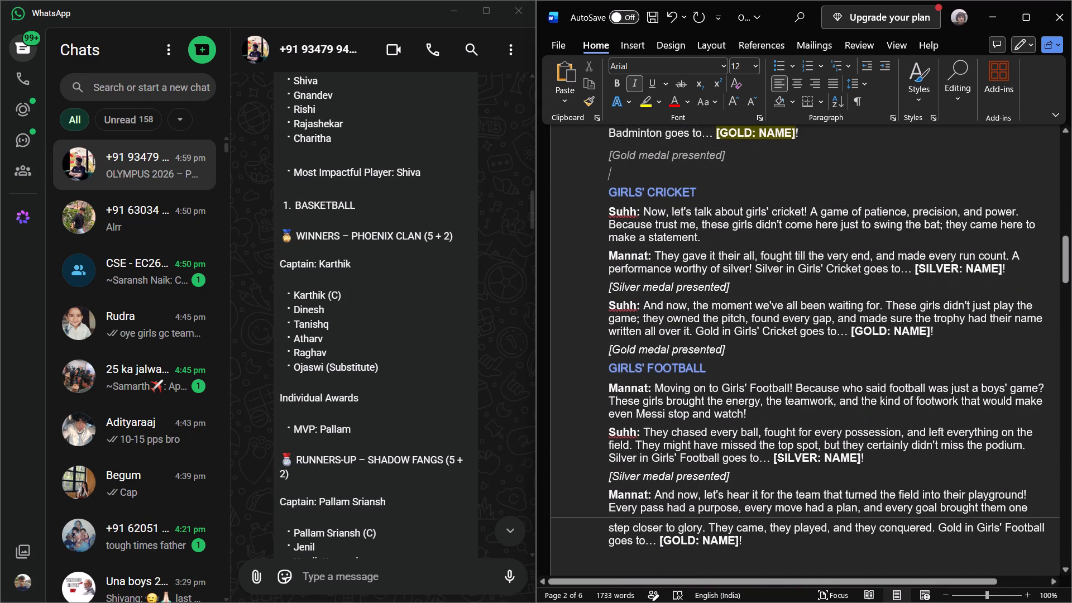
{"action": "left_click_drag", "start_coordinate": [607, 368], "coordinate": [633, 383]}
{"action": "left_click_drag", "start_coordinate": [633, 383], "coordinate": [745, 553]}
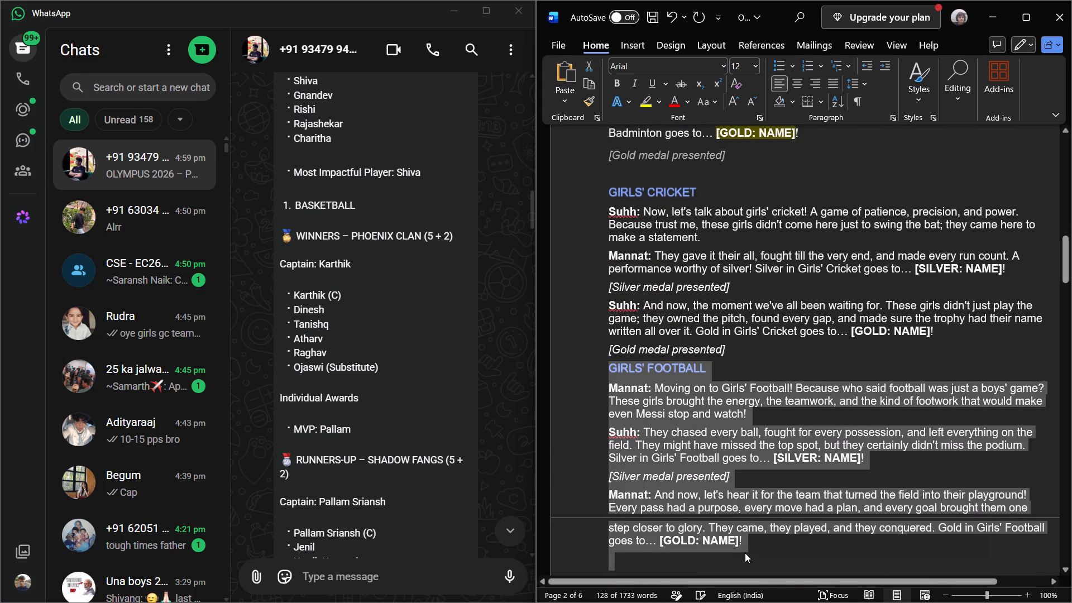
{"action": "key", "text": "ctrl+x"}
{"action": "scroll", "coordinate": [745, 553], "scroll_direction": "up", "scroll_amount": 1}
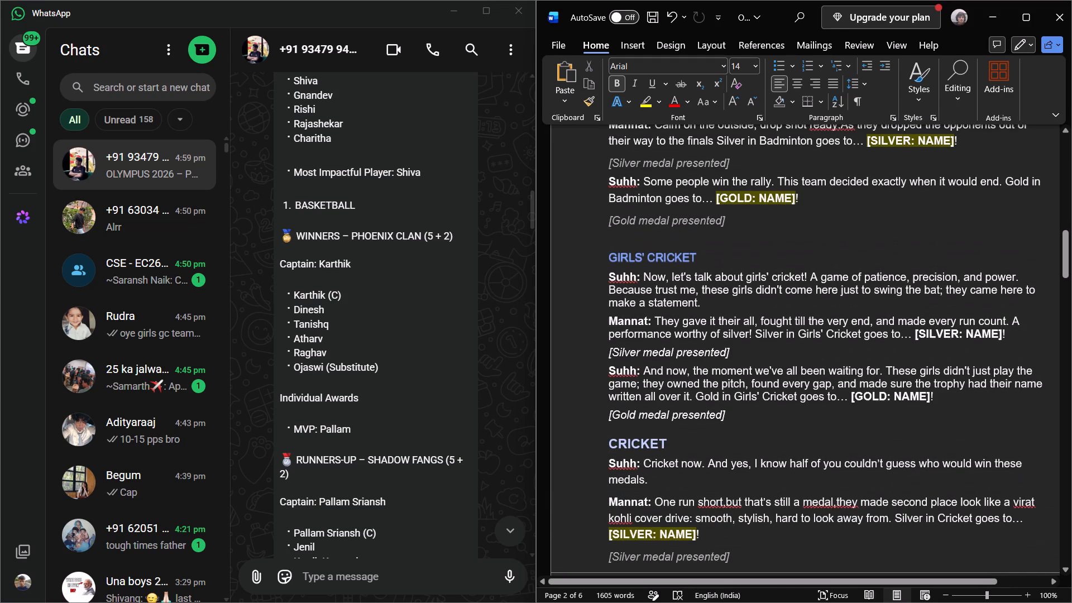
{"action": "left_click", "coordinate": [766, 225]}
{"action": "key", "text": "Return"}
{"action": "key", "text": "ctrl+v"}
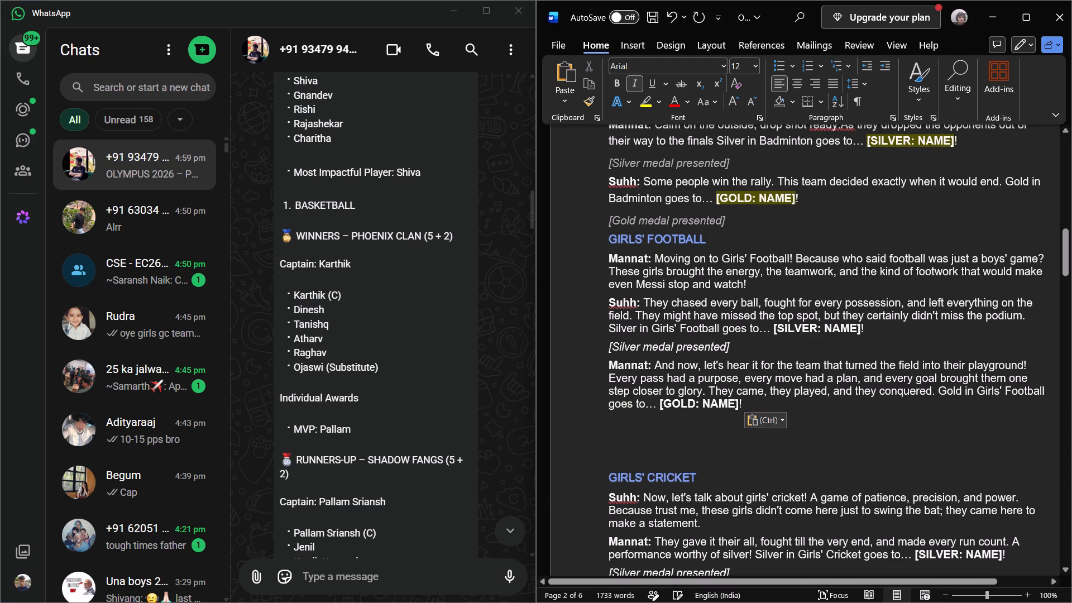
Delete the duplicate GIRLS' FOOTBALL section between Cricket's gold medal cue and the FOOTBALL heading.
{"action": "left_click", "coordinate": [744, 223]}
{"action": "scroll", "coordinate": [744, 223], "scroll_direction": "down", "scroll_amount": 2}
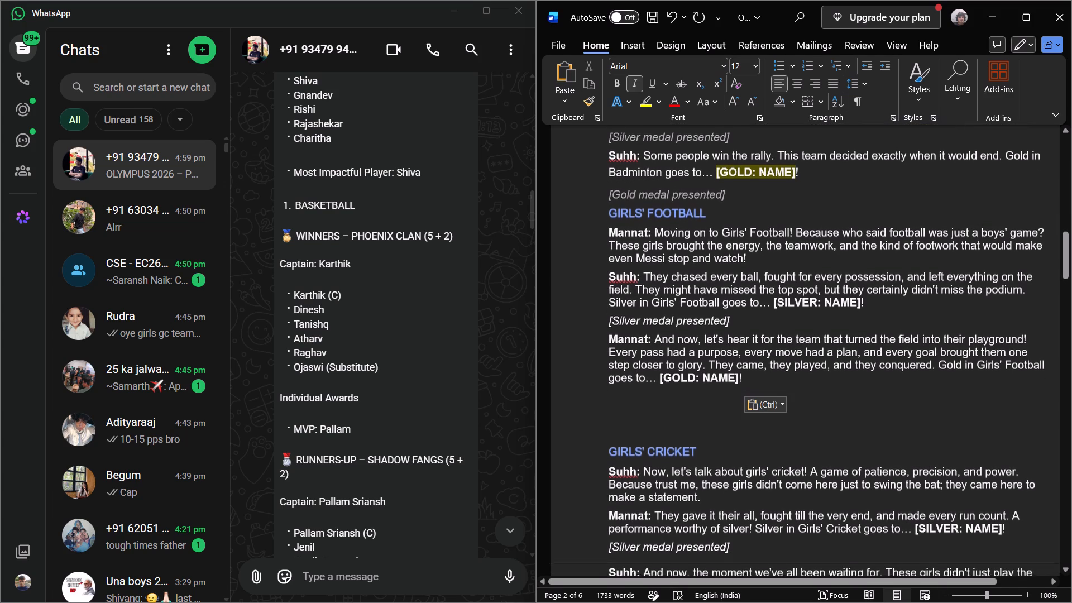
{"action": "scroll", "coordinate": [744, 223], "scroll_direction": "down", "scroll_amount": 1}
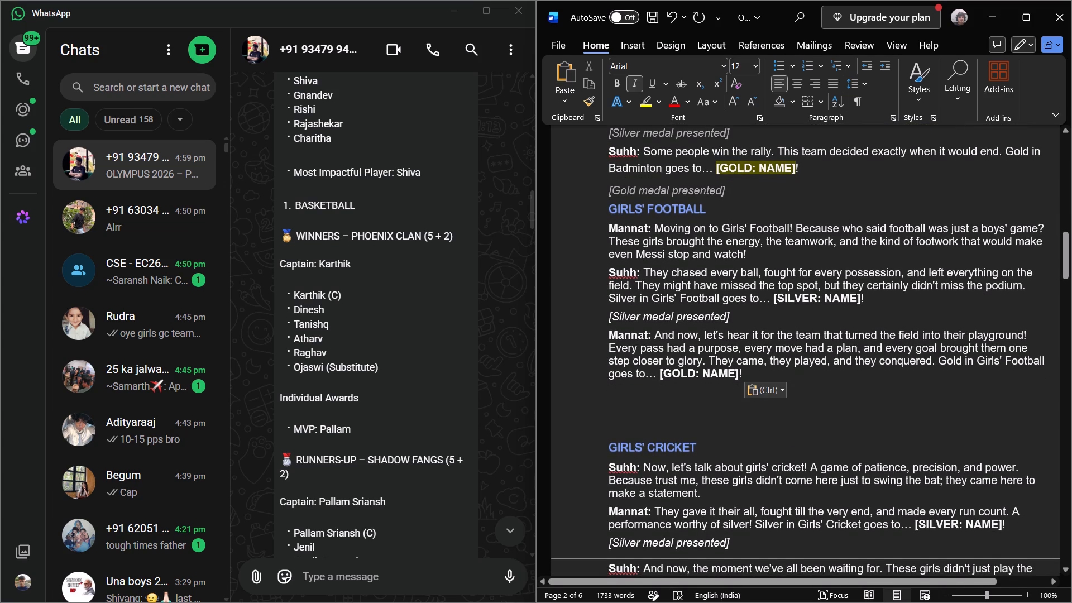
{"action": "scroll", "coordinate": [744, 223], "scroll_direction": "down", "scroll_amount": 1}
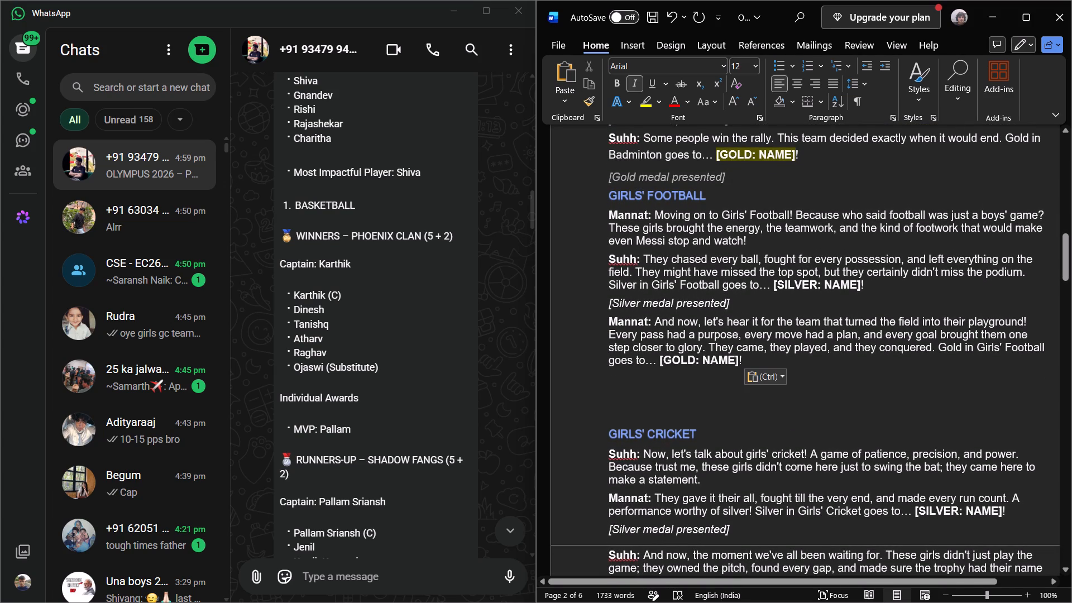
{"action": "scroll", "coordinate": [744, 223], "scroll_direction": "down", "scroll_amount": 1}
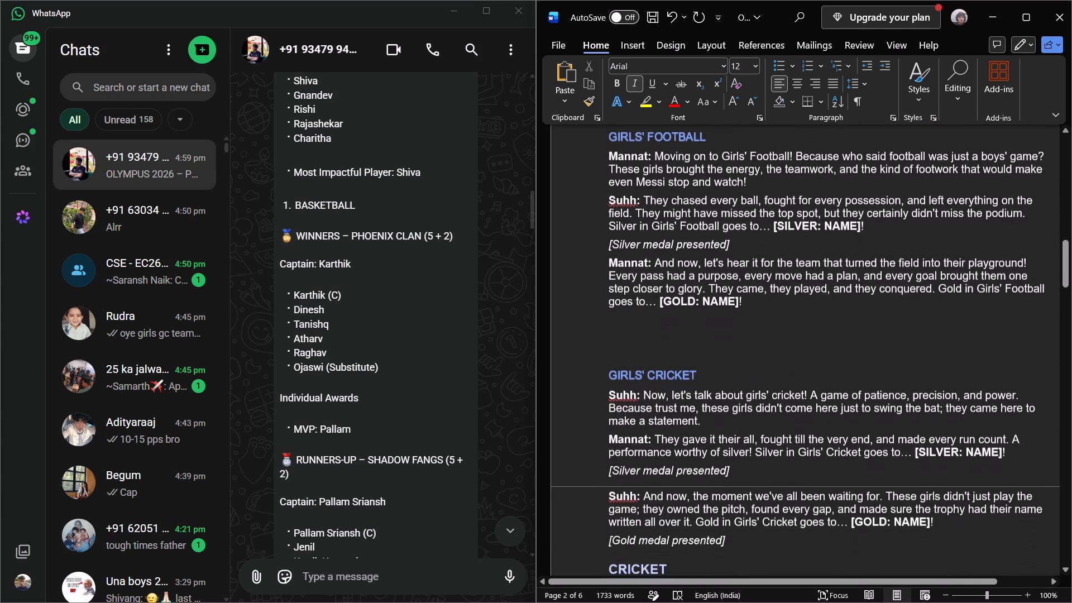
{"action": "scroll", "coordinate": [744, 223], "scroll_direction": "down", "scroll_amount": 2}
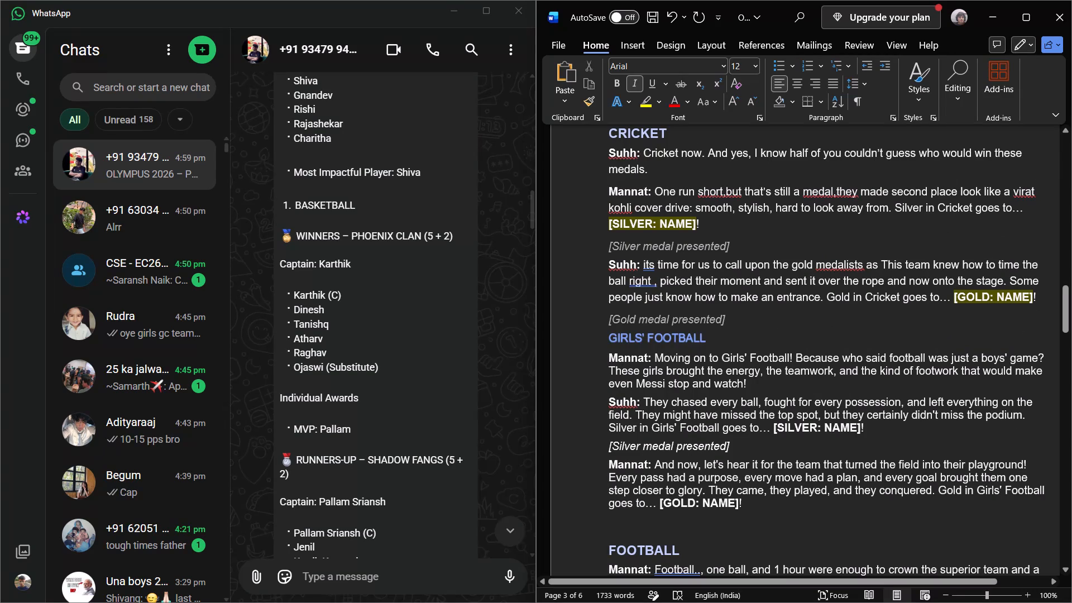
{"action": "scroll", "coordinate": [632, 343], "scroll_direction": "up", "scroll_amount": 3}
{"action": "scroll", "coordinate": [632, 343], "scroll_direction": "down", "scroll_amount": 1}
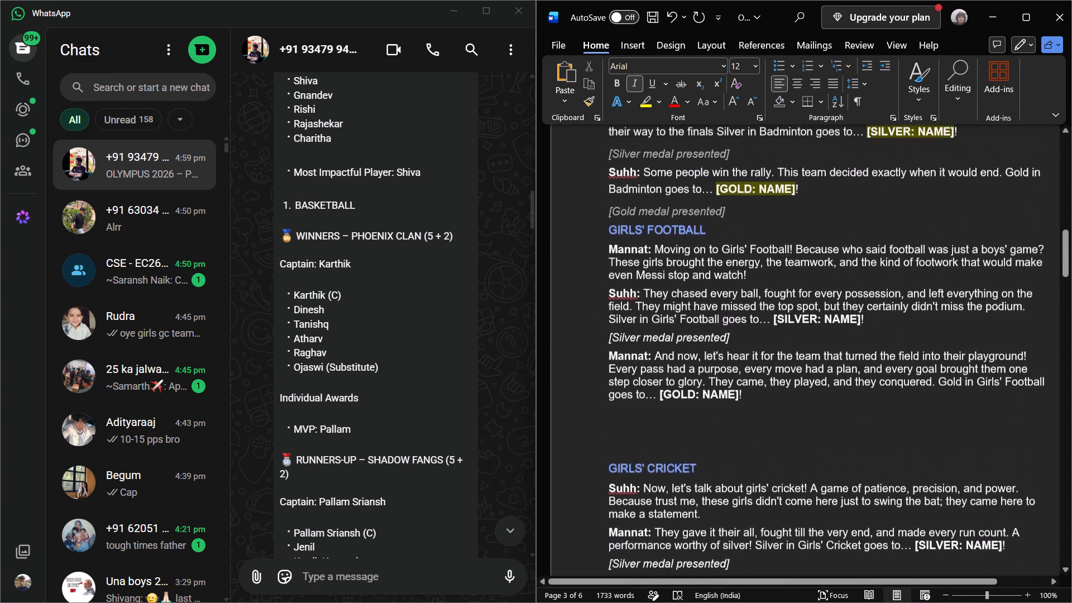
{"action": "scroll", "coordinate": [632, 343], "scroll_direction": "down", "scroll_amount": 2}
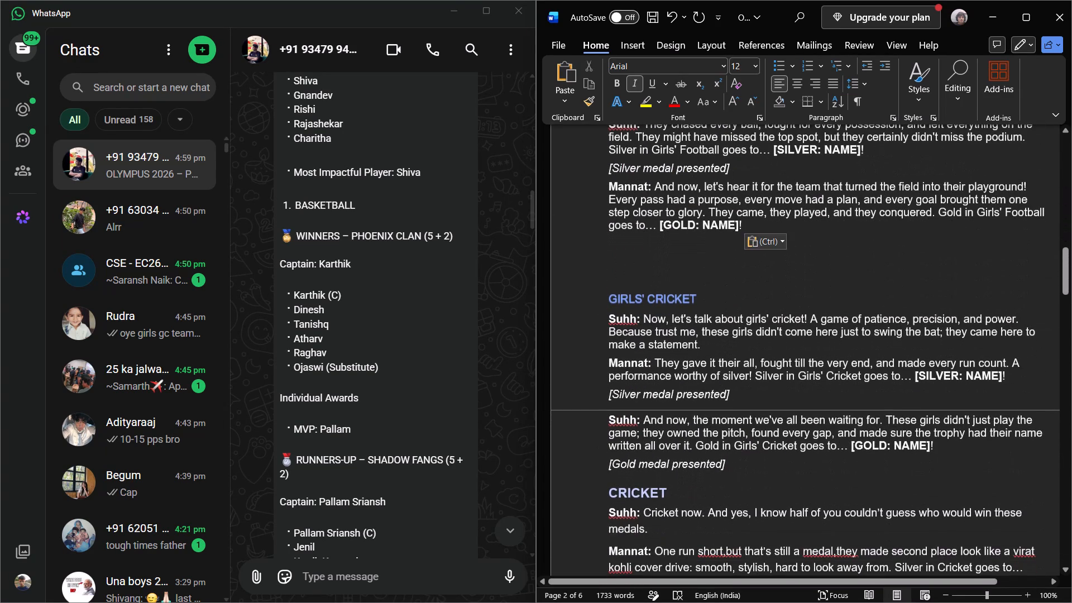
{"action": "scroll", "coordinate": [632, 343], "scroll_direction": "down", "scroll_amount": 2}
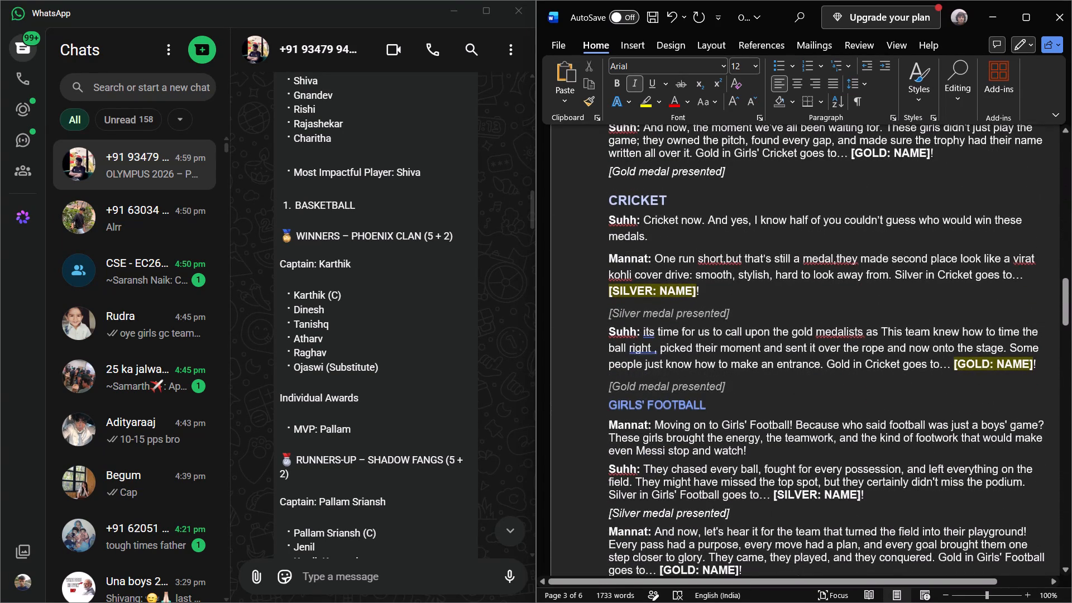
{"action": "left_click_drag", "start_coordinate": [602, 410], "coordinate": [736, 344]}
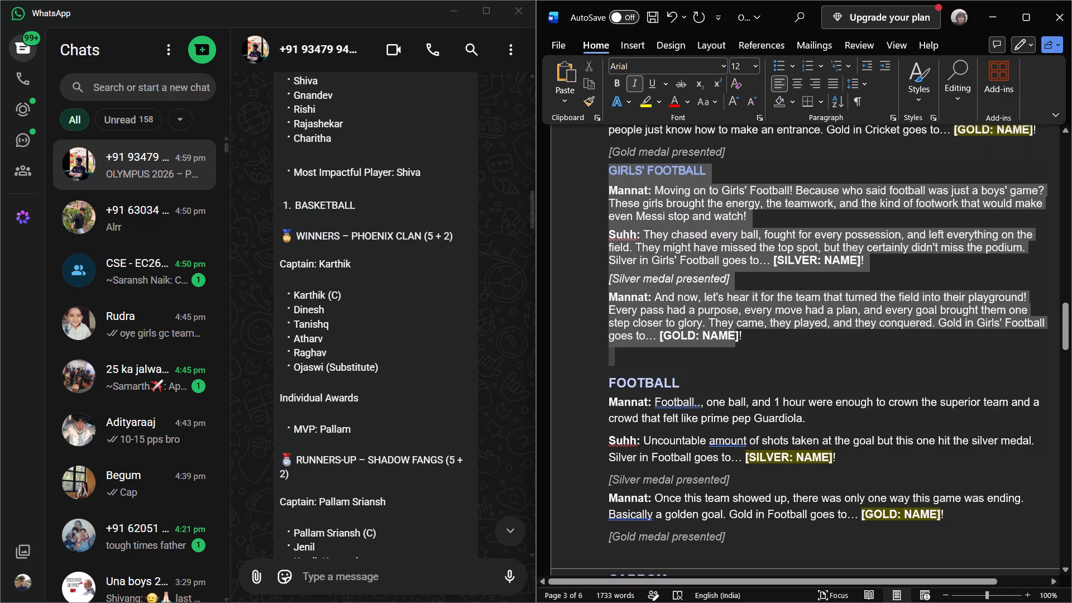
{"action": "left_click_drag", "start_coordinate": [736, 344], "coordinate": [745, 342]}
{"action": "key", "text": "BackSpace"}
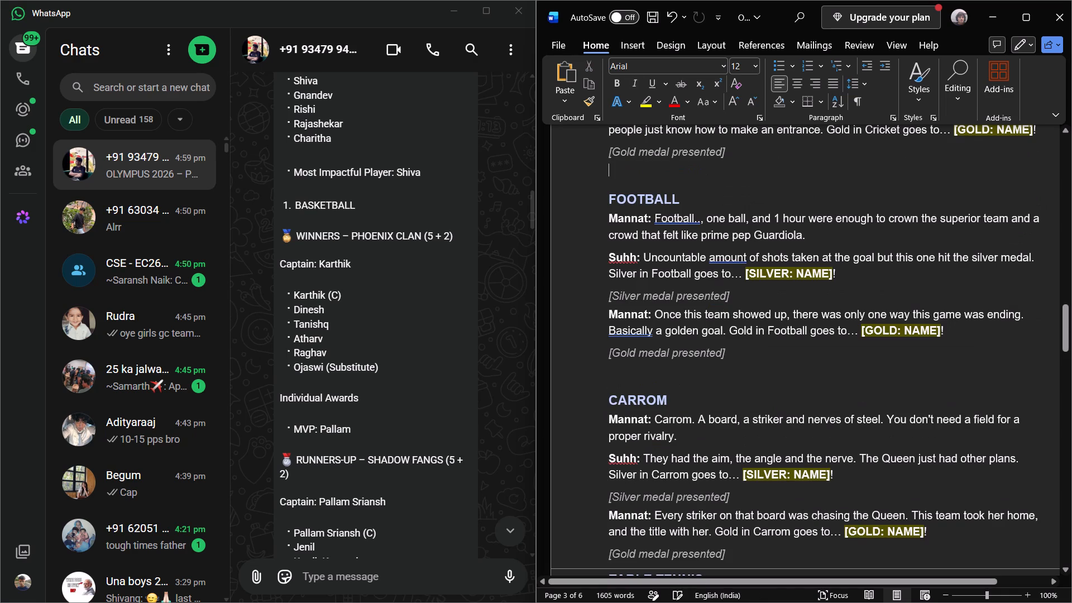
Move the whole FOOTBALL section from after Cricket to the empty line between GIRLS' FOOTBALL and GIRLS' CRICKET.
{"action": "left_click_drag", "start_coordinate": [602, 189], "coordinate": [818, 353]}
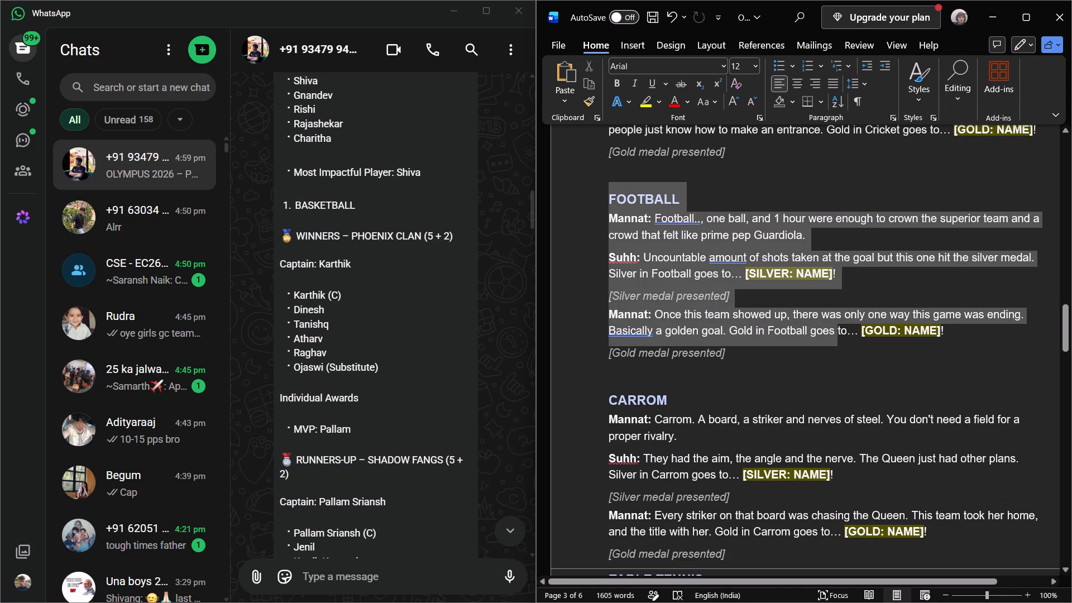
{"action": "left_click_drag", "start_coordinate": [818, 353], "coordinate": [817, 352]}
{"action": "key", "text": "ctrl+x"}
{"action": "scroll", "coordinate": [817, 352], "scroll_direction": "up", "scroll_amount": 2}
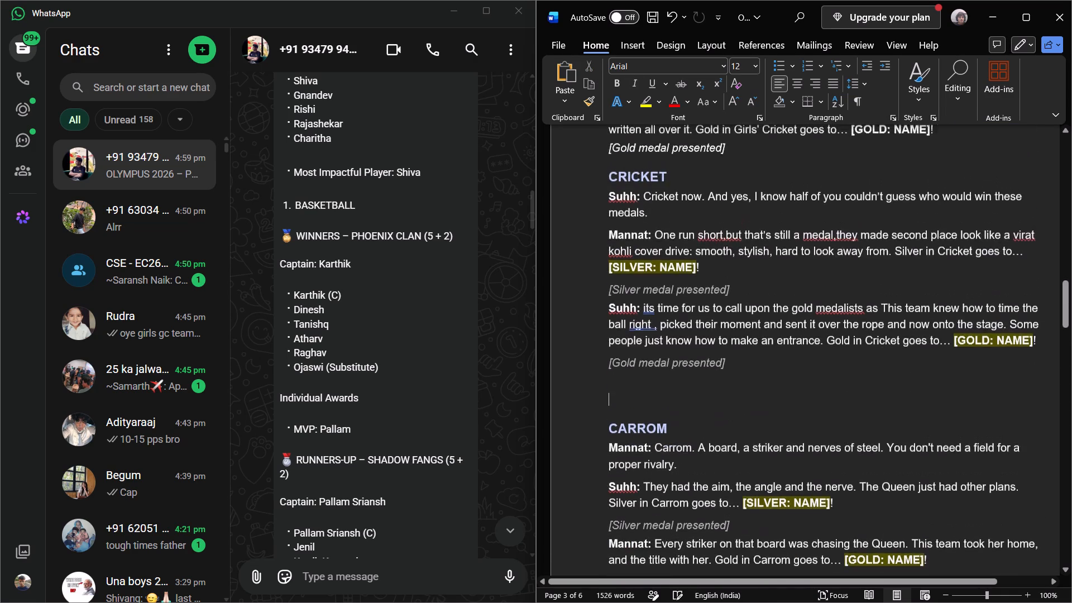
{"action": "scroll", "coordinate": [817, 352], "scroll_direction": "up", "scroll_amount": 2}
{"action": "left_click", "coordinate": [795, 382]}
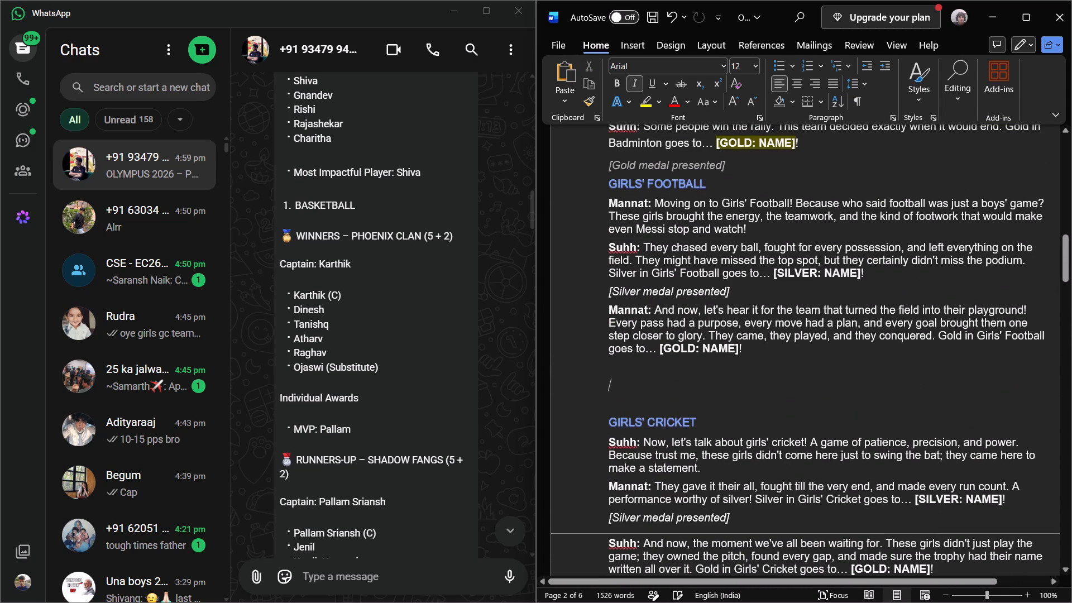
{"action": "key", "text": "ctrl+v"}
Review the order of the script's remaining sections from GIRLS' CRICKET through RELAY to GENERAL CHAMPIONSHIP TROPHY.
{"action": "scroll", "coordinate": [795, 382], "scroll_direction": "down", "scroll_amount": 1}
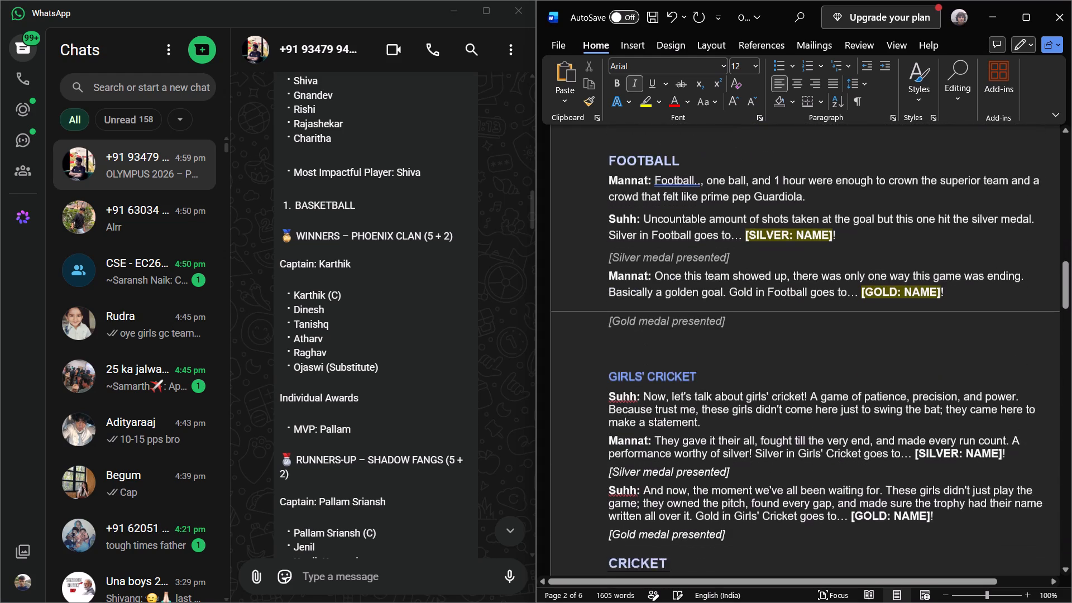
{"action": "scroll", "coordinate": [795, 382], "scroll_direction": "down", "scroll_amount": 1}
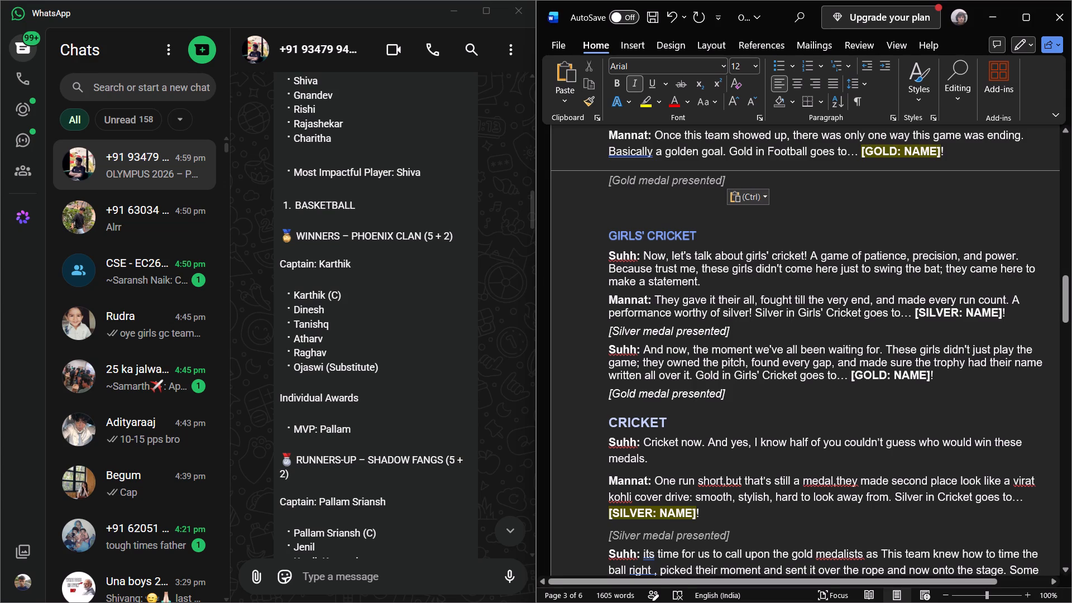
{"action": "scroll", "coordinate": [605, 236], "scroll_direction": "down", "scroll_amount": 4}
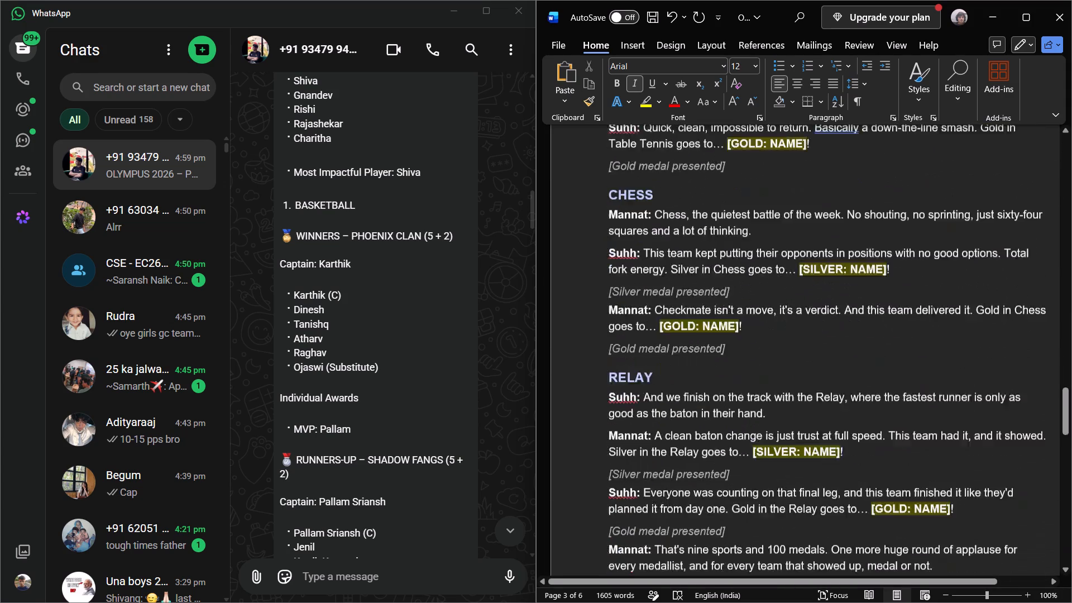
{"action": "scroll", "coordinate": [605, 236], "scroll_direction": "down", "scroll_amount": 1}
{"action": "scroll", "coordinate": [602, 186], "scroll_direction": "up", "scroll_amount": 2}
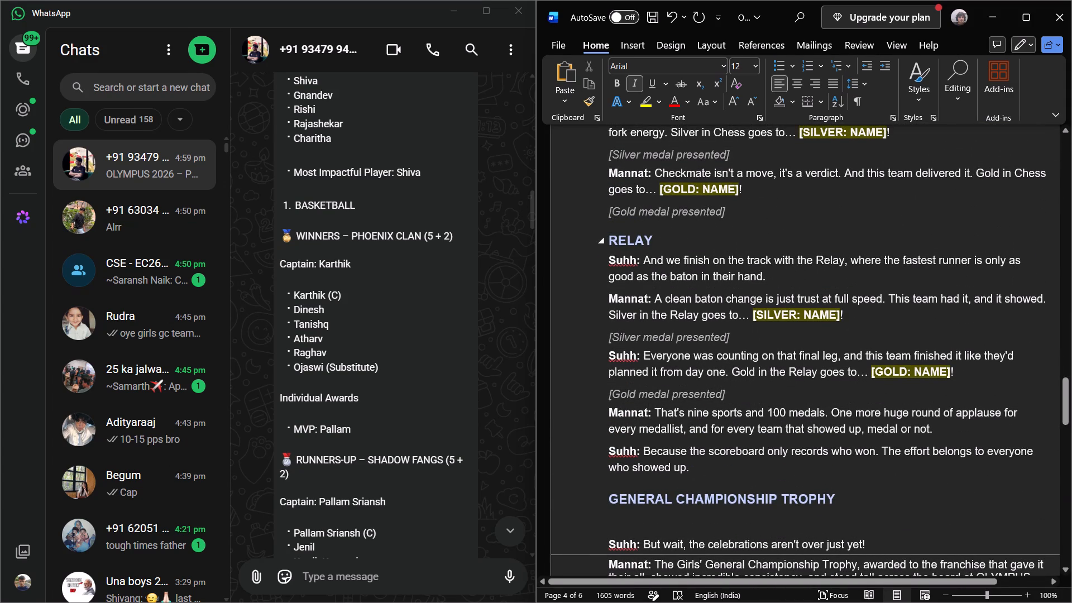
Move the entire RELAY section onto a new line after the Football section's gold medal cue, above GIRLS' CRICKET.
{"action": "left_click_drag", "start_coordinate": [600, 229], "coordinate": [738, 491]}
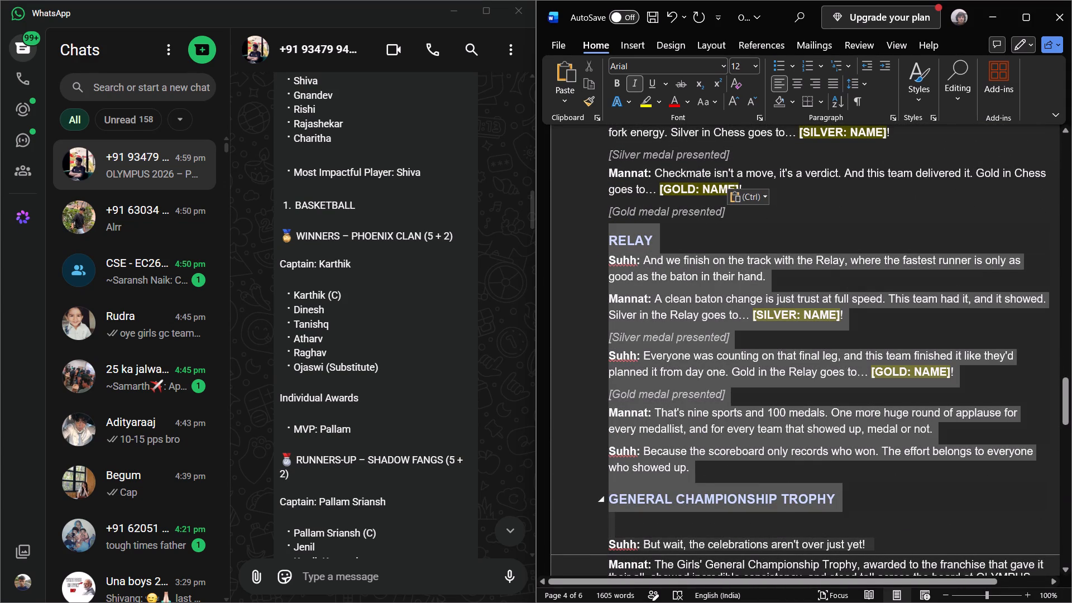
{"action": "left_click_drag", "start_coordinate": [738, 491], "coordinate": [748, 473]}
{"action": "key", "text": "ctrl+x"}
{"action": "scroll", "coordinate": [748, 473], "scroll_direction": "up", "scroll_amount": 6}
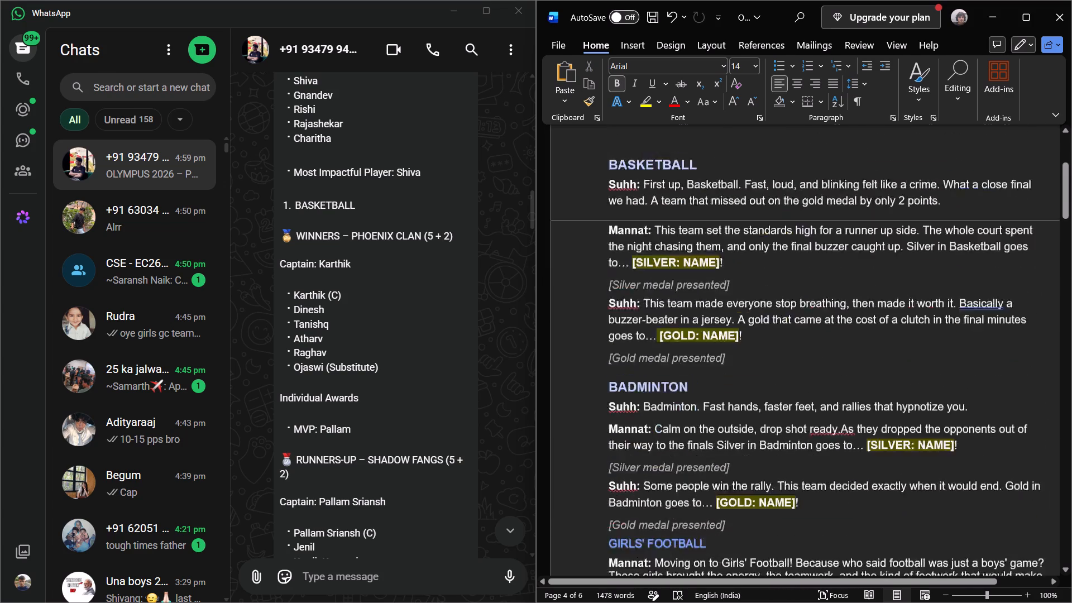
{"action": "scroll", "coordinate": [748, 473], "scroll_direction": "up", "scroll_amount": 1}
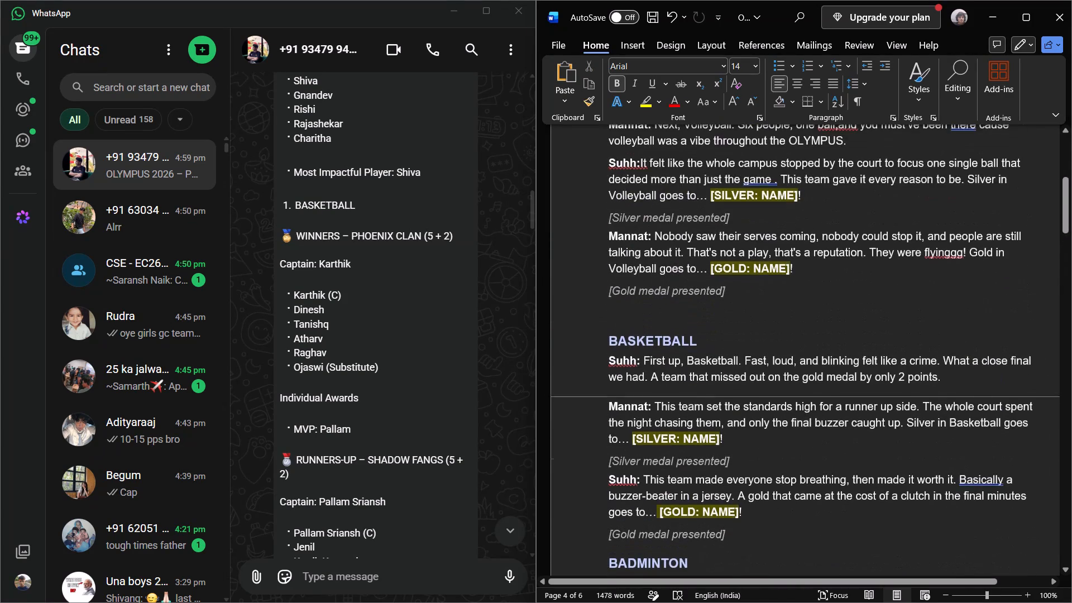
{"action": "scroll", "coordinate": [748, 473], "scroll_direction": "up", "scroll_amount": 1}
{"action": "scroll", "coordinate": [748, 473], "scroll_direction": "down", "scroll_amount": 4}
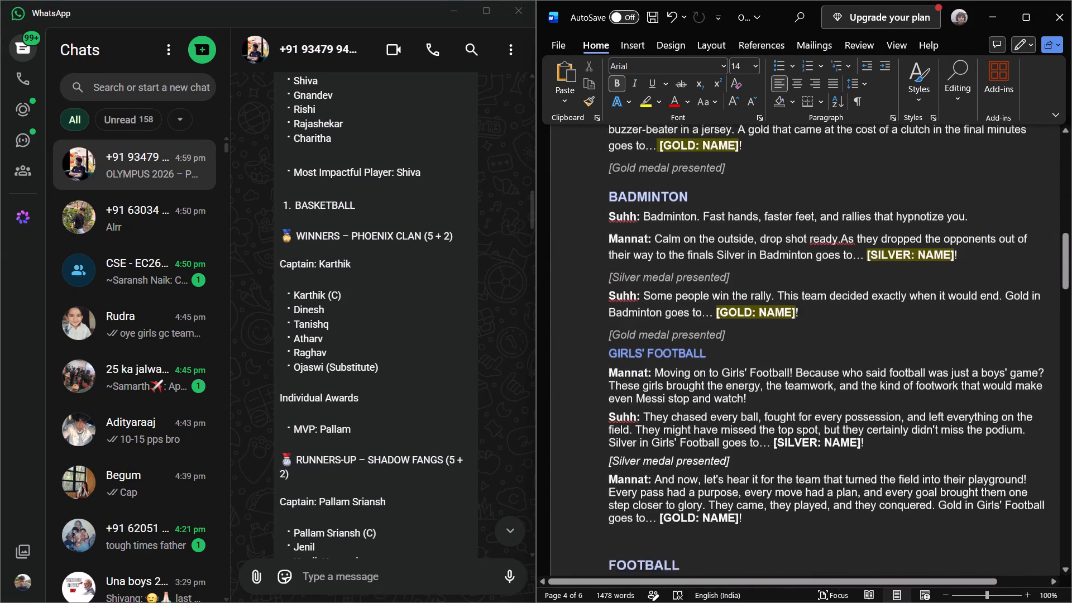
{"action": "scroll", "coordinate": [748, 473], "scroll_direction": "down", "scroll_amount": 3}
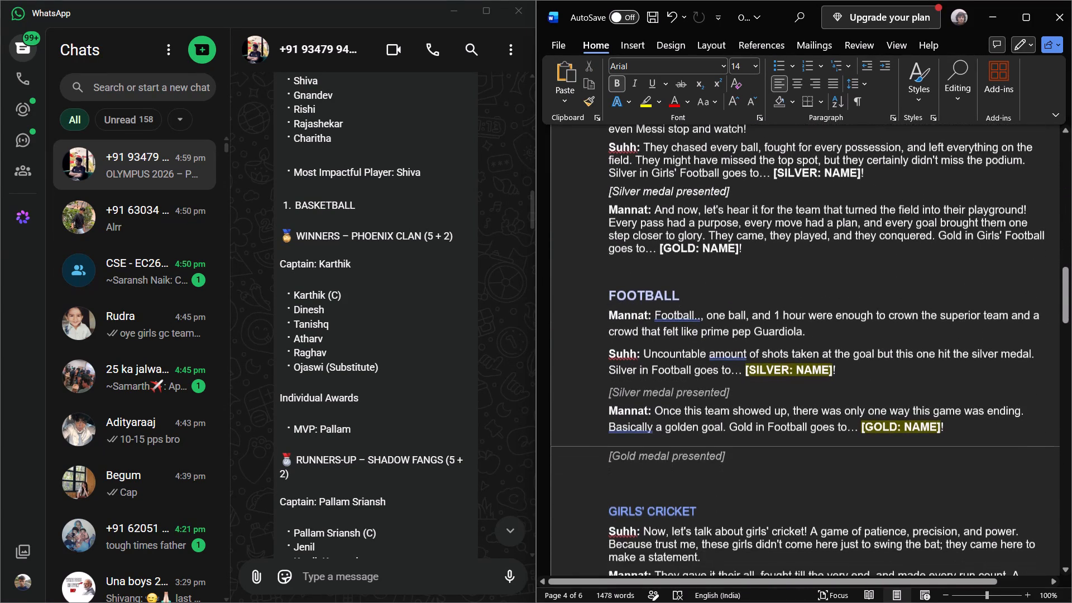
{"action": "left_click", "coordinate": [726, 482]}
{"action": "key", "text": "Return"}
{"action": "key", "text": "ctrl+v"}
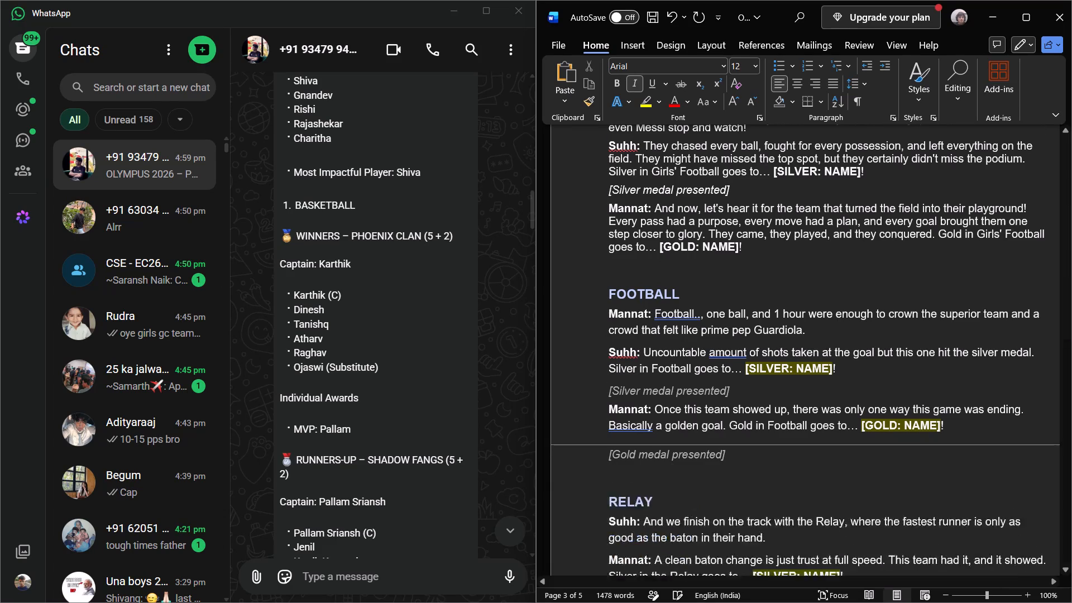
Move the entire CARROM section from below Cricket to the empty line after the RELAY section's closing remarks, above GIRLS' CRICKET.
{"action": "scroll", "coordinate": [726, 482], "scroll_direction": "down", "scroll_amount": 2}
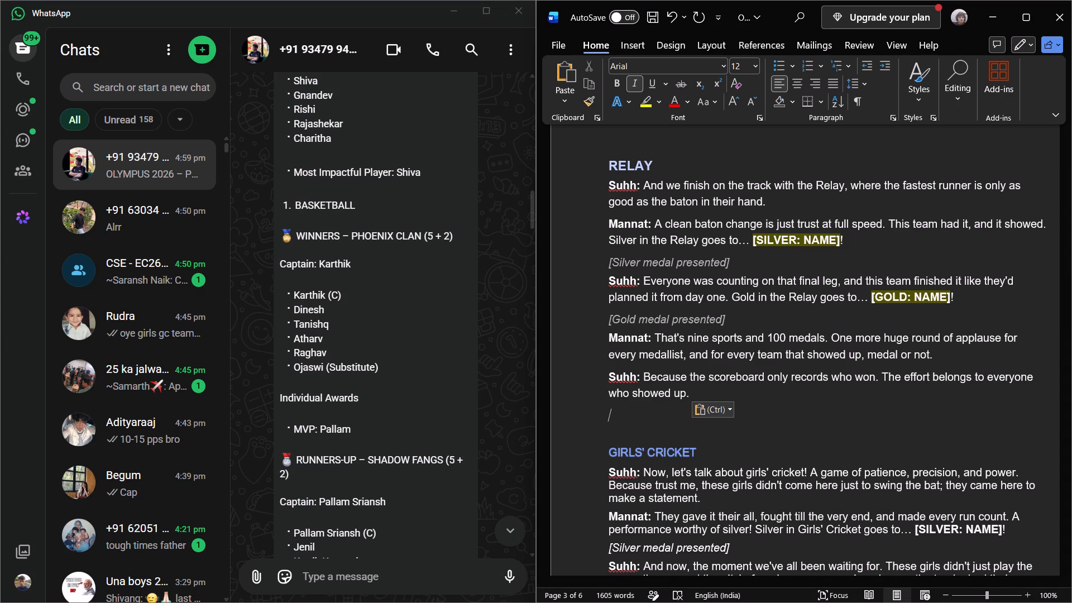
{"action": "scroll", "coordinate": [602, 432], "scroll_direction": "down", "scroll_amount": 6}
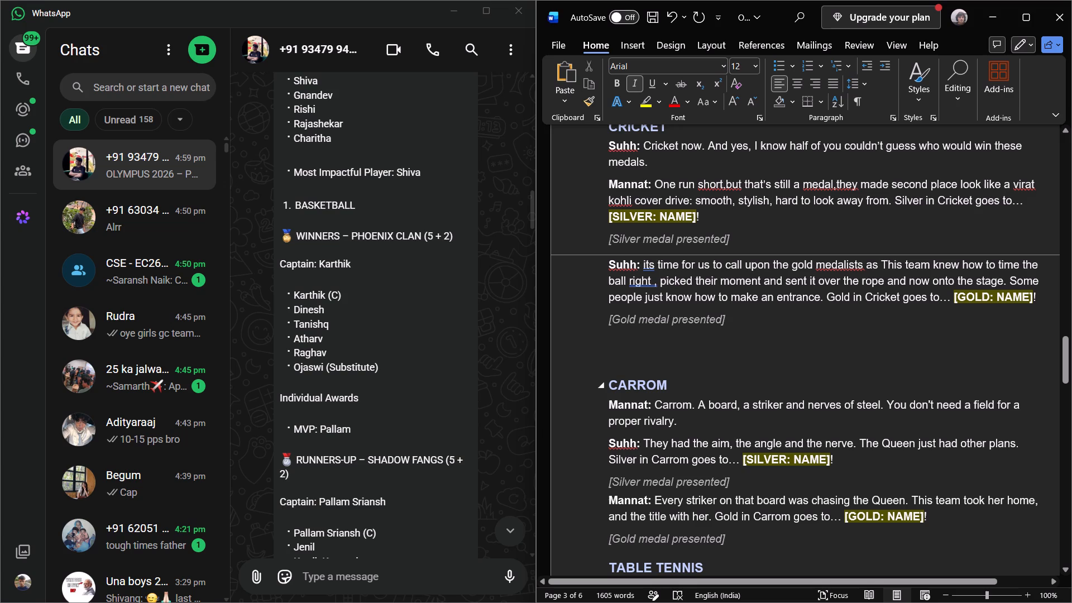
{"action": "left_click_drag", "start_coordinate": [606, 375], "coordinate": [759, 504]}
{"action": "key", "text": "ctrl+x"}
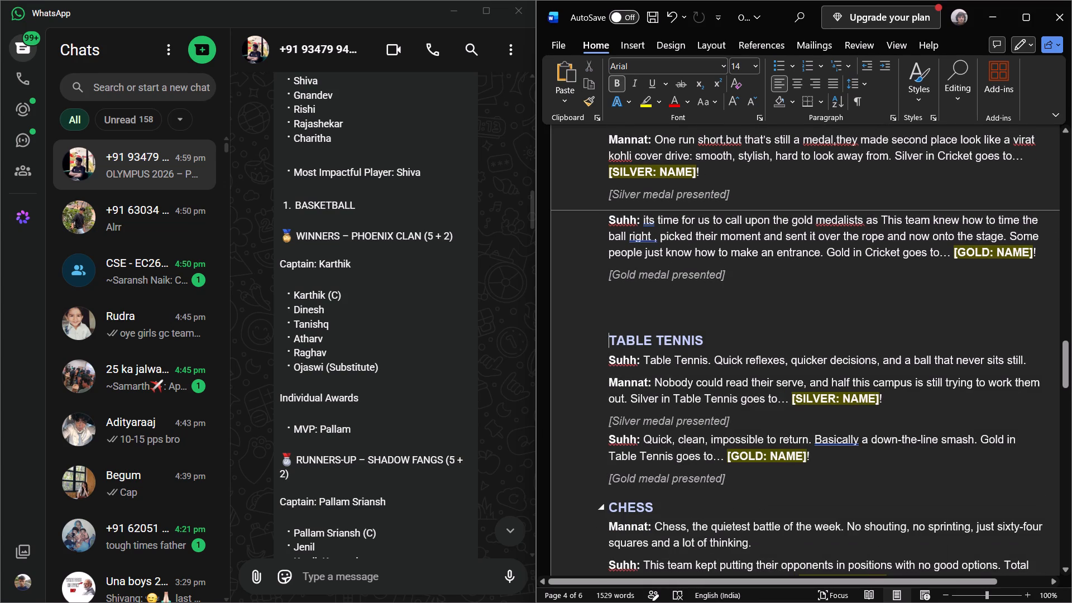
{"action": "scroll", "coordinate": [759, 504], "scroll_direction": "up", "scroll_amount": 1}
{"action": "scroll", "coordinate": [734, 547], "scroll_direction": "up", "scroll_amount": 1}
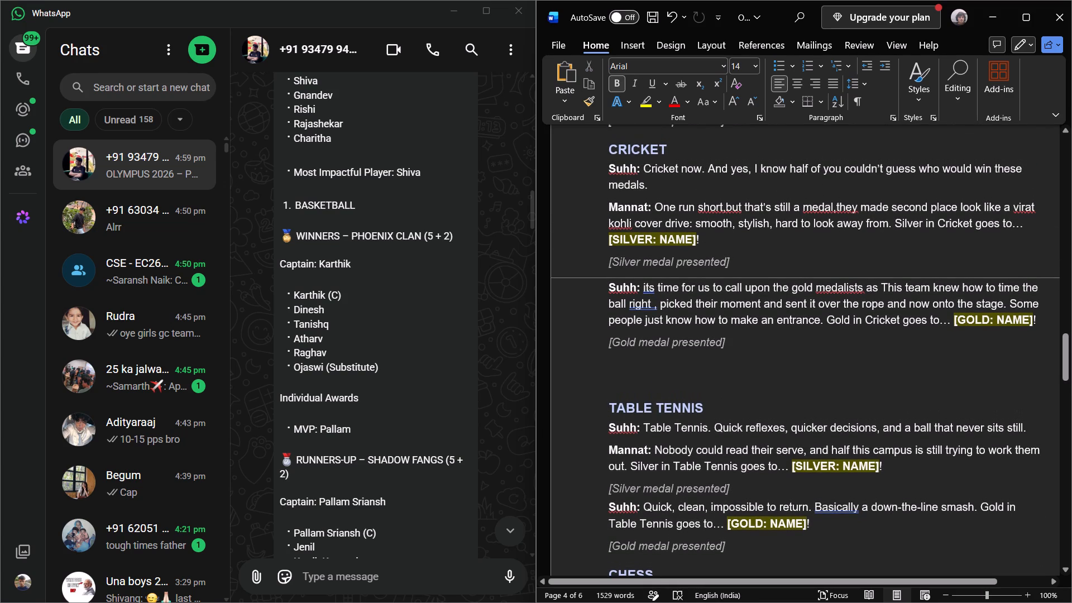
{"action": "scroll", "coordinate": [734, 547], "scroll_direction": "up", "scroll_amount": 1}
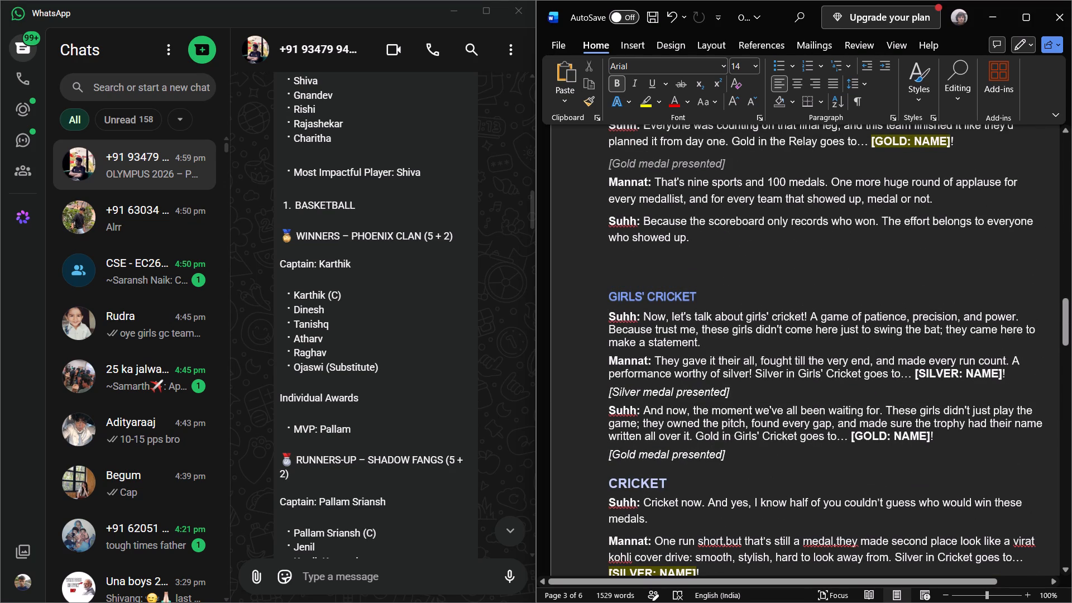
{"action": "scroll", "coordinate": [800, 460], "scroll_direction": "up", "scroll_amount": 1}
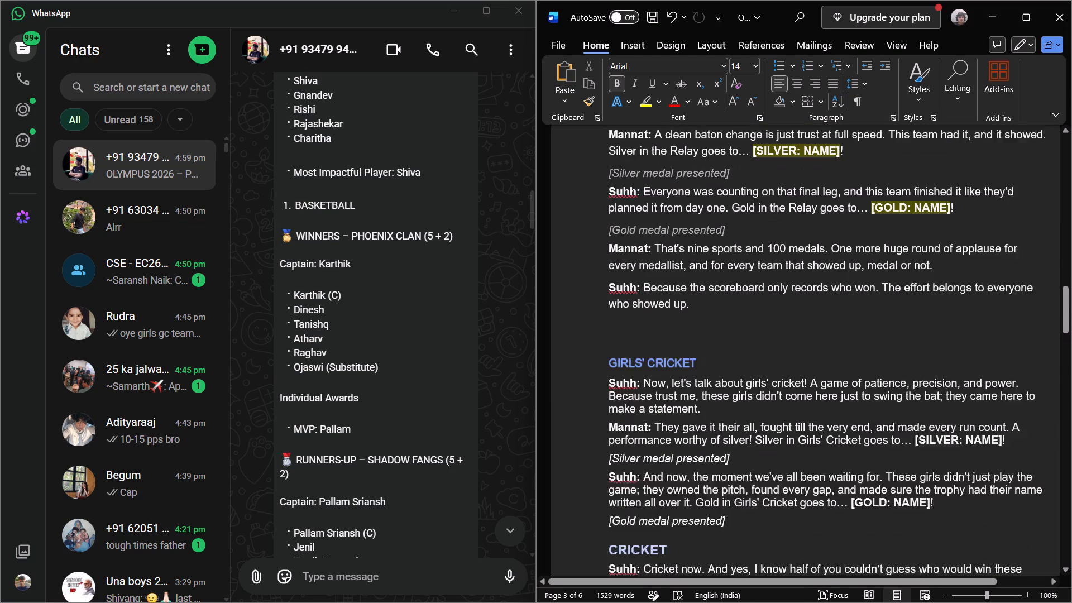
{"action": "scroll", "coordinate": [800, 460], "scroll_direction": "up", "scroll_amount": 1}
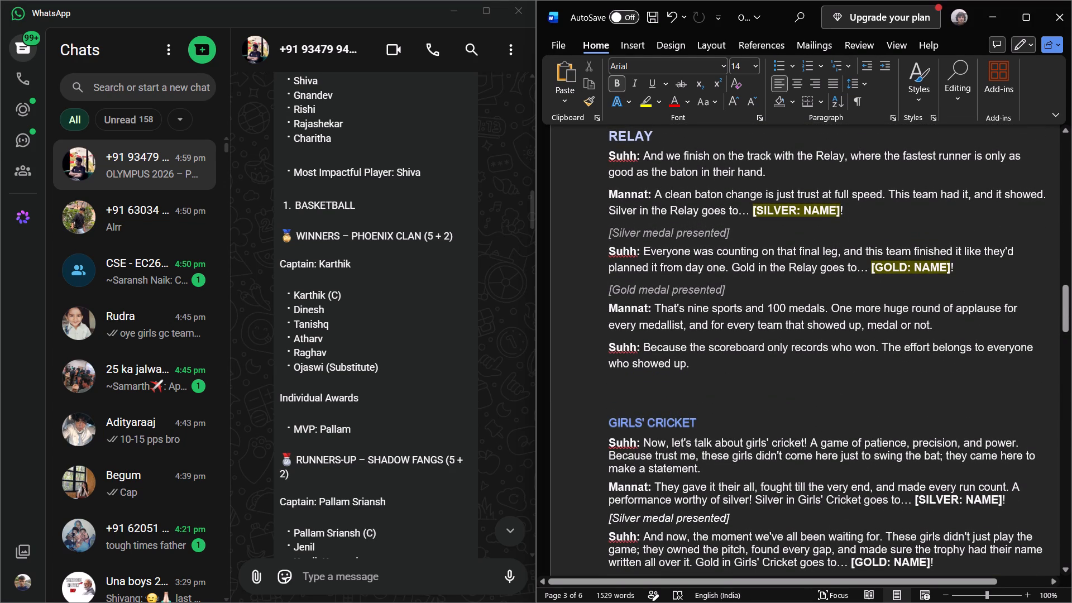
{"action": "left_click", "coordinate": [734, 386]}
{"action": "key", "text": "ctrl+v"}
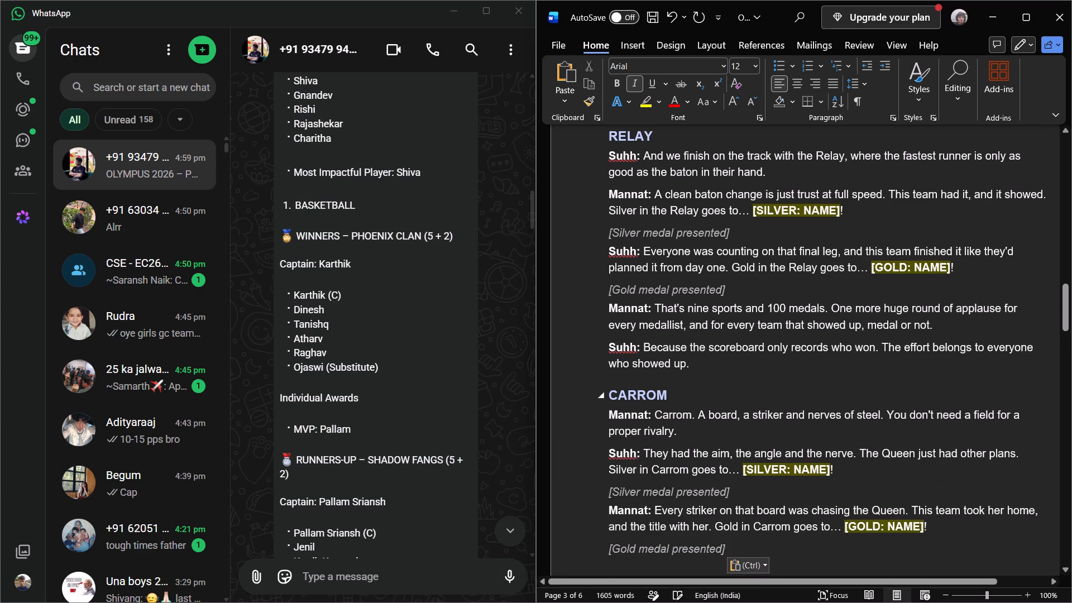
Select the CHESS section below TABLE TENNIS, starting from its heading.
{"action": "scroll", "coordinate": [734, 386], "scroll_direction": "down", "scroll_amount": 1}
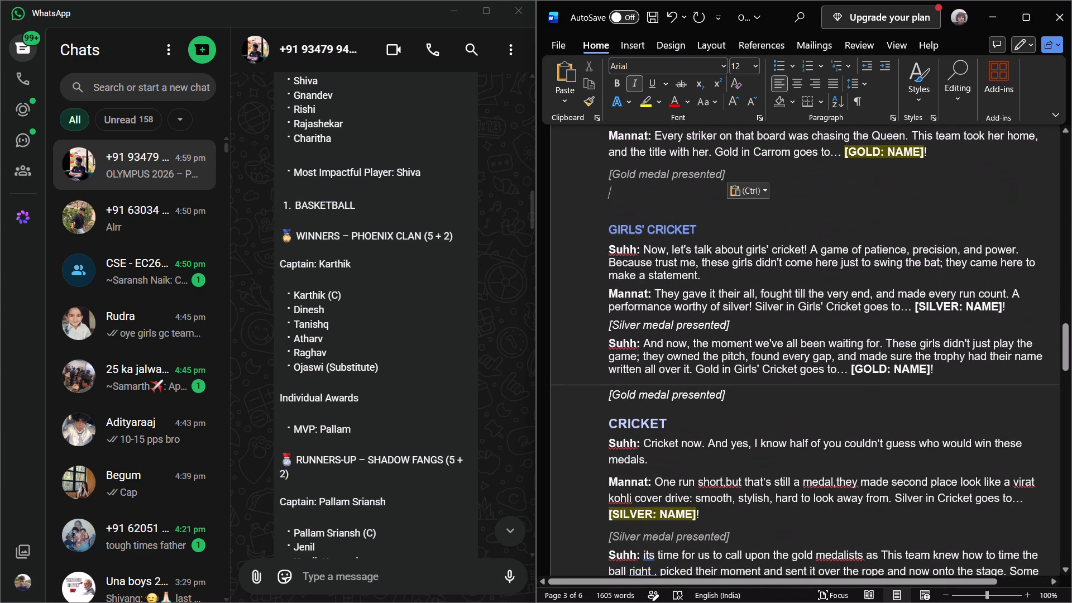
{"action": "scroll", "coordinate": [734, 386], "scroll_direction": "down", "scroll_amount": 2}
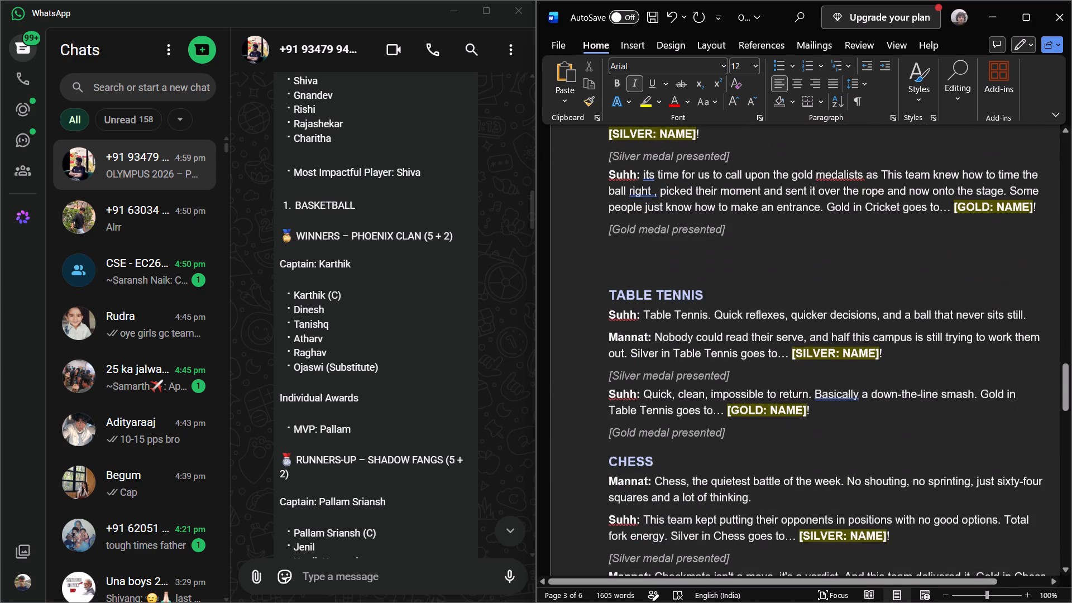
{"action": "left_click_drag", "start_coordinate": [610, 457], "coordinate": [626, 475]}
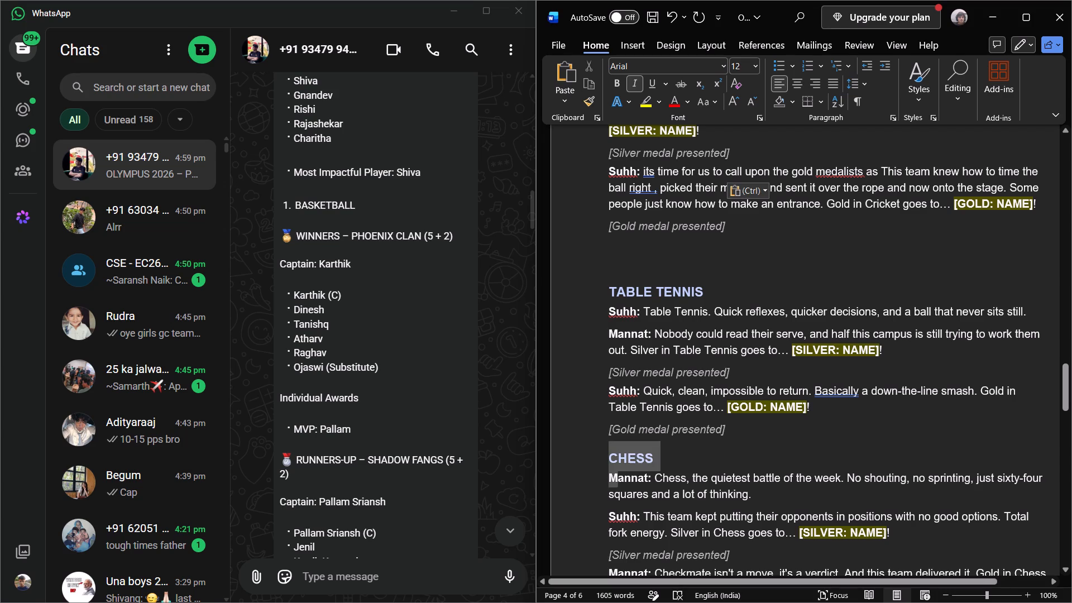
Move the entire CHESS section to the blank line after the Carrom section's gold medal cue, above GIRLS' CRICKET.
{"action": "left_click_drag", "start_coordinate": [626, 475], "coordinate": [705, 510]}
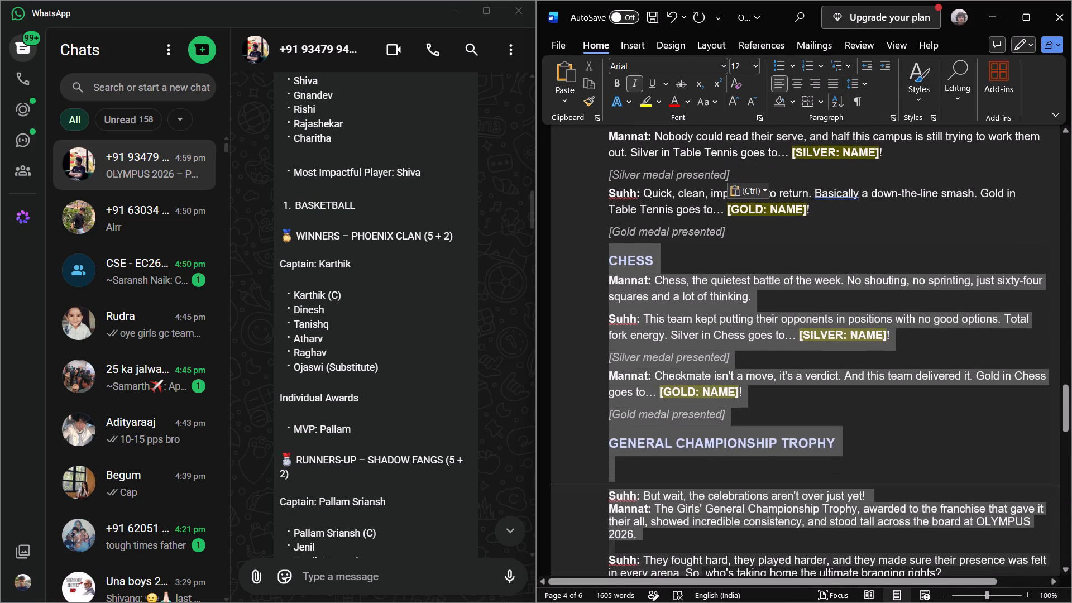
{"action": "left_click_drag", "start_coordinate": [705, 510], "coordinate": [733, 420]}
{"action": "key", "text": "ctrl+x"}
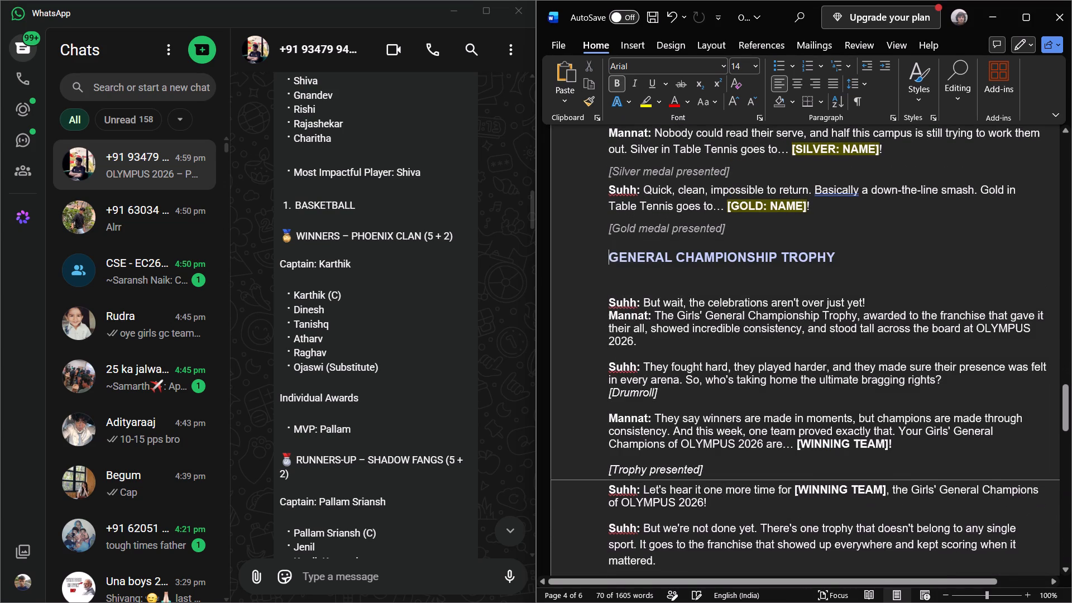
{"action": "scroll", "coordinate": [733, 420], "scroll_direction": "up", "scroll_amount": 1}
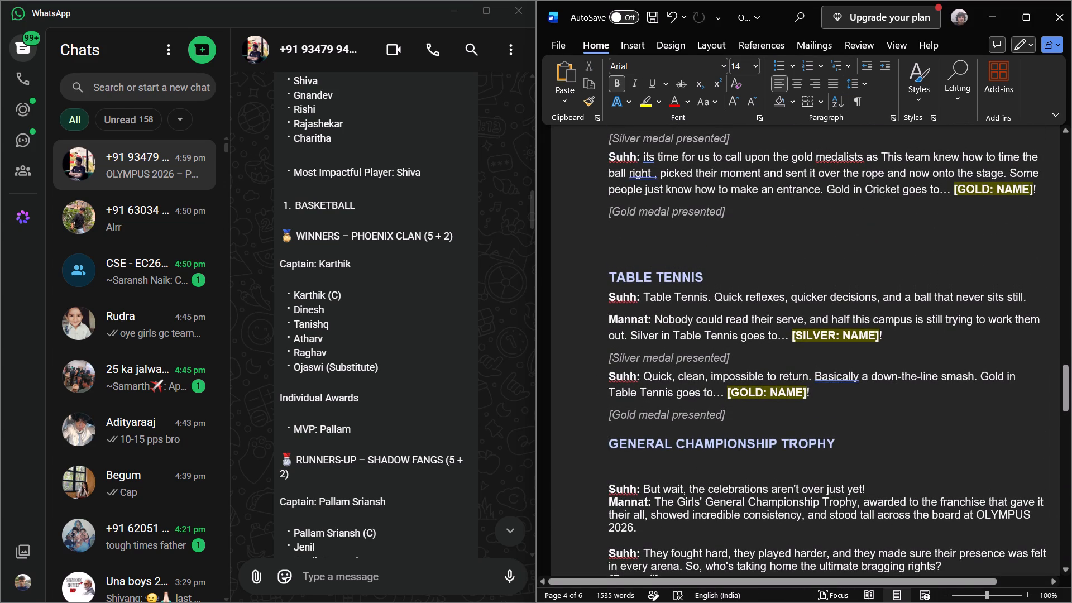
{"action": "scroll", "coordinate": [733, 420], "scroll_direction": "up", "scroll_amount": 6}
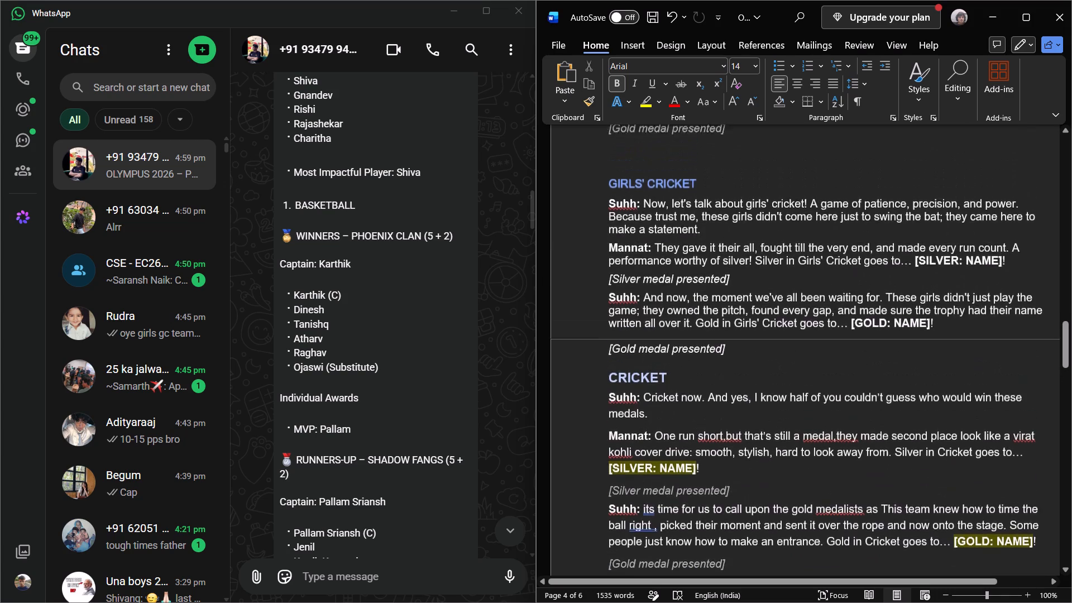
{"action": "scroll", "coordinate": [733, 420], "scroll_direction": "up", "scroll_amount": 1}
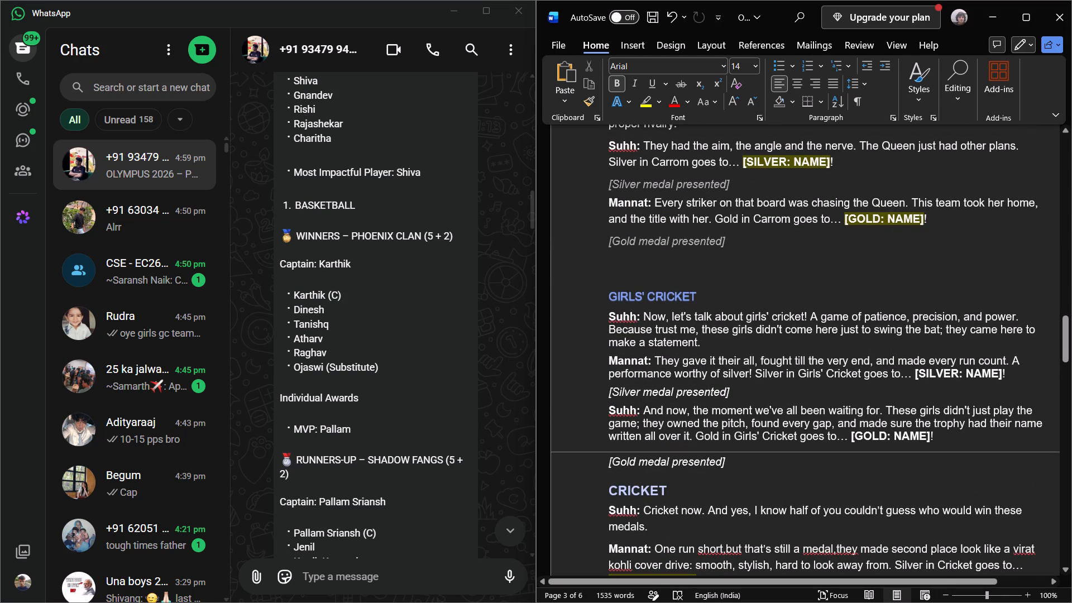
{"action": "scroll", "coordinate": [733, 420], "scroll_direction": "up", "scroll_amount": 1}
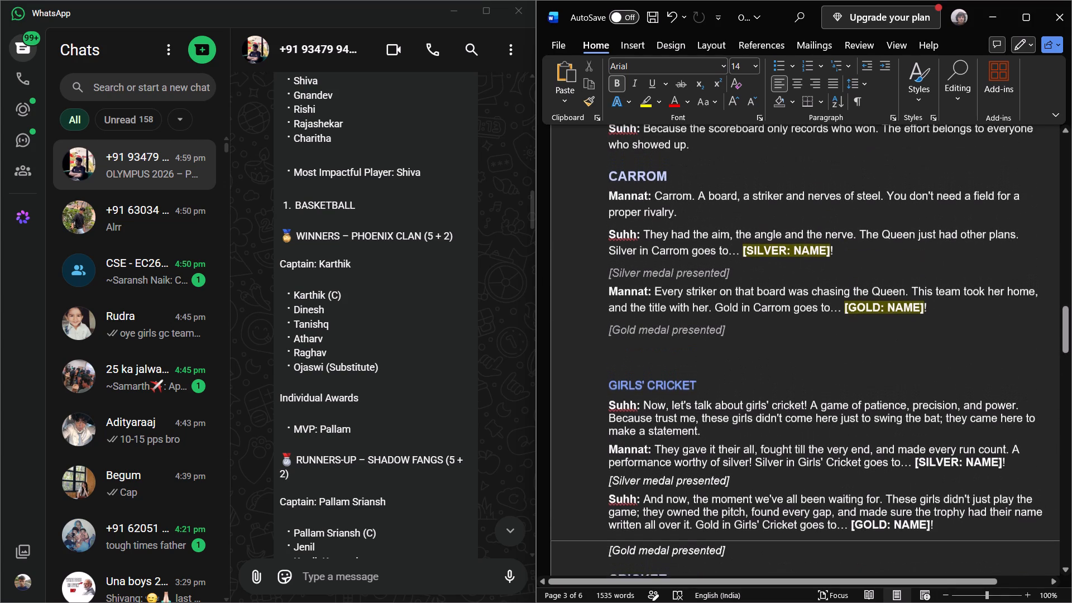
{"action": "left_click", "coordinate": [615, 352]}
{"action": "key", "text": "ctrl+v"}
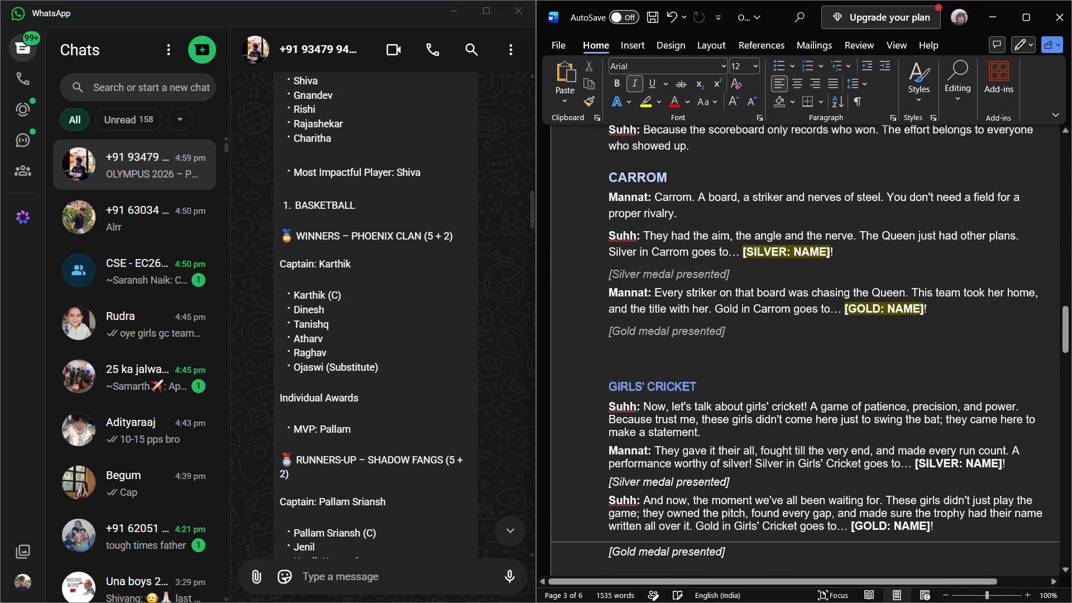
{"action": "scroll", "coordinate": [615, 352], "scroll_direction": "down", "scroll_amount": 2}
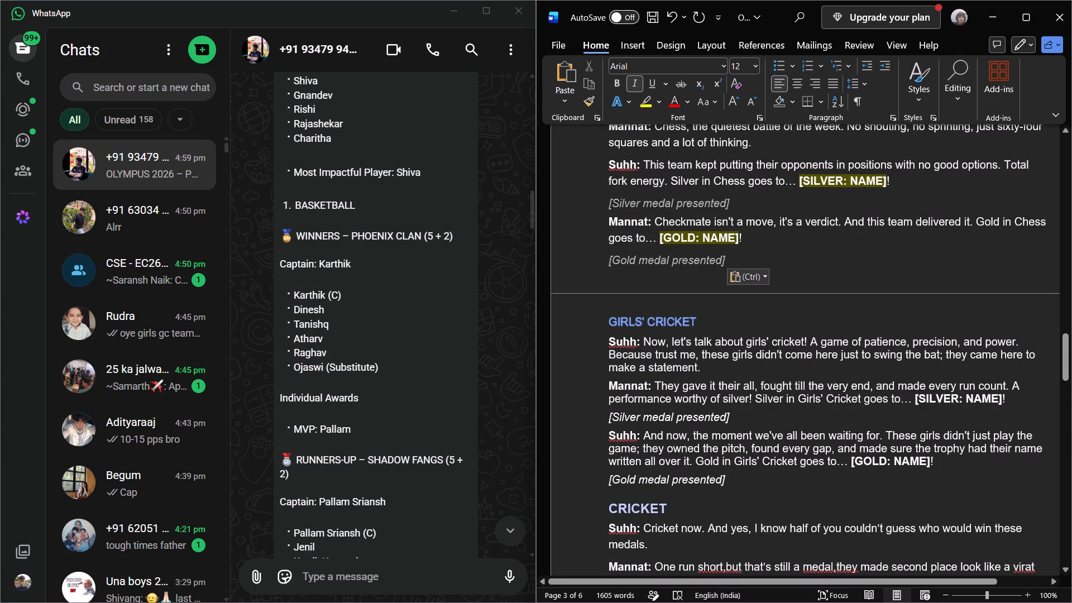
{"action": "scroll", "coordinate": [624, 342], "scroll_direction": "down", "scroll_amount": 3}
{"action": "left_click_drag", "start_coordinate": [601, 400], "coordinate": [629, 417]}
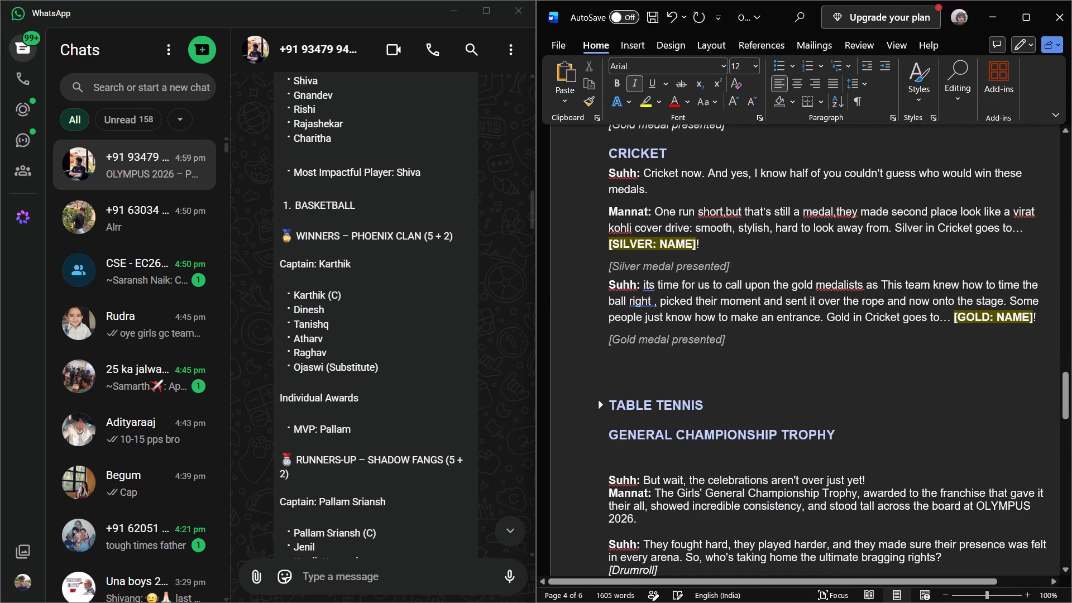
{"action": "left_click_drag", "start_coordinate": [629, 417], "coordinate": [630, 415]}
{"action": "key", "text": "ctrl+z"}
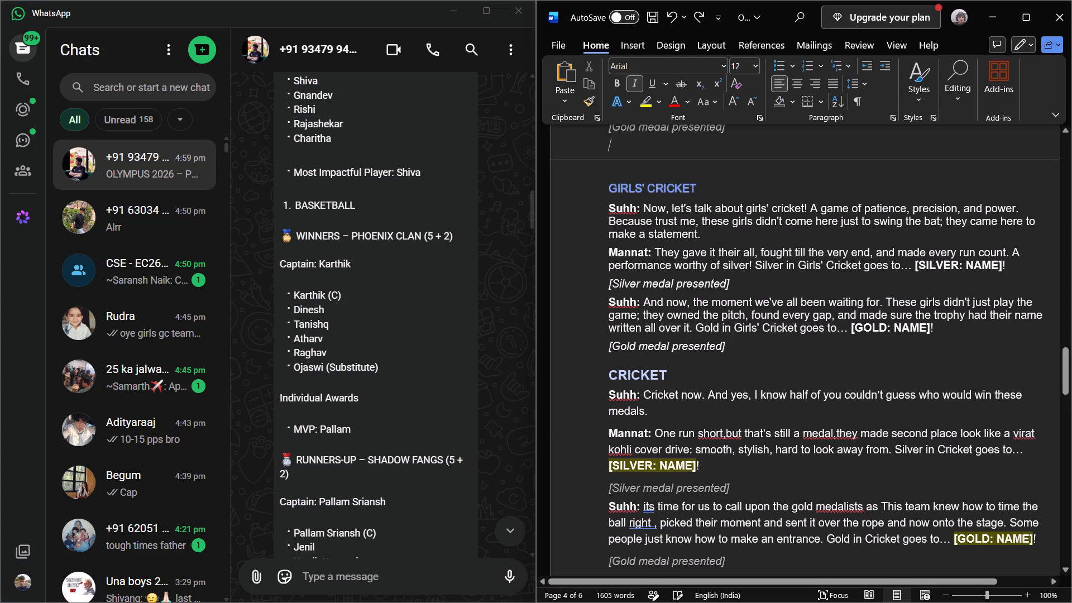
Check the Cricket and Table Tennis sections and their placement before GENERAL CHAMPIONSHIP TROPHY.
{"action": "scroll", "coordinate": [630, 415], "scroll_direction": "down", "scroll_amount": 2}
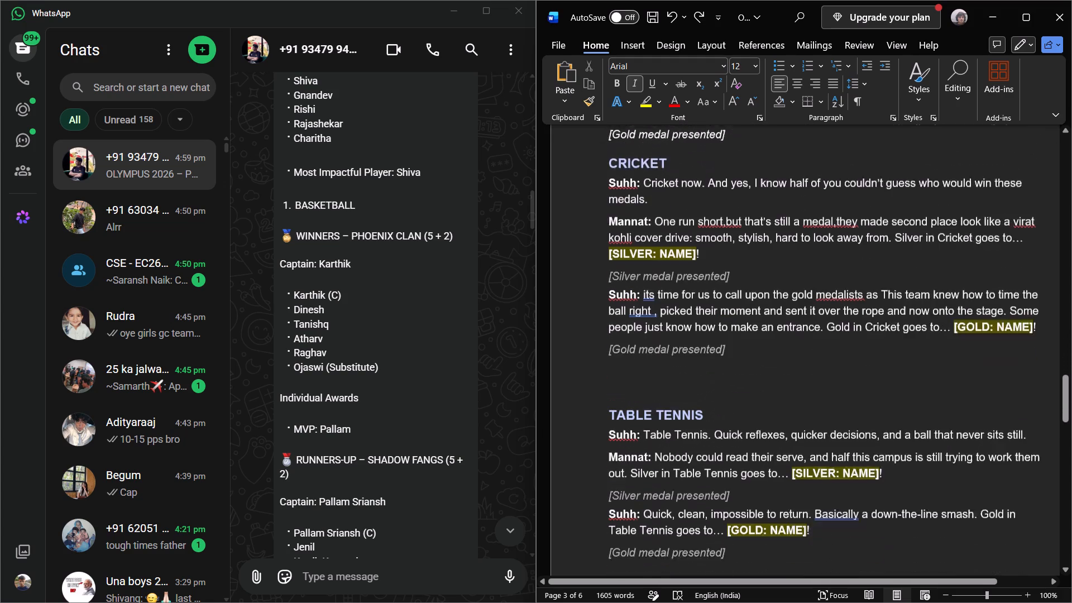
{"action": "scroll", "coordinate": [630, 415], "scroll_direction": "down", "scroll_amount": 1}
{"action": "scroll", "coordinate": [630, 415], "scroll_direction": "up", "scroll_amount": 1}
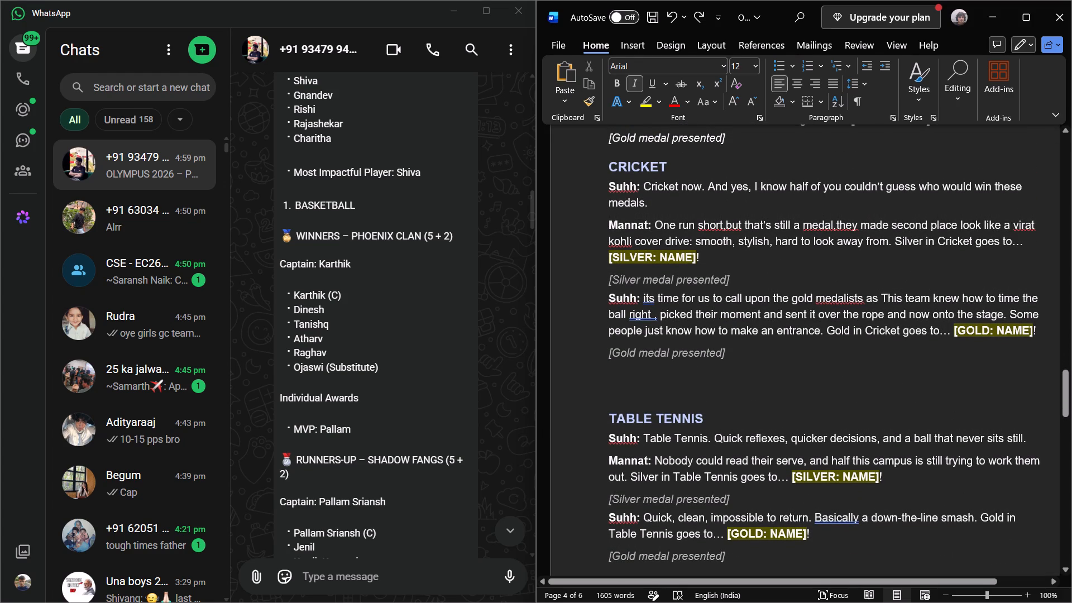
{"action": "scroll", "coordinate": [633, 291], "scroll_direction": "down", "scroll_amount": 1}
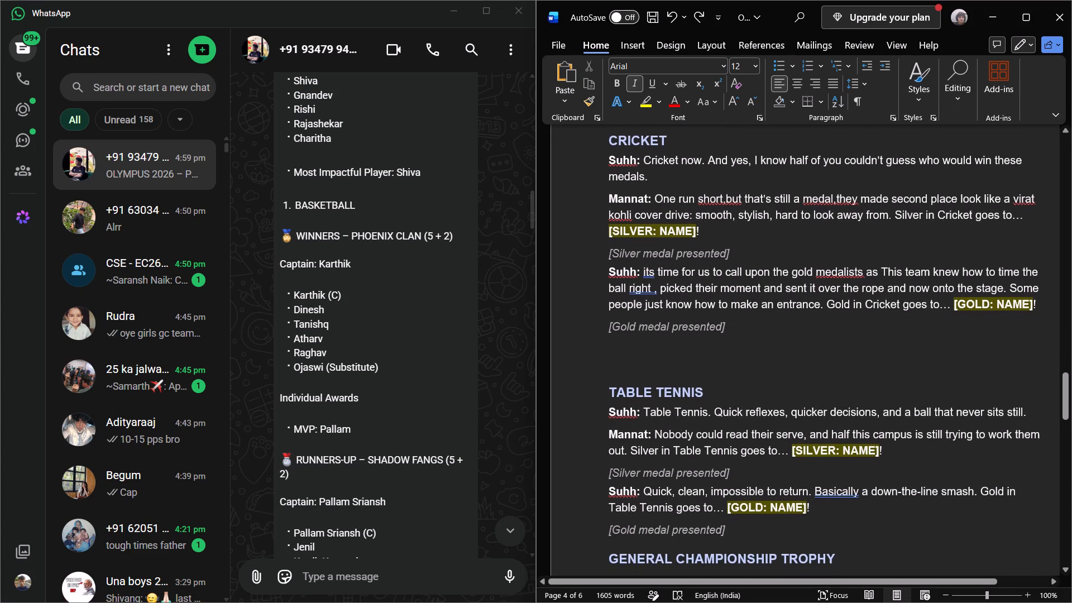
{"action": "scroll", "coordinate": [633, 291], "scroll_direction": "up", "scroll_amount": 2}
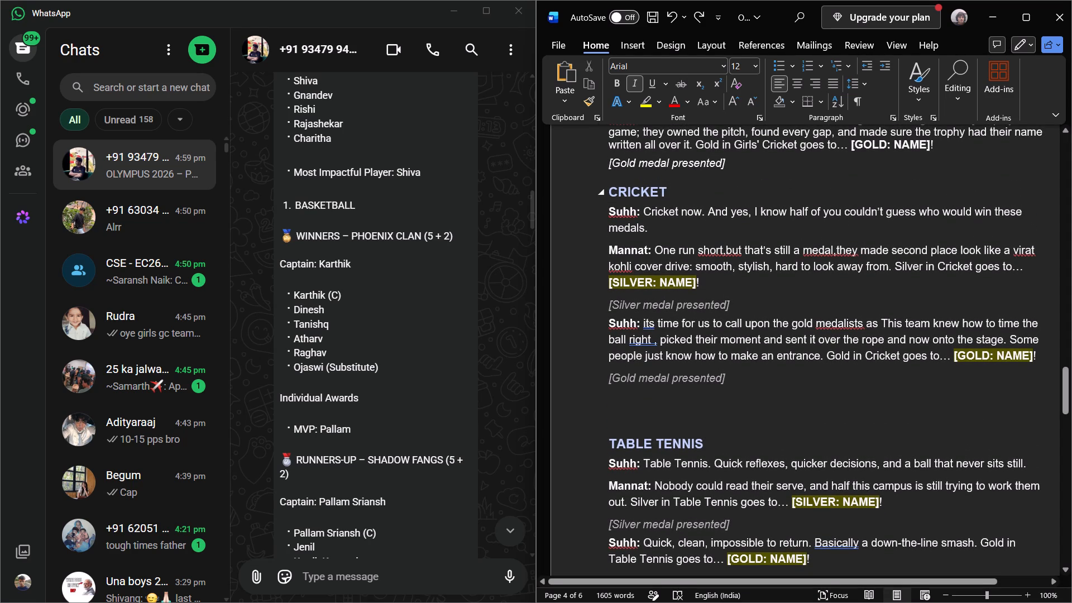
Move the entire TABLE TENNIS section below the Chess section's gold medal cue, above GIRLS' CRICKET, leaving a blank line before it.
{"action": "left_click_drag", "start_coordinate": [610, 439], "coordinate": [674, 537]}
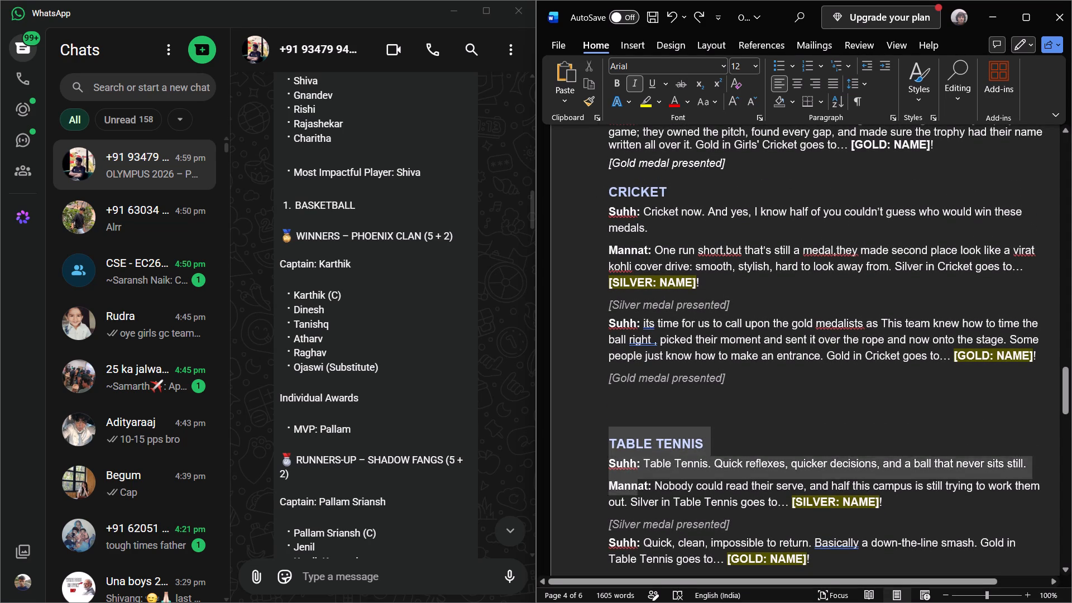
{"action": "left_click_drag", "start_coordinate": [674, 537], "coordinate": [796, 376]}
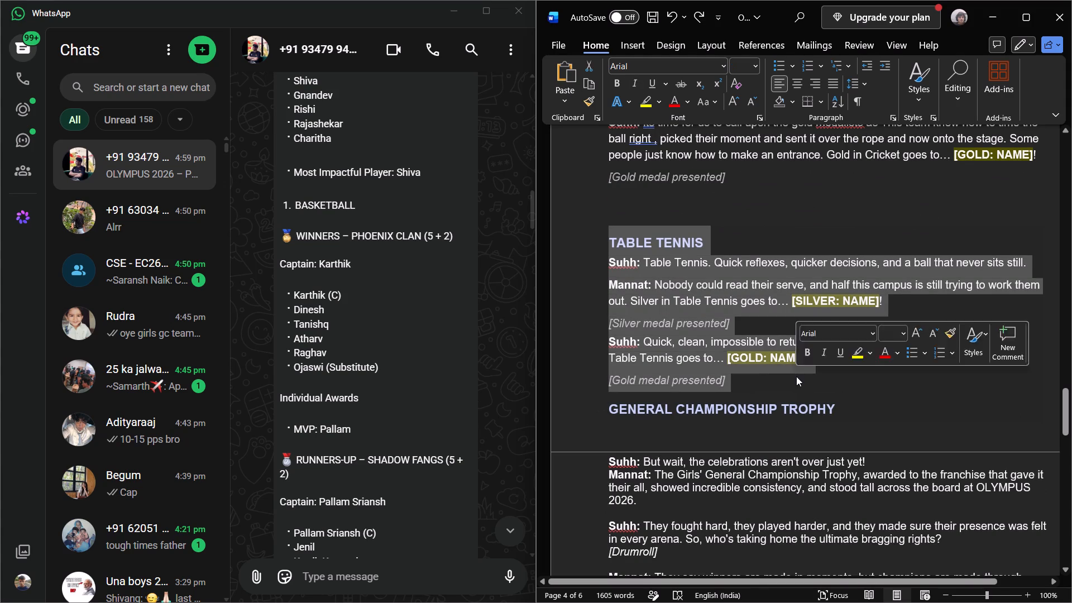
{"action": "key", "text": "ctrl+x"}
{"action": "scroll", "coordinate": [796, 376], "scroll_direction": "up", "scroll_amount": 1}
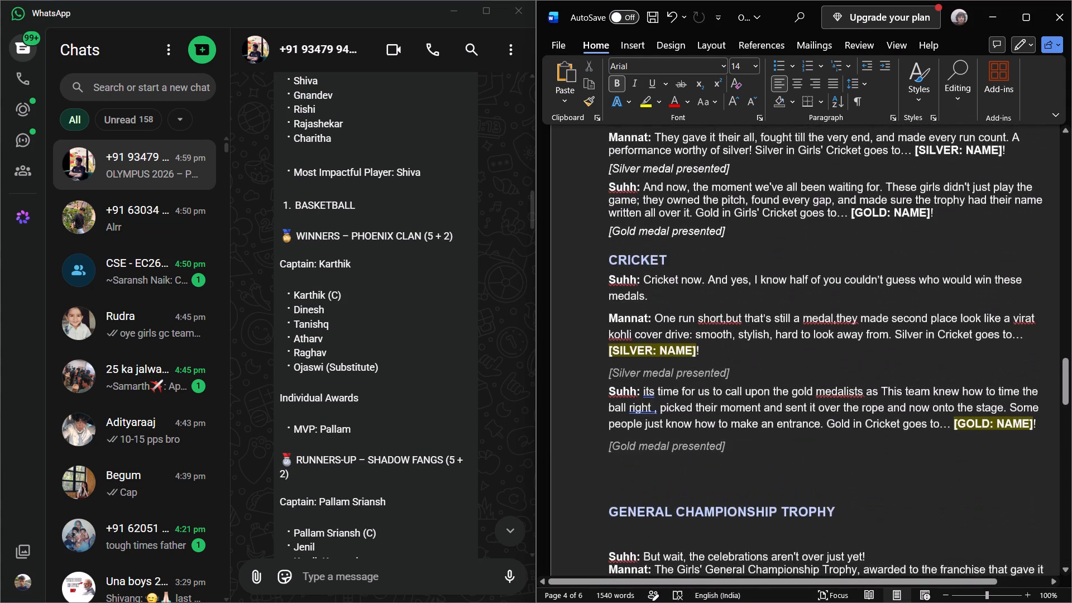
{"action": "scroll", "coordinate": [796, 376], "scroll_direction": "up", "scroll_amount": 1}
{"action": "left_click", "coordinate": [758, 394]}
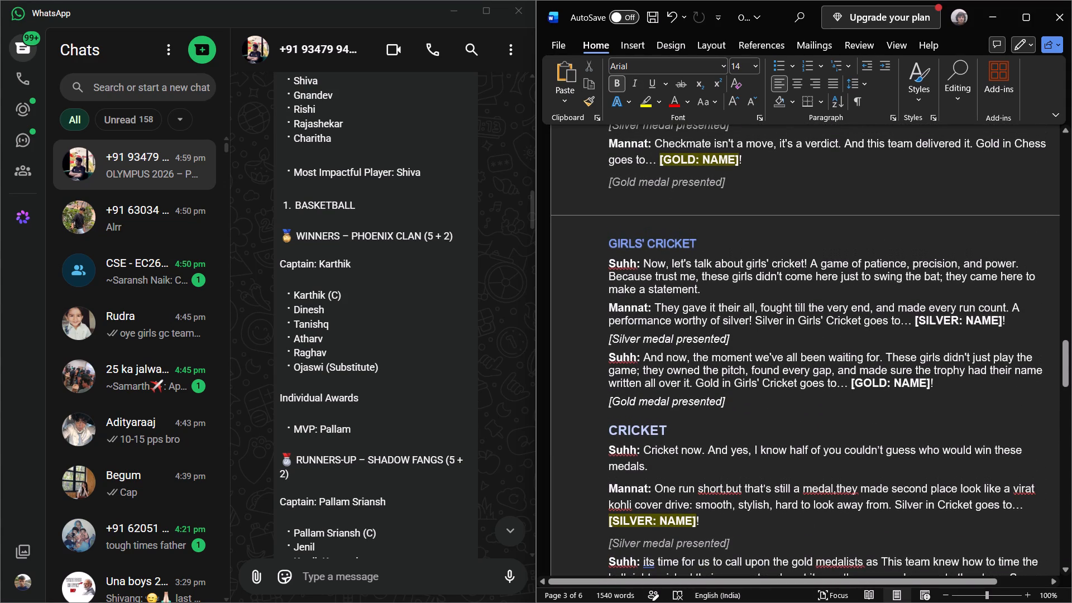
{"action": "left_click", "coordinate": [748, 401]}
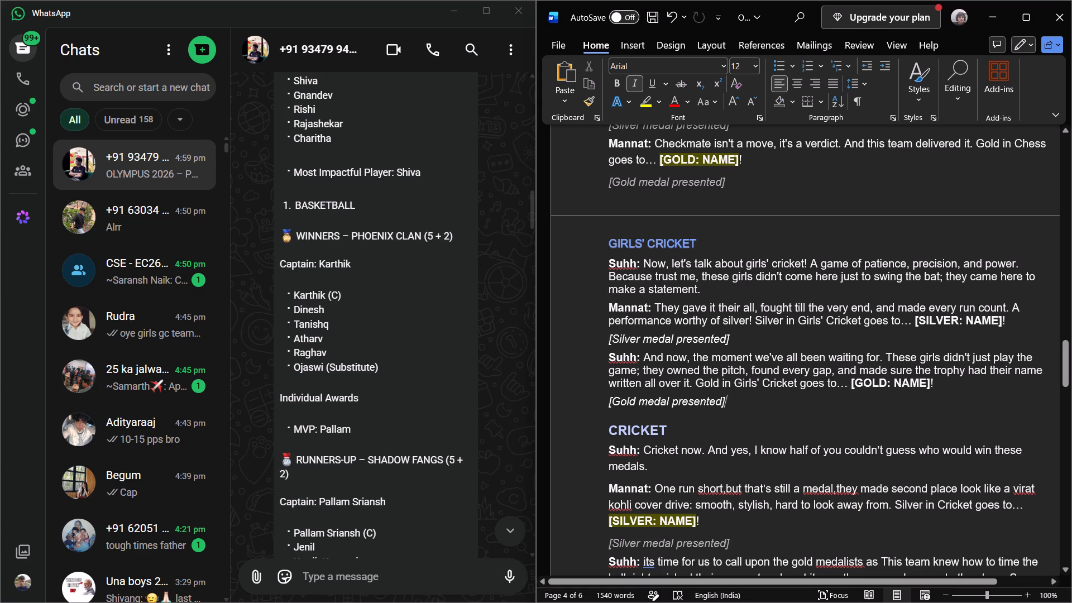
{"action": "scroll", "coordinate": [735, 402], "scroll_direction": "up", "scroll_amount": 1}
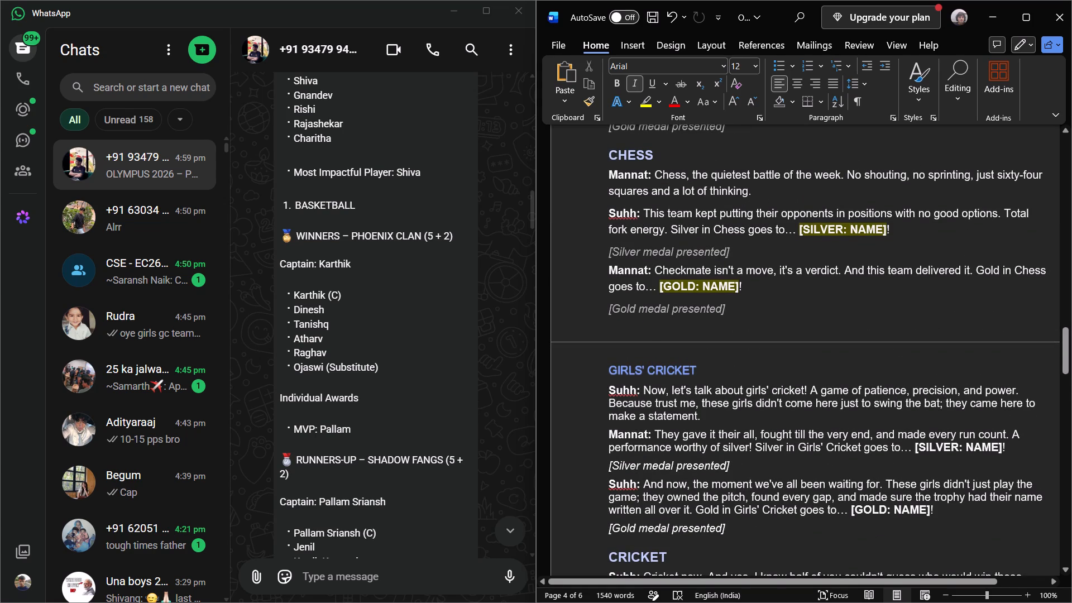
{"action": "left_click", "coordinate": [778, 314]}
{"action": "key", "text": "Return"}
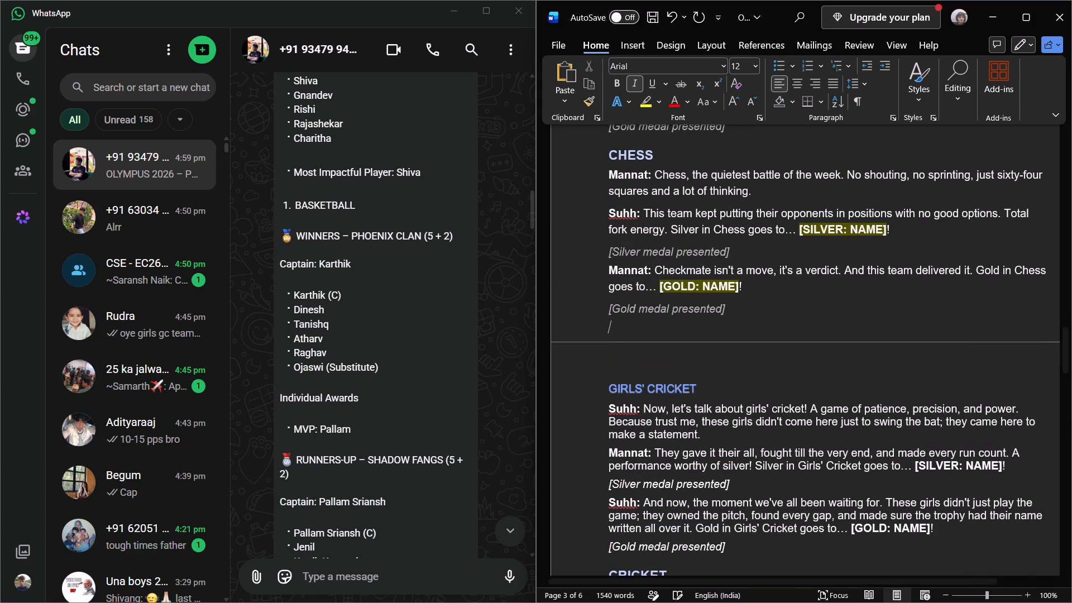
{"action": "key", "text": "Return"}
{"action": "key", "text": "ctrl+v"}
Check the Girls' Cricket and Cricket sections and how they lead into GENERAL CHAMPIONSHIP TROPHY.
{"action": "scroll", "coordinate": [778, 314], "scroll_direction": "down", "scroll_amount": 2}
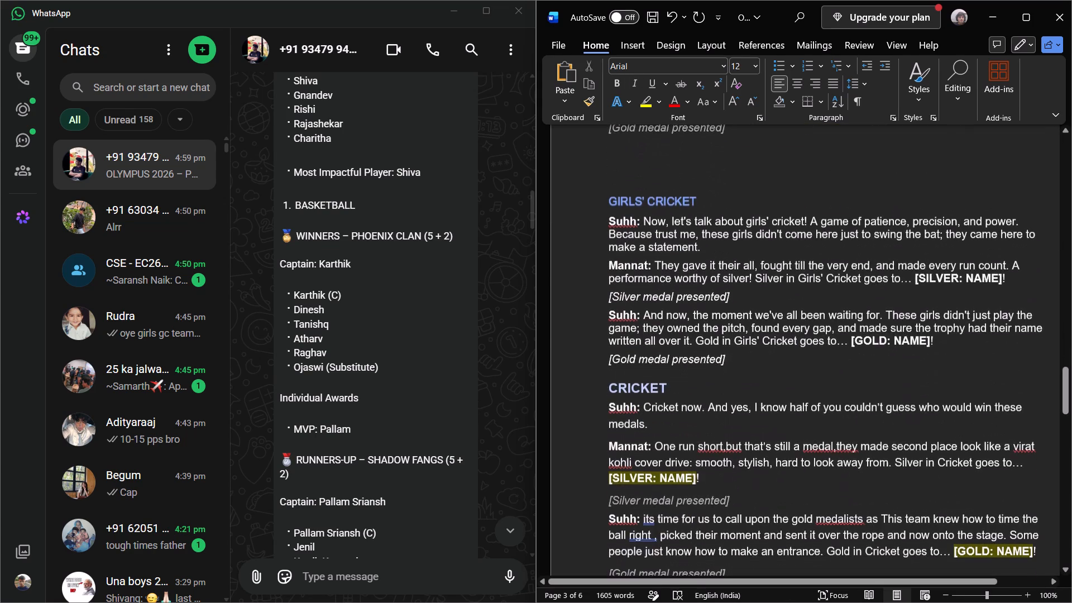
{"action": "scroll", "coordinate": [778, 314], "scroll_direction": "down", "scroll_amount": 1}
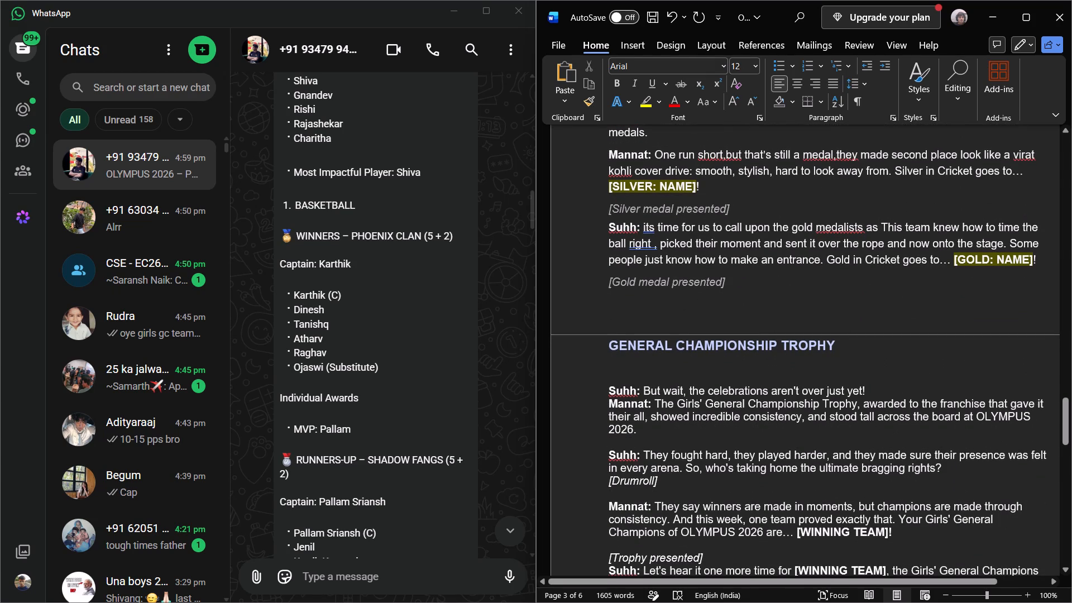
{"action": "scroll", "coordinate": [792, 305], "scroll_direction": "up", "scroll_amount": 1}
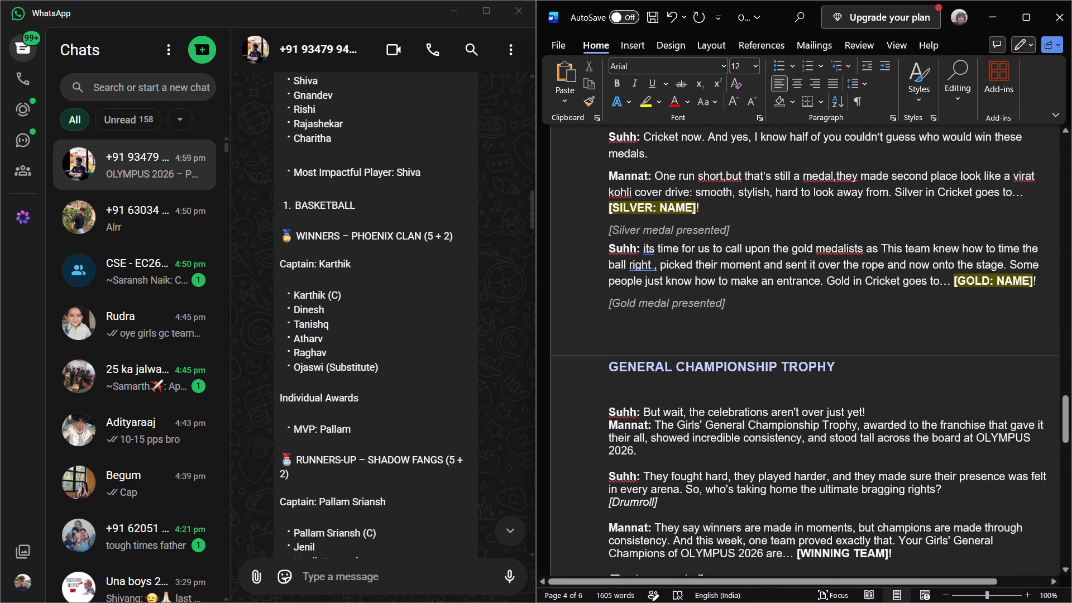
{"action": "scroll", "coordinate": [792, 305], "scroll_direction": "up", "scroll_amount": 1}
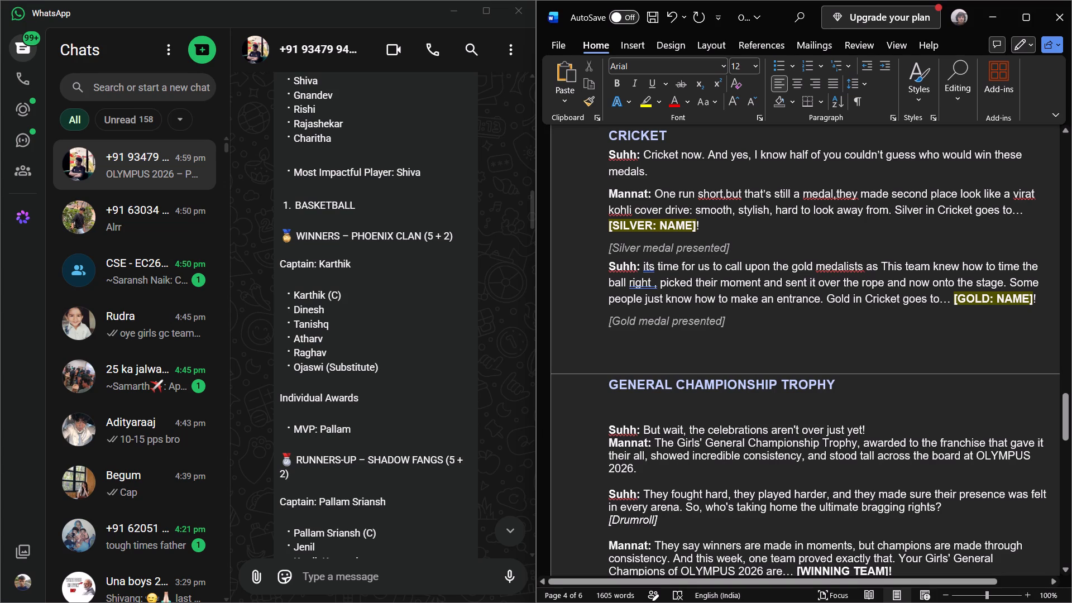
In Suhh's opening Cricket line, replace the ending after "half of you" with "were already in the crowd cheering for your favourite team".
{"action": "left_click_drag", "start_coordinate": [642, 172], "coordinate": [716, 294]}
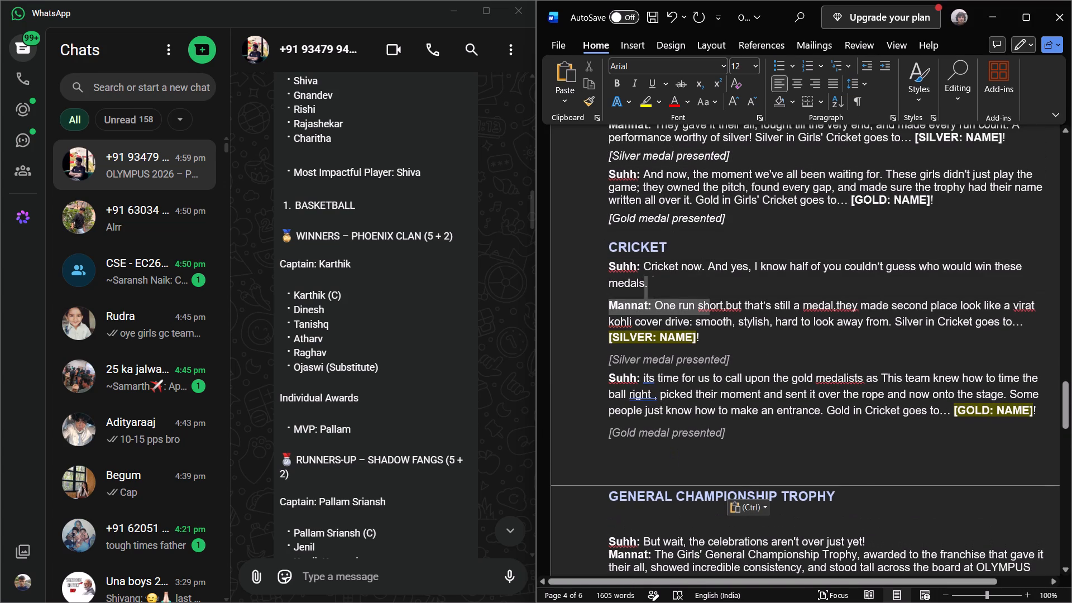
{"action": "left_click_drag", "start_coordinate": [716, 294], "coordinate": [727, 266]}
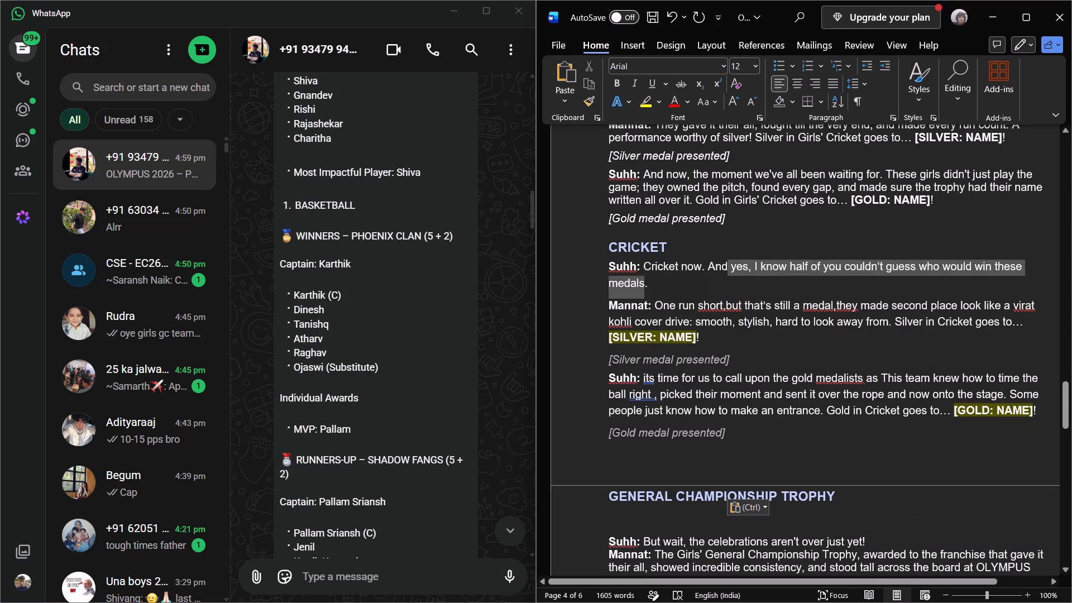
{"action": "left_click_drag", "start_coordinate": [727, 266], "coordinate": [731, 264]}
{"action": "left_click", "coordinate": [731, 264]}
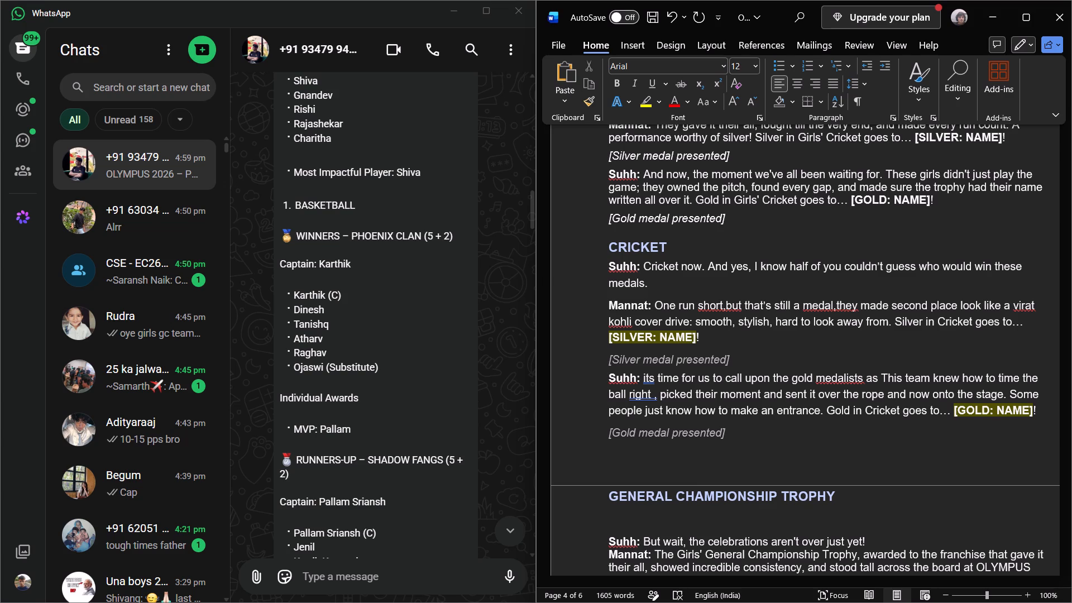
{"action": "left_click", "coordinate": [846, 265]}
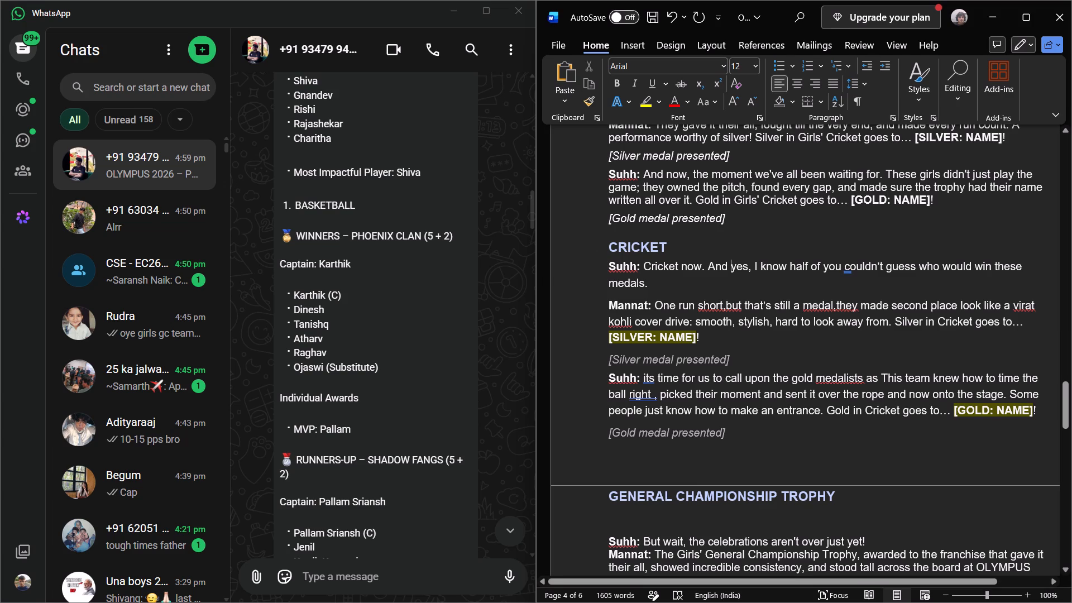
{"action": "left_click_drag", "start_coordinate": [846, 265], "coordinate": [645, 285]}
{"action": "key", "text": "BackSpace"}
{"action": "type", "text": "were already in the crowd cheering"}
{"action": "key", "text": "space"}
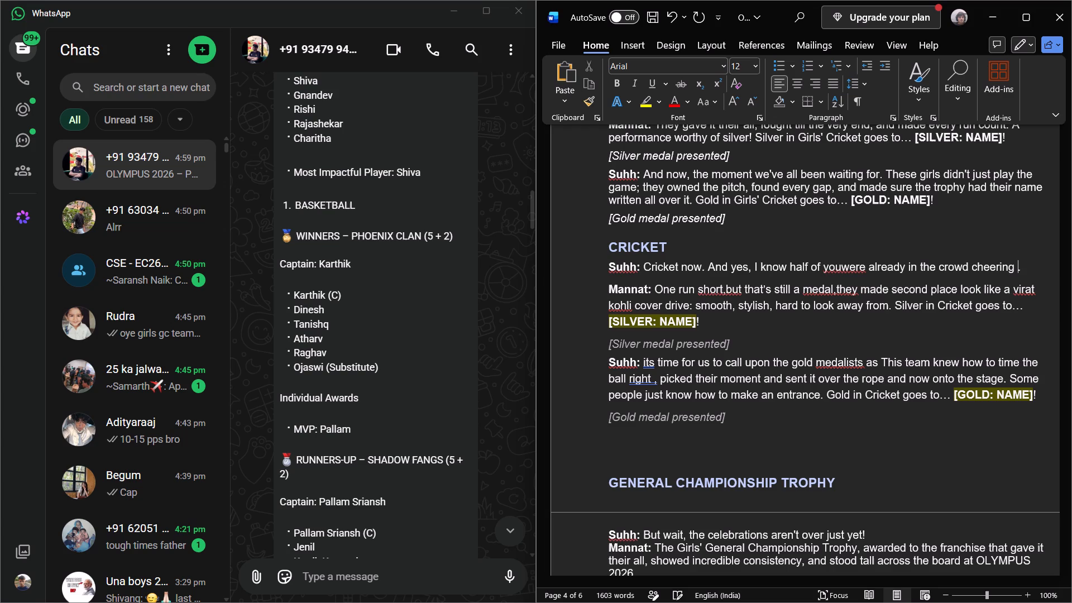
{"action": "type", "text": "for youre"}
{"action": "key", "text": "space"}
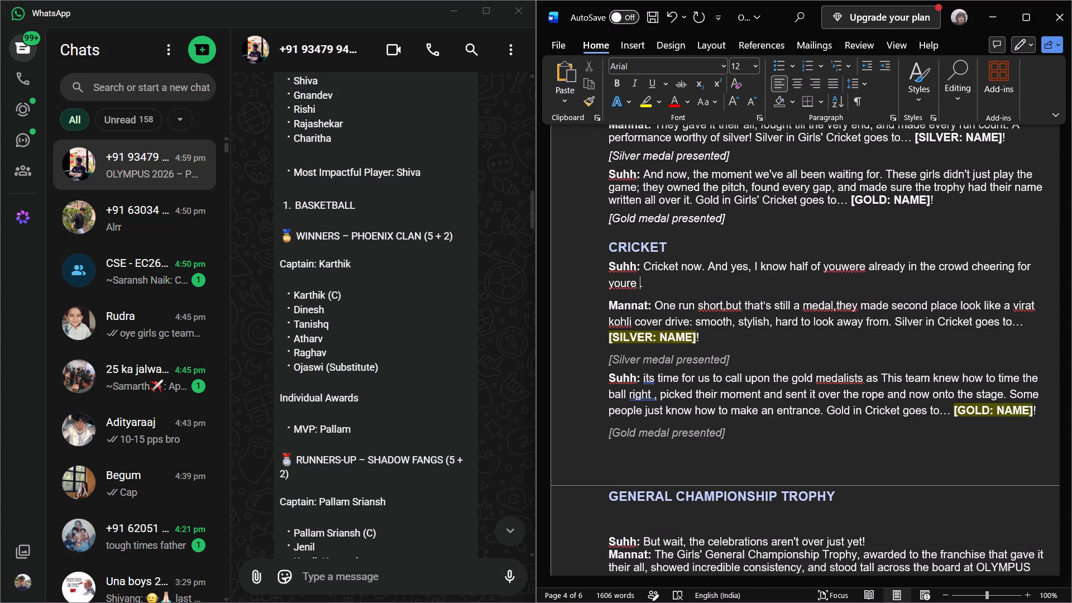
{"action": "key", "text": "BackSpace"}
{"action": "key", "text": "BackSpace"}
{"action": "key", "text": "space"}
{"action": "type", "text": "favput"}
{"action": "key", "text": "BackSpace"}
{"action": "type", "text": "=r"}
{"action": "key", "text": "BackSpace"}
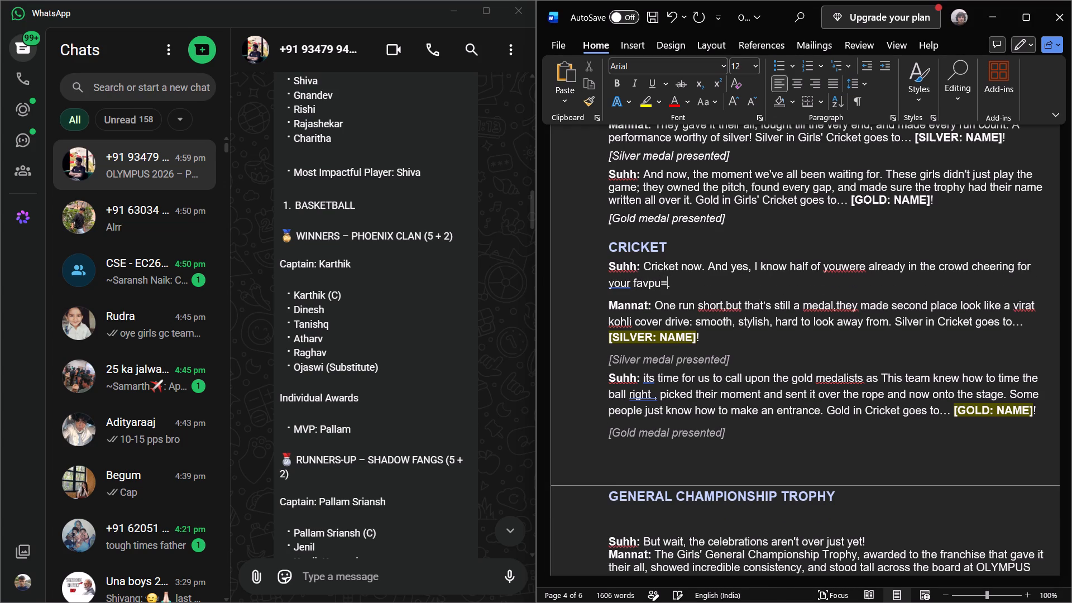
{"action": "key", "text": "BackSpace"}
{"action": "key", "text": "BackSpace"}
{"action": "key", "text": "BackSpace"}
{"action": "type", "text": "ourite tw"}
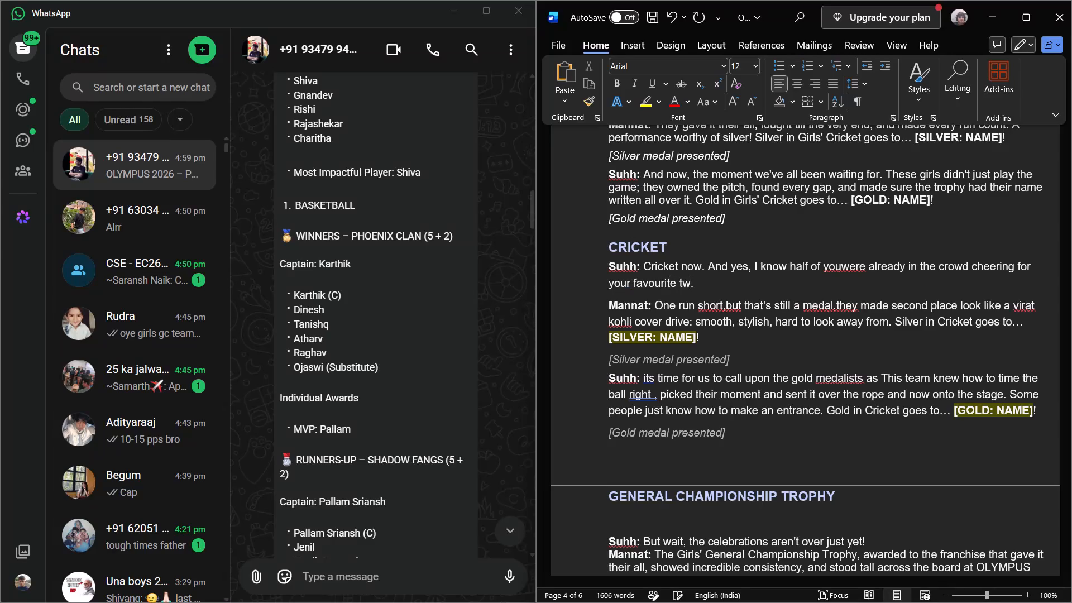
{"action": "key", "text": "BackSpace"}
{"action": "type", "text": "ea"}
{"action": "key", "text": "m"}
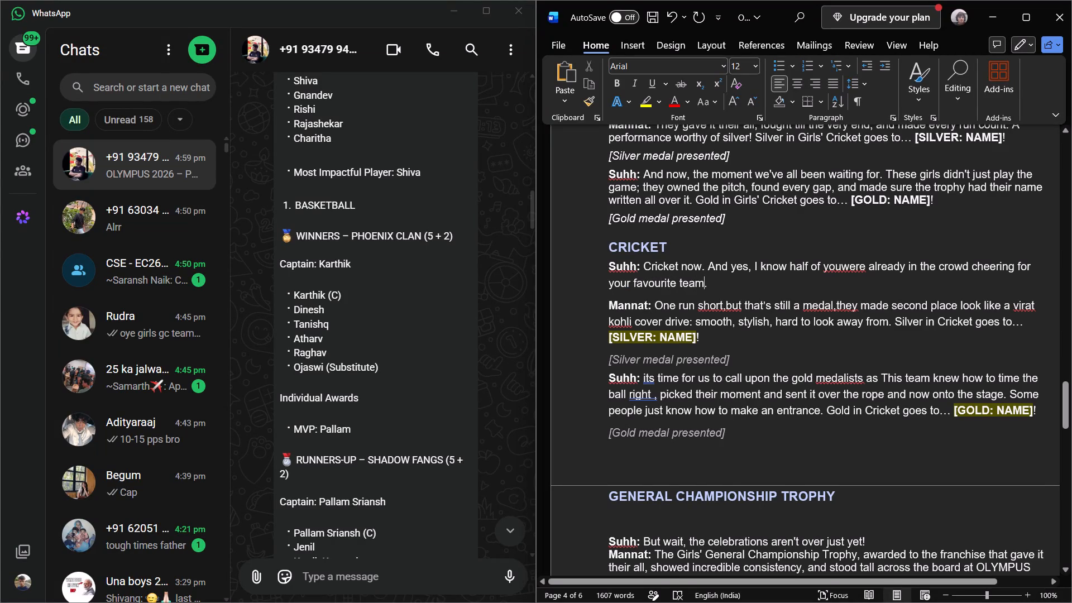
Insert the missing space between "you" and "were" in Suhh's opening Cricket line.
{"action": "left_click", "coordinate": [848, 265]}
{"action": "key", "text": "Left"}
{"action": "key", "text": "space"}
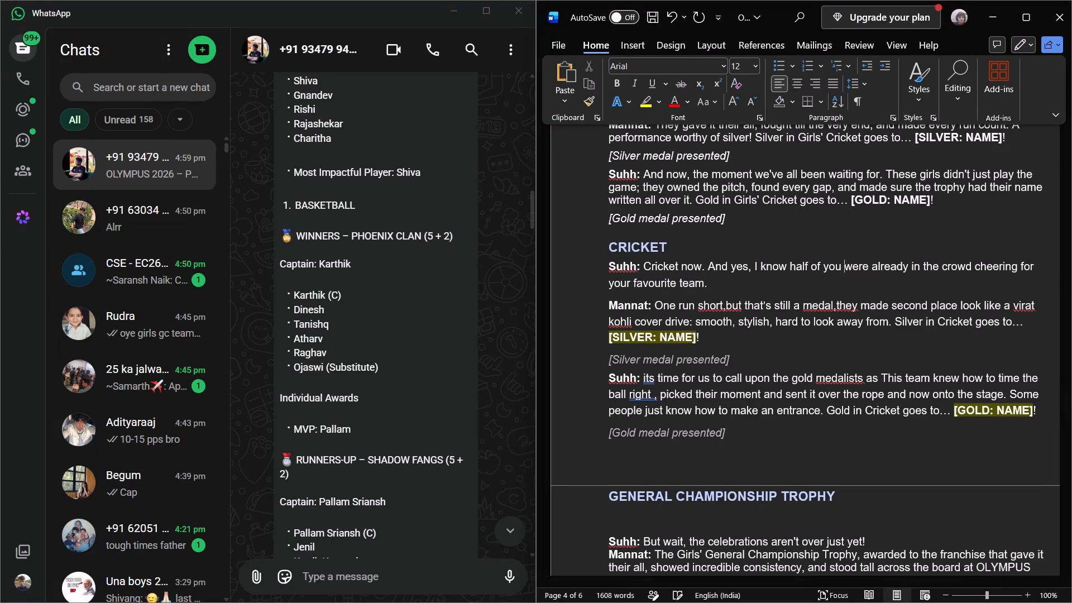
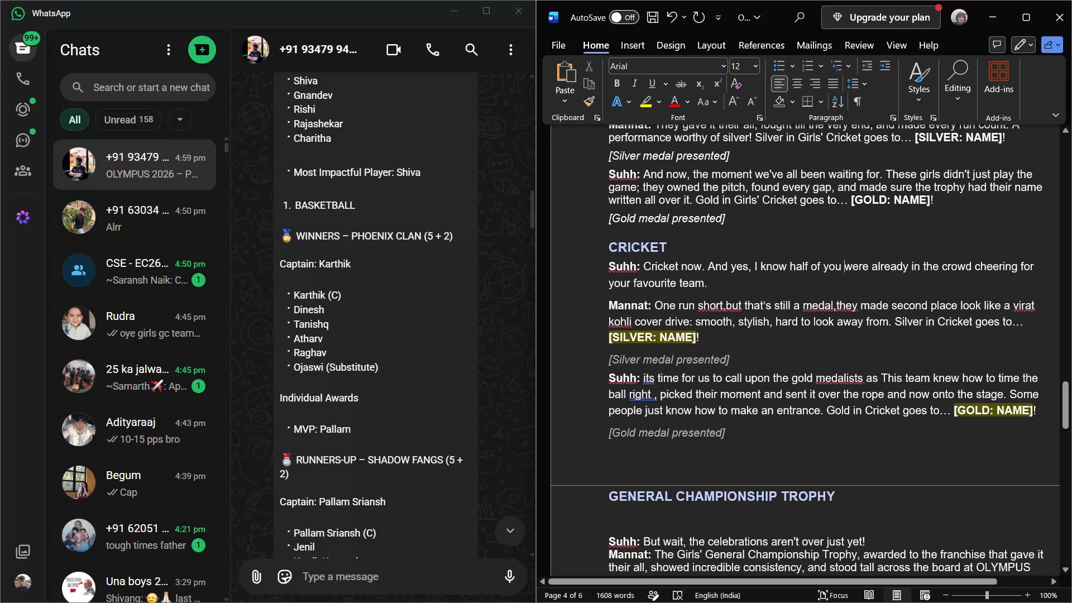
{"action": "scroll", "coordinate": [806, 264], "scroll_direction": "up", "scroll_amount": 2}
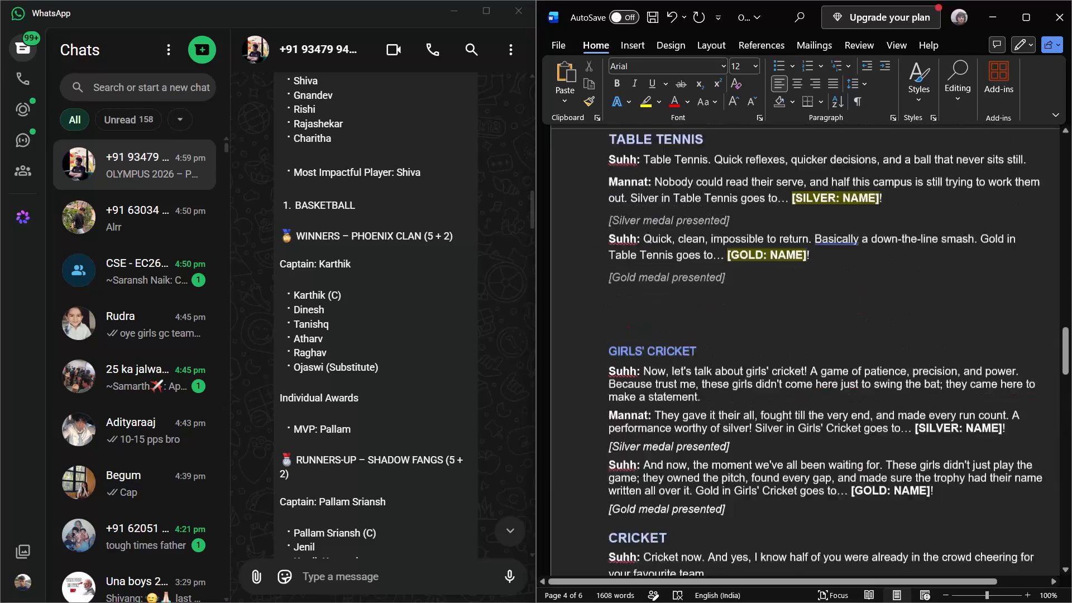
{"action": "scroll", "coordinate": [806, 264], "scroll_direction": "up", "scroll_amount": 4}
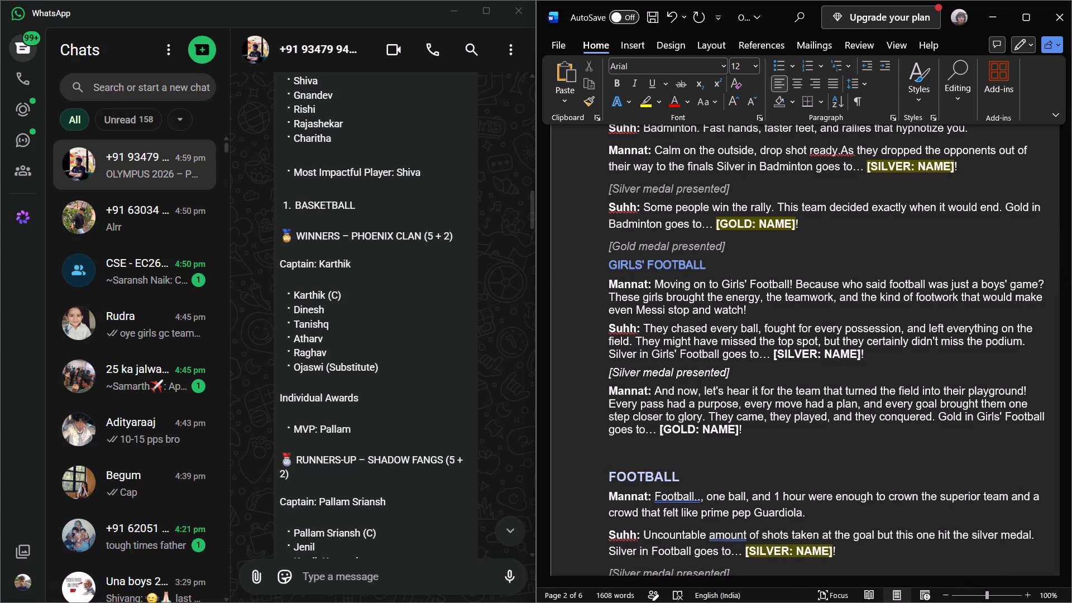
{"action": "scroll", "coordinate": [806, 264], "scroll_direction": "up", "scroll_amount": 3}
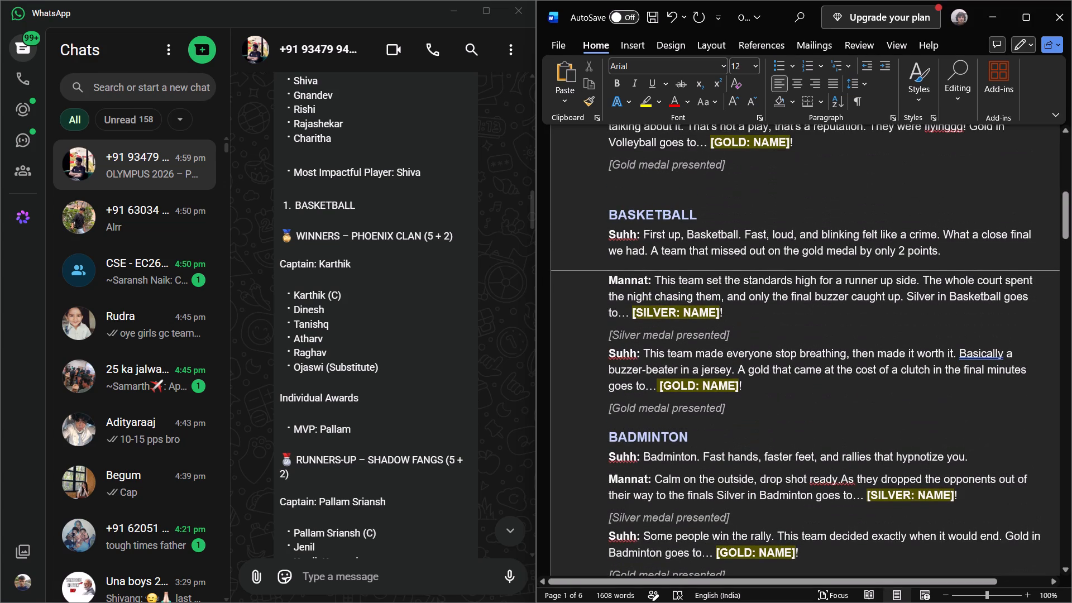
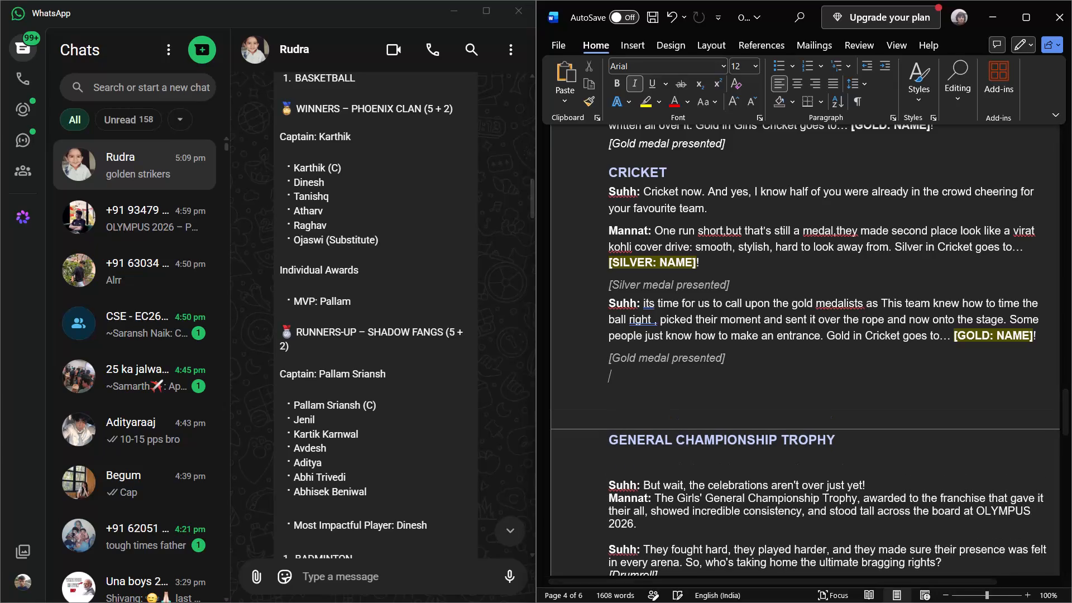
Add another blank line after the Cricket section's gold medal cue, above GENERAL CHAMPIONSHIP TROPHY.
{"action": "key", "text": "Return"}
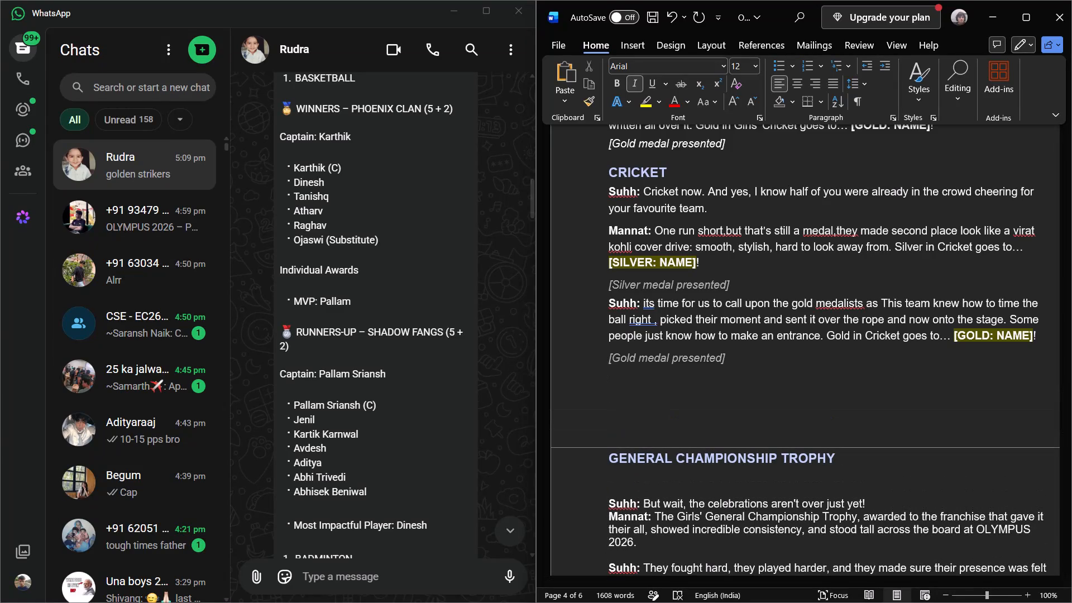
Insert a blank line after the last Shadow Fangs swap-in line, "Some teams win a sport. This one won the whole week.", above PHOTO SESSION.
{"action": "scroll", "coordinate": [768, 361], "scroll_direction": "down", "scroll_amount": 5}
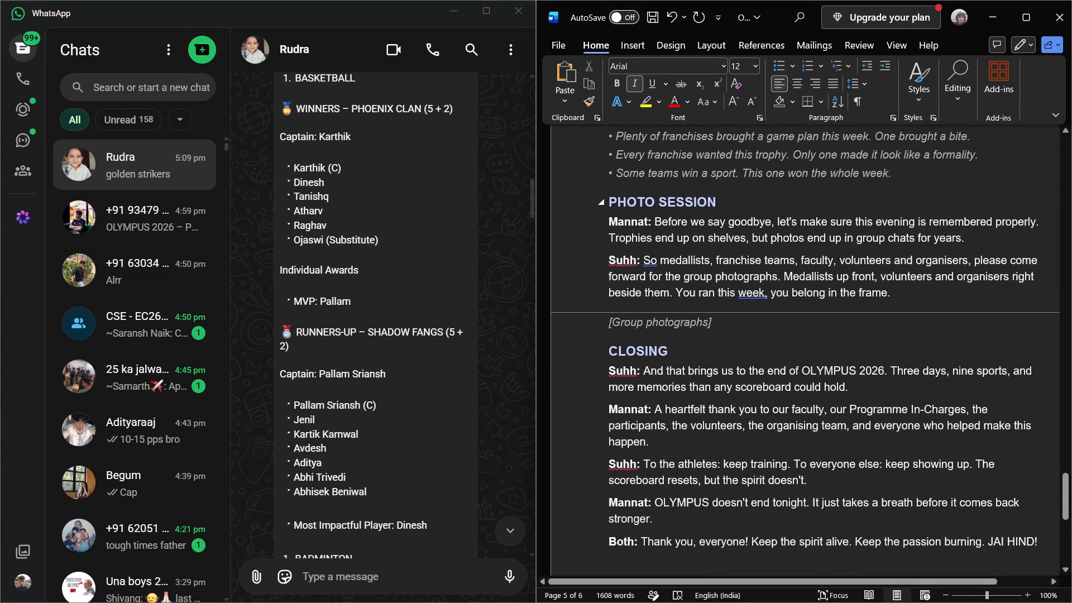
{"action": "scroll", "coordinate": [906, 187], "scroll_direction": "down", "scroll_amount": 1}
{"action": "scroll", "coordinate": [906, 187], "scroll_direction": "up", "scroll_amount": 1}
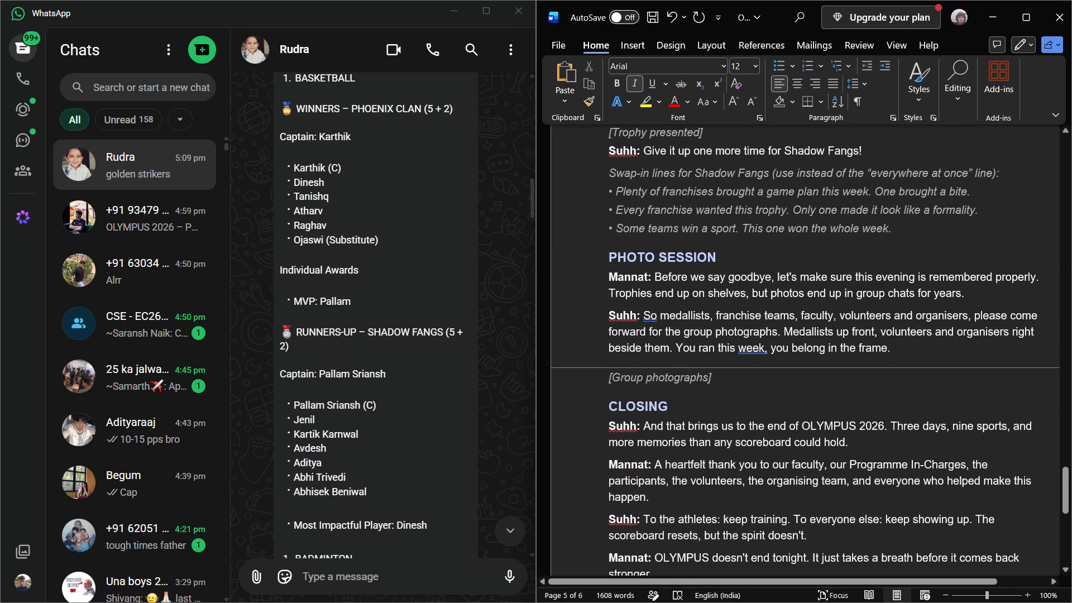
{"action": "left_click", "coordinate": [911, 226]}
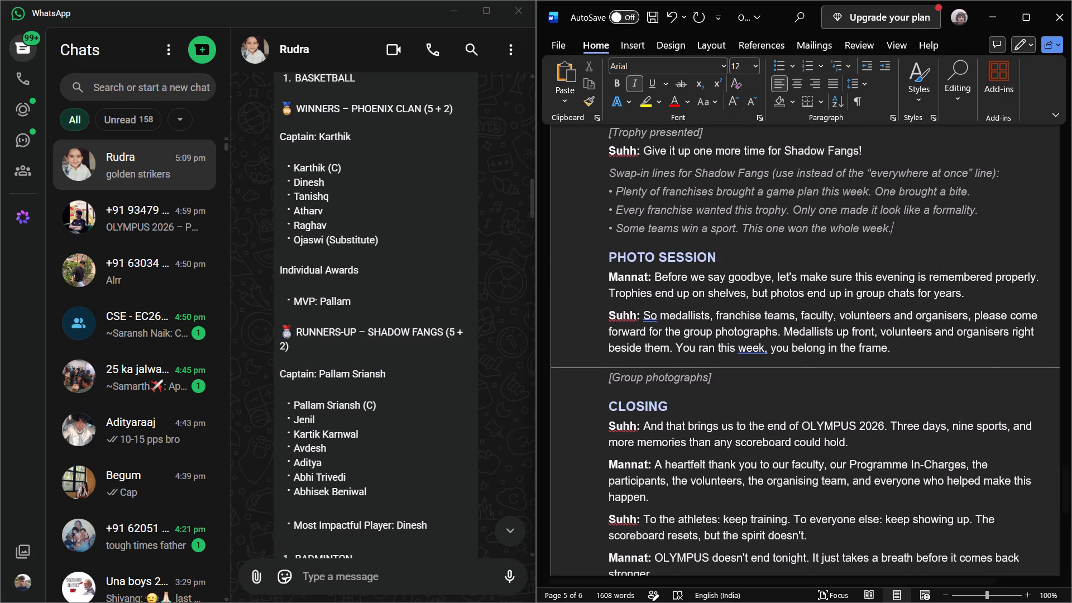
{"action": "key", "text": "Return"}
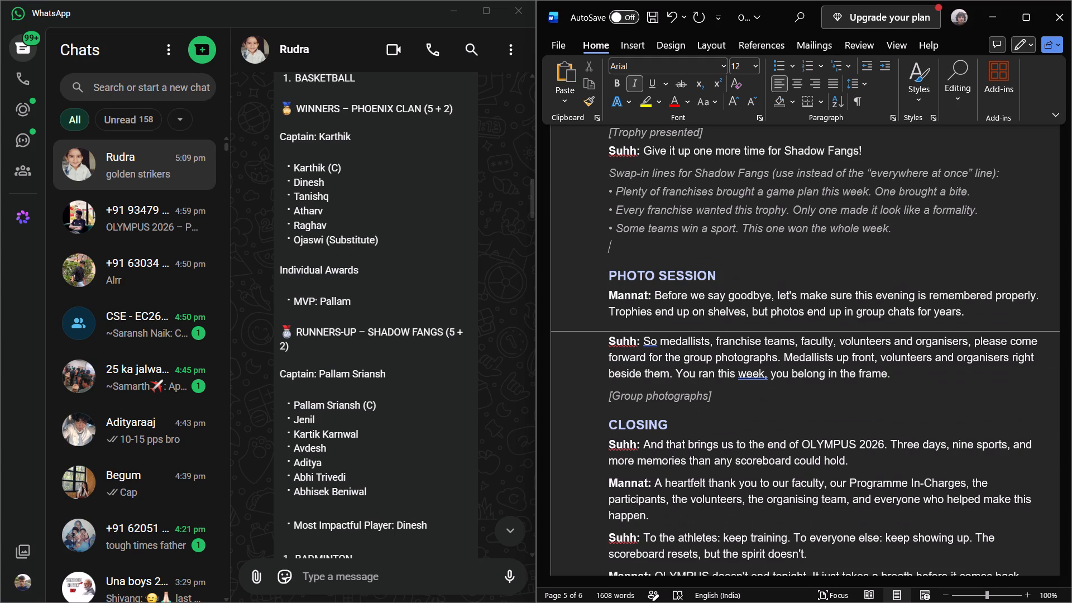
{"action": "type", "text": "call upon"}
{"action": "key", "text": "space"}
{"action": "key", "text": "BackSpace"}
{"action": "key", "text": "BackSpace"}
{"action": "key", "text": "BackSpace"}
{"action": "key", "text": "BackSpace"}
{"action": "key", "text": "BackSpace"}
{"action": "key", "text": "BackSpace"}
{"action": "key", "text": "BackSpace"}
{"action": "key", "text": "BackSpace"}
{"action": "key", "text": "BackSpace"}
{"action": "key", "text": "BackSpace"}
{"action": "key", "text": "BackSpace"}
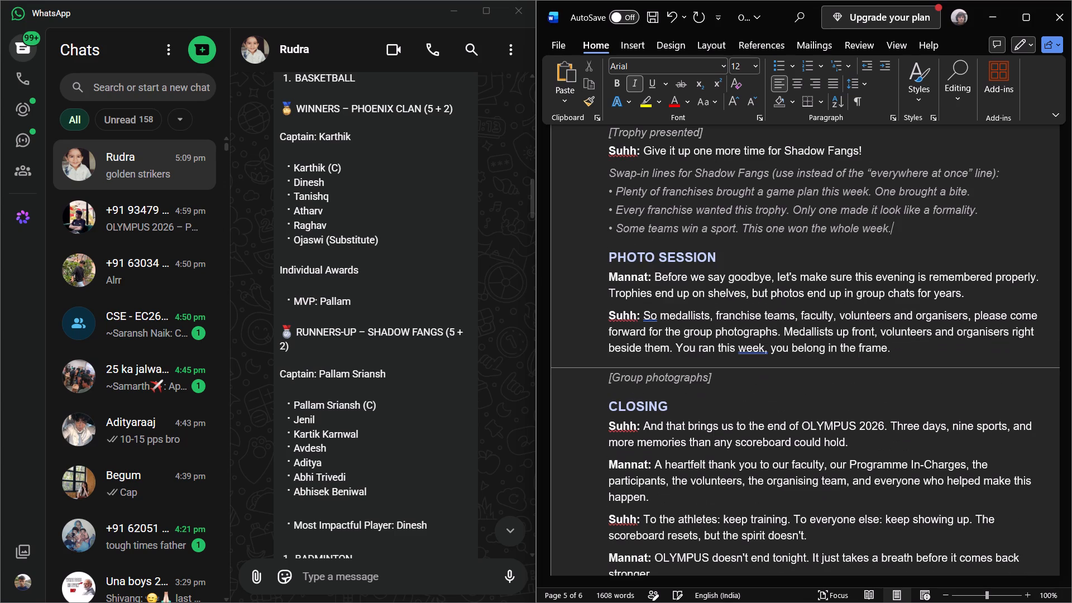
Insert two blank lines between the last Shadow Fangs swap-in line and the PHOTO SESSION heading.
{"action": "key", "text": "Return"}
{"action": "key", "text": "Return"}
{"action": "key", "text": "Return"}
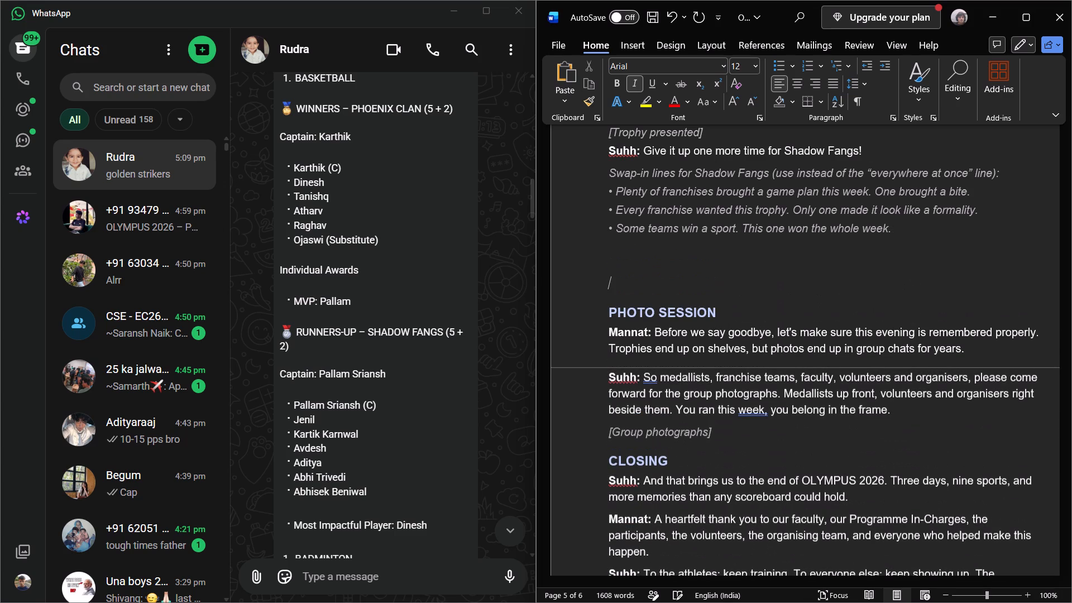
{"action": "type", "text": "ca"}
{"action": "key", "text": "BackSpace"}
{"action": "key", "text": "BackSpace"}
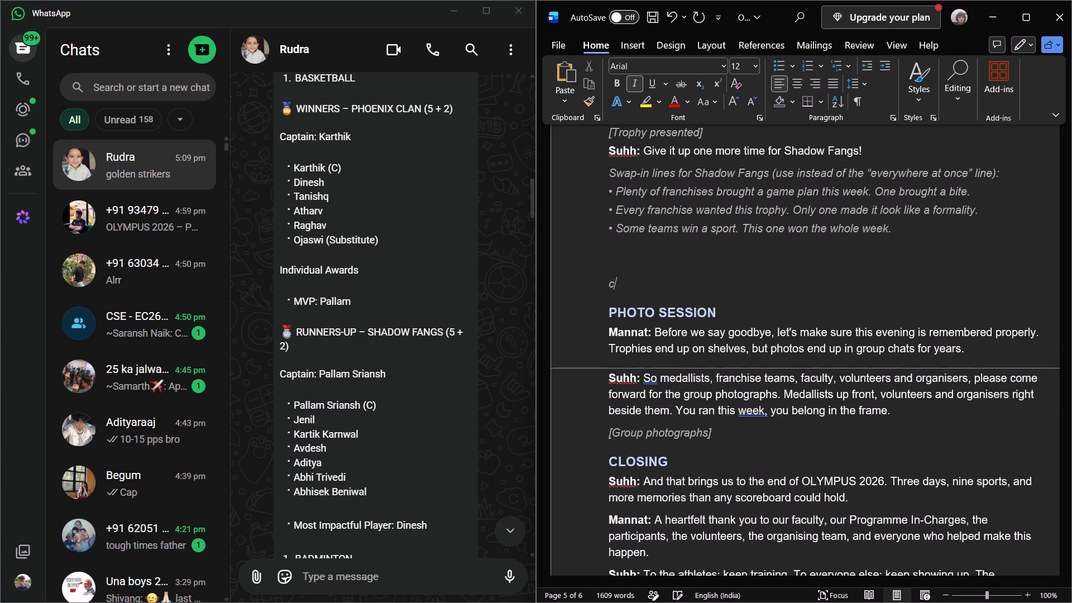
{"action": "key", "text": "BackSpace"}
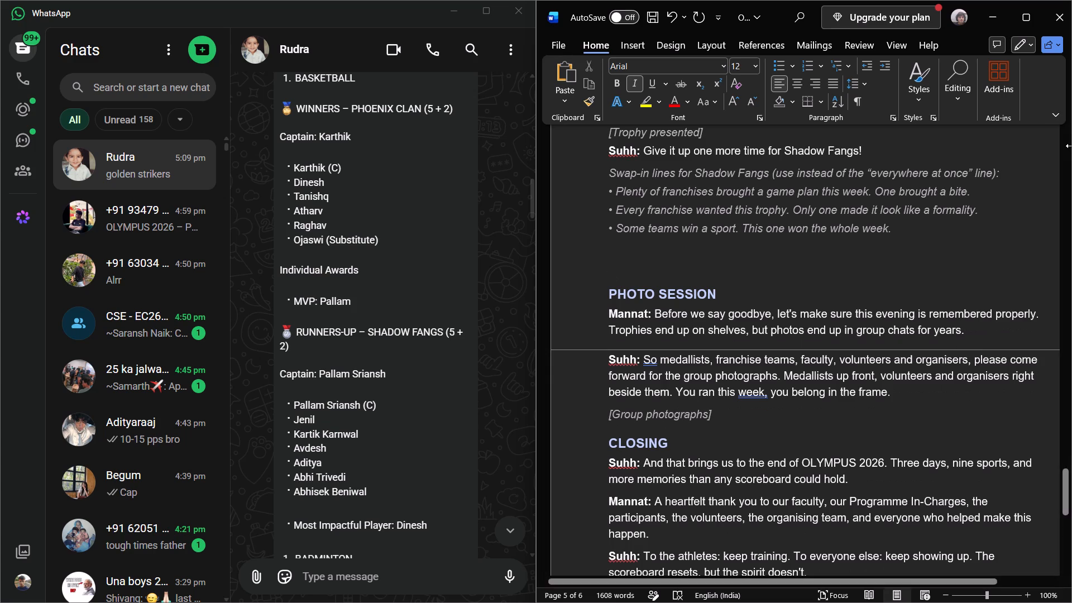
{"action": "left_click", "coordinate": [888, 229]}
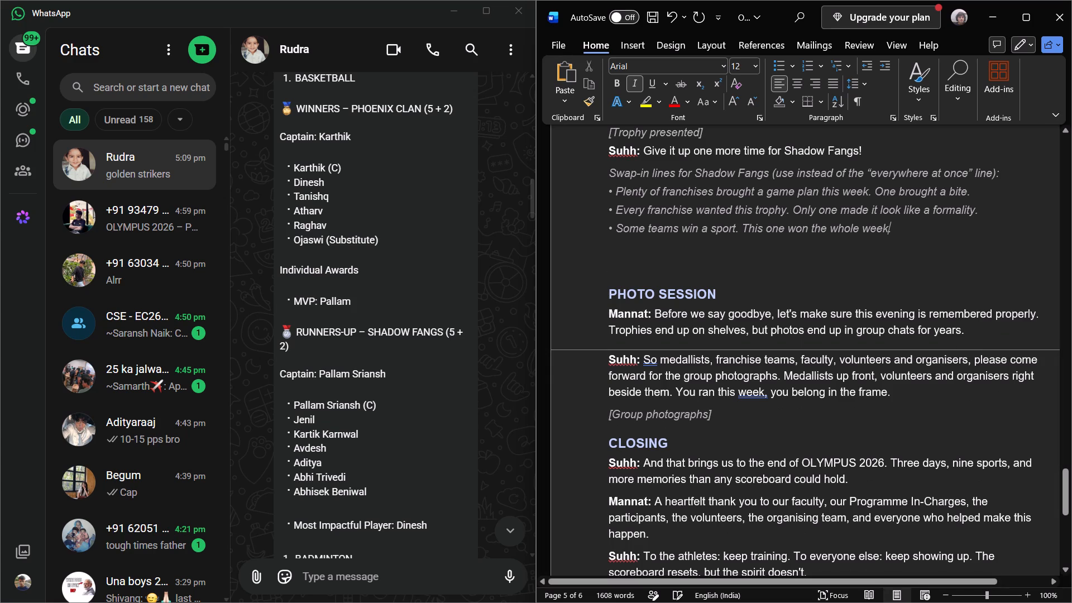
{"action": "left_click", "coordinate": [898, 229]}
{"action": "double_click", "coordinate": [898, 229]}
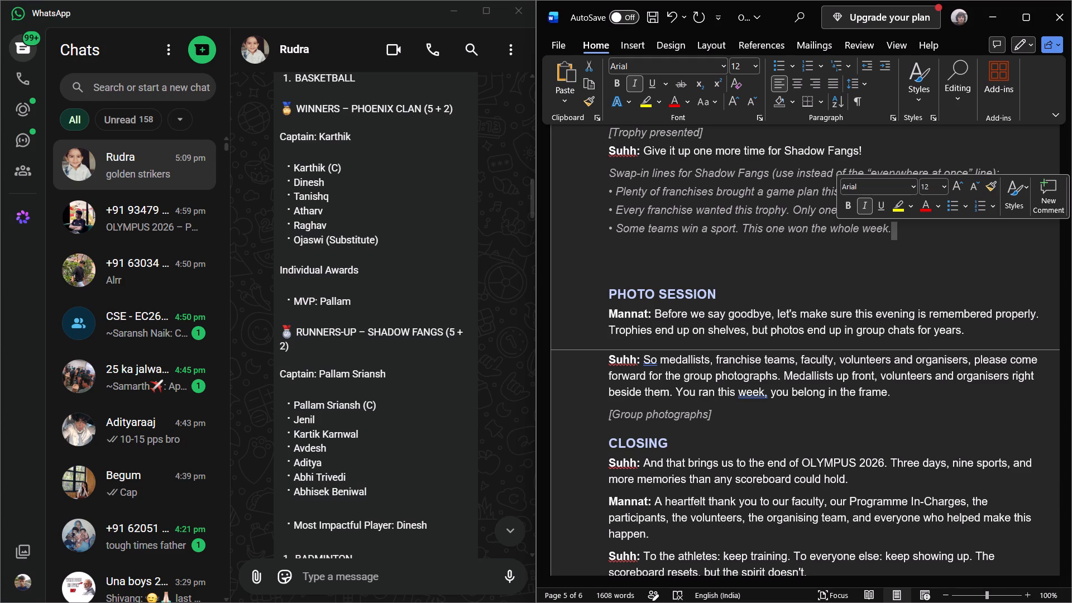
Add a new line reading "SARVESH DANCE" at the end of the WELCOME section, after Suhh's applause line.
{"action": "scroll", "coordinate": [898, 229], "scroll_direction": "up", "scroll_amount": 16}
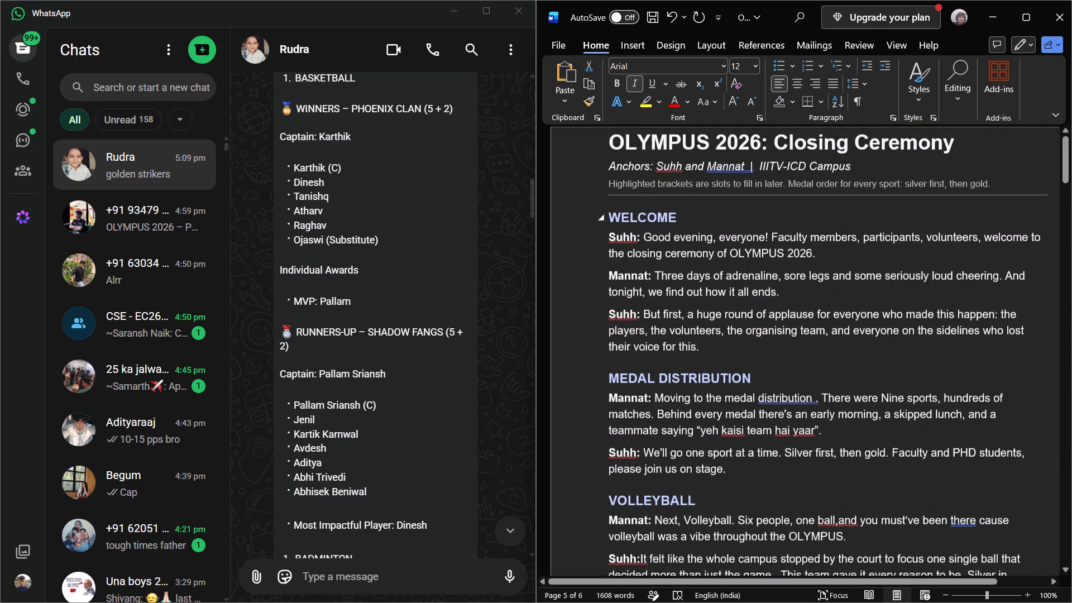
{"action": "left_click", "coordinate": [738, 353]}
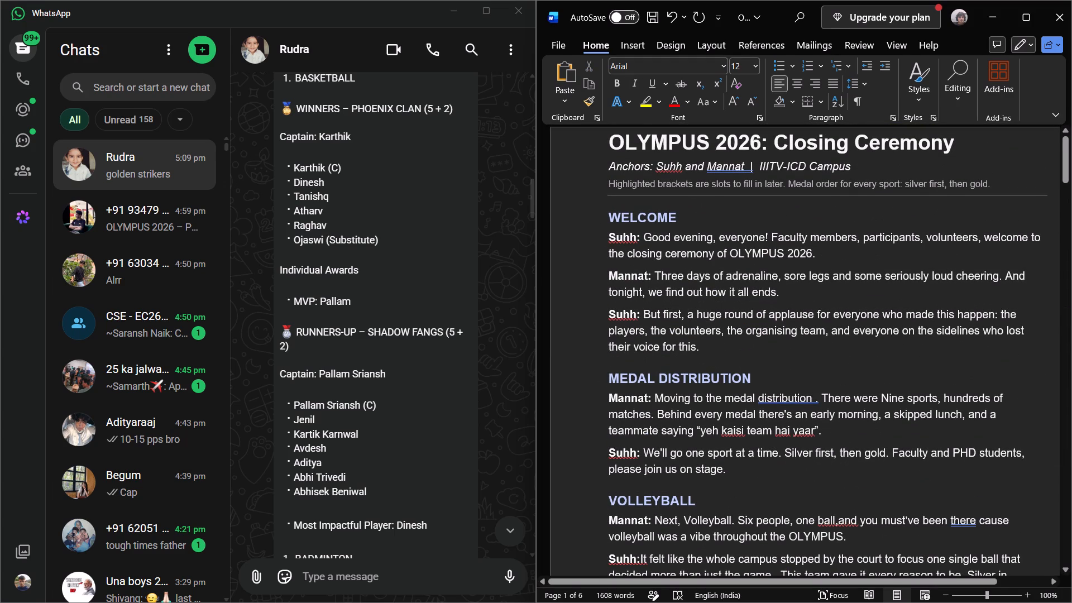
{"action": "key", "text": "Return"}
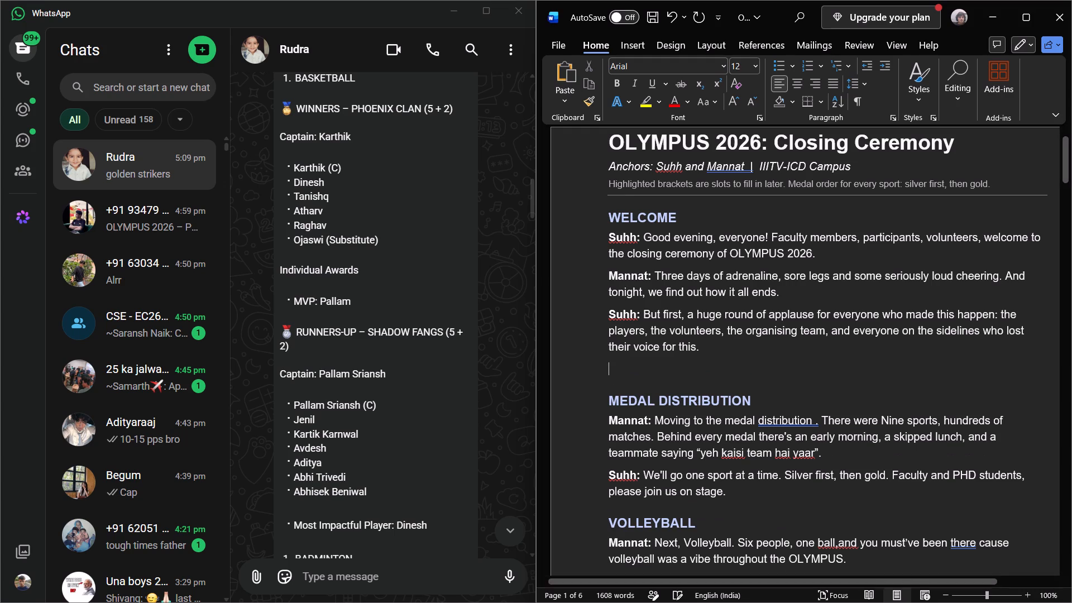
{"action": "key", "text": "Return"}
{"action": "key", "text": "BackSpace"}
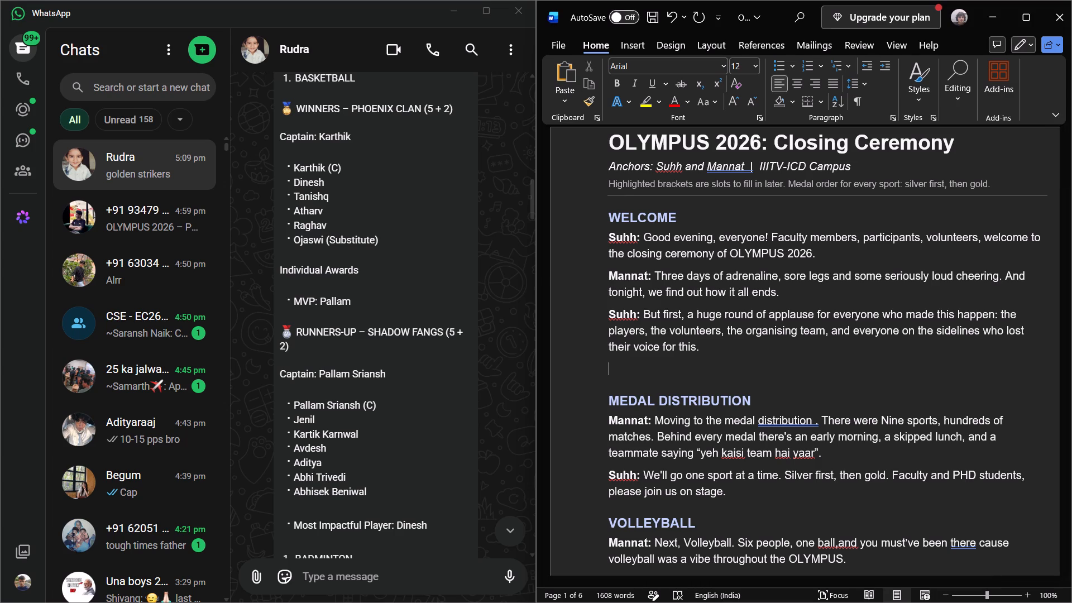
{"action": "type", "text": "sa"}
{"action": "type", "text": "rve"}
{"action": "key", "text": "BackSpace"}
{"action": "key", "text": "BackSpace"}
{"action": "key", "text": "BackSpace"}
{"action": "key", "text": "BackSpace"}
{"action": "key", "text": "BackSpace"}
{"action": "type", "text": "SAR"}
{"action": "type", "text": "VESH DANCE"}
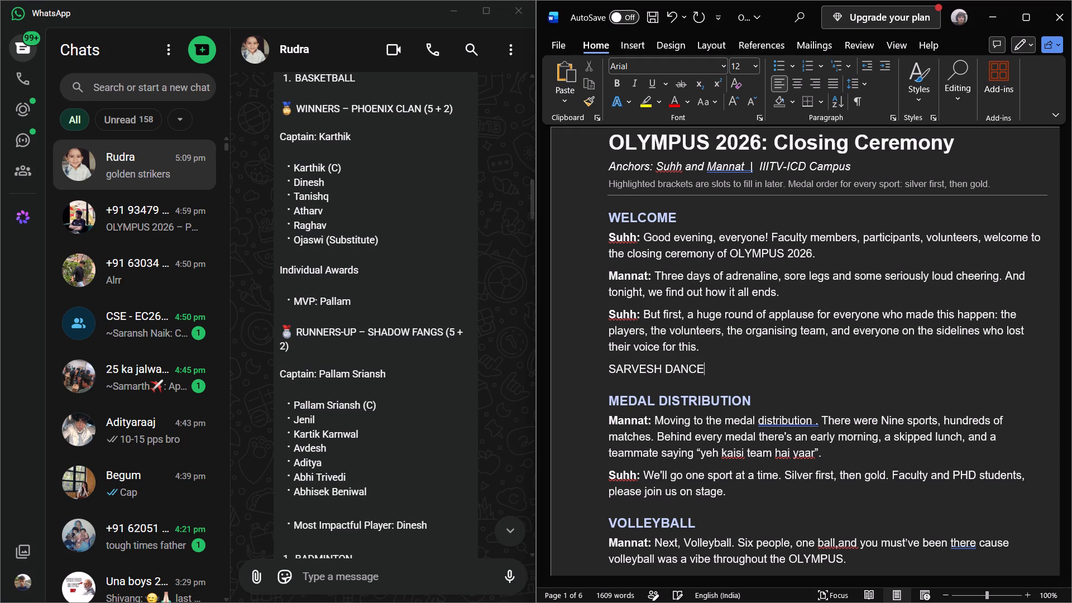
Make the "SARVESH DANCE" line bold.
{"action": "left_click_drag", "start_coordinate": [712, 367], "coordinate": [658, 360]}
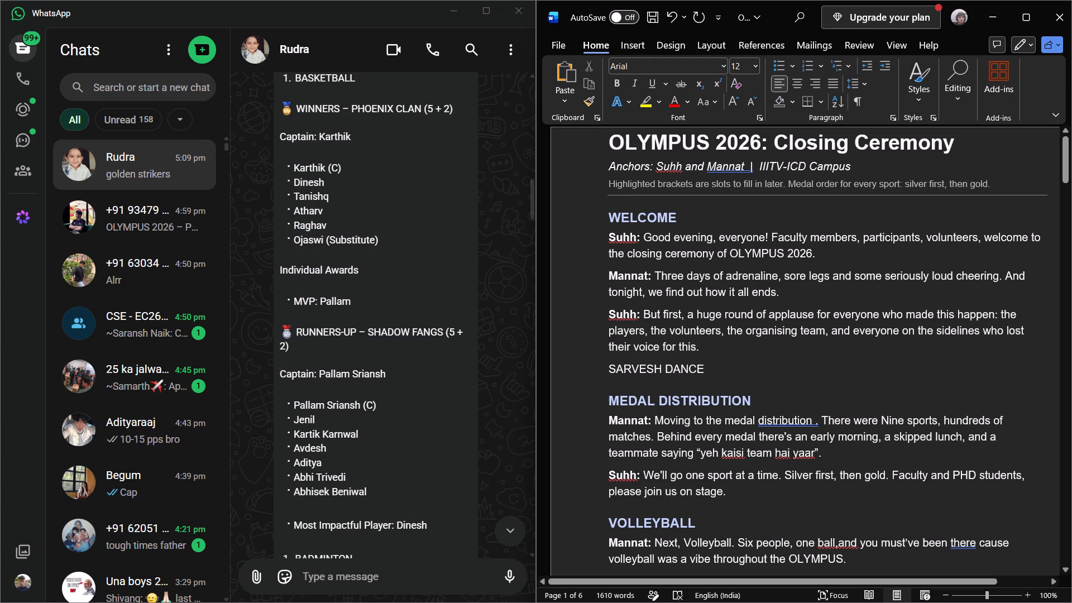
{"action": "left_click_drag", "start_coordinate": [658, 360], "coordinate": [609, 369]}
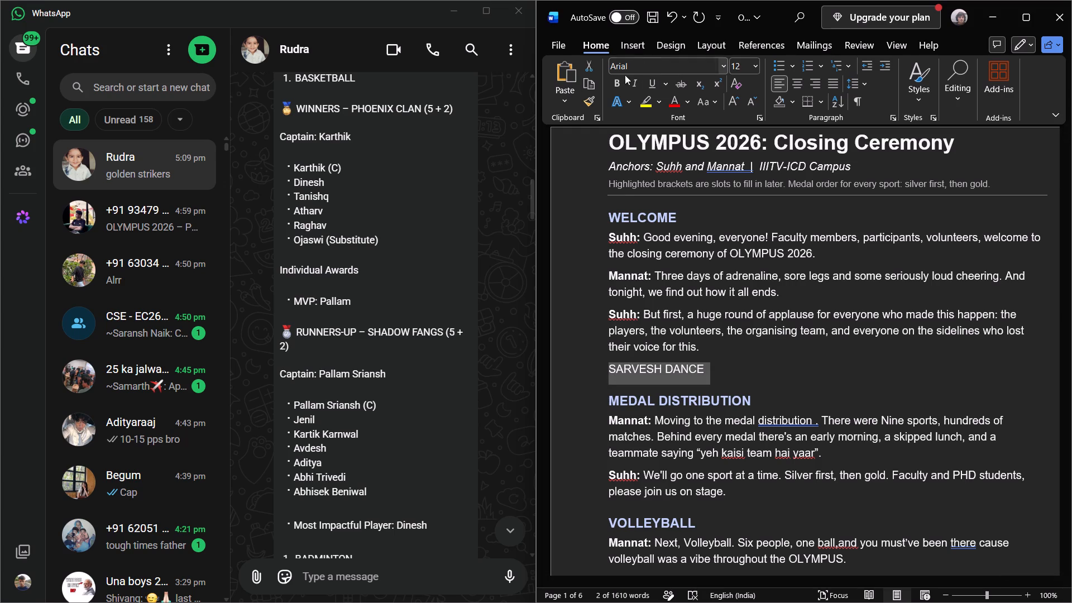
{"action": "left_click", "coordinate": [614, 80]}
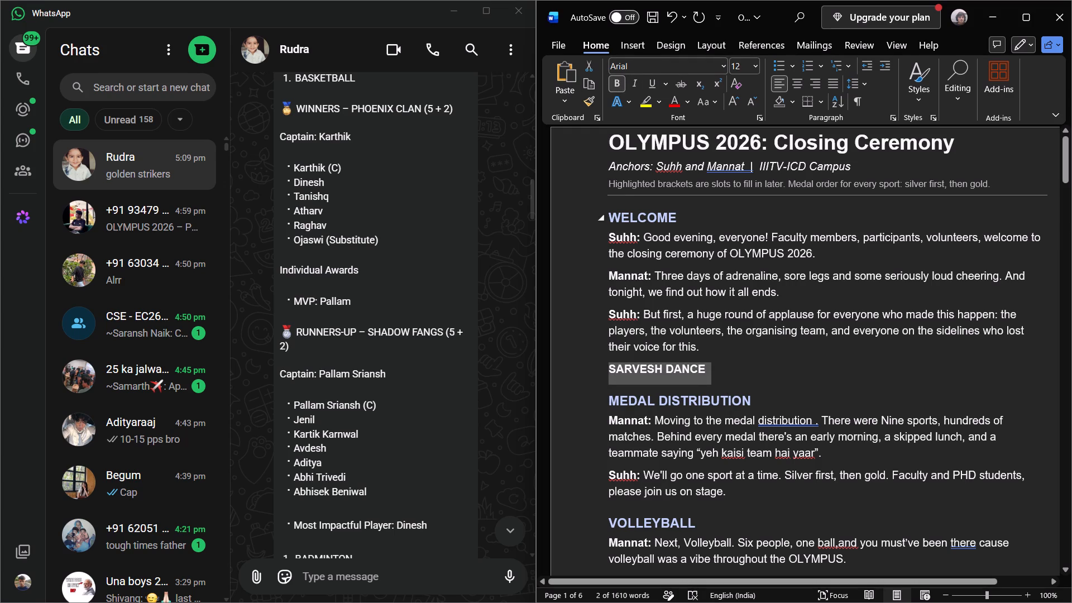
Append an ellipsis and a space to the bold "SARVESH DANCE" label, and turn bold off for the text following it.
{"action": "left_click", "coordinate": [709, 374]}
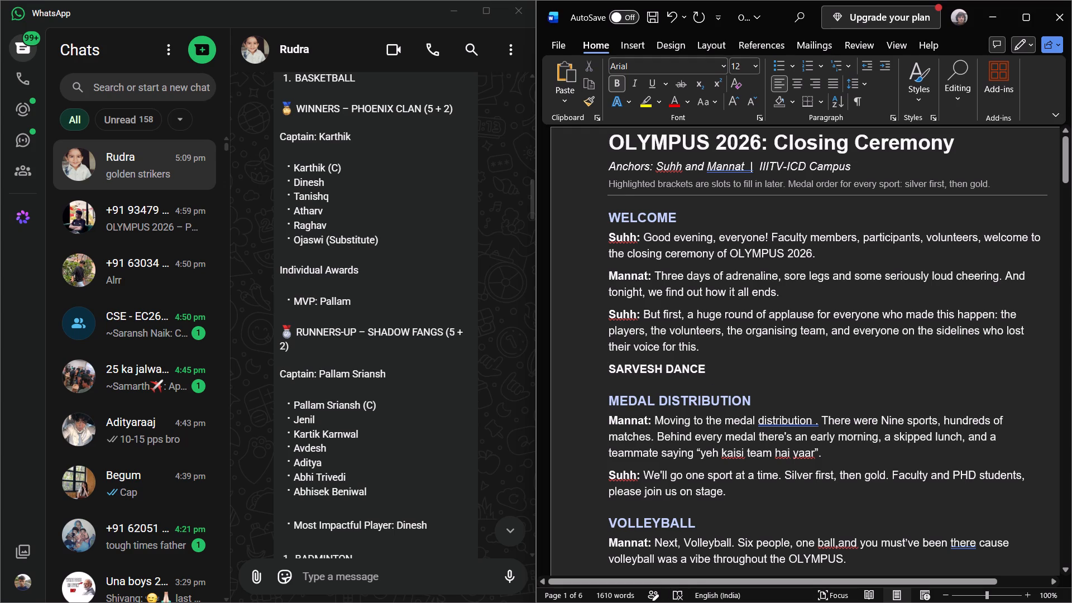
{"action": "left_click", "coordinate": [713, 373]}
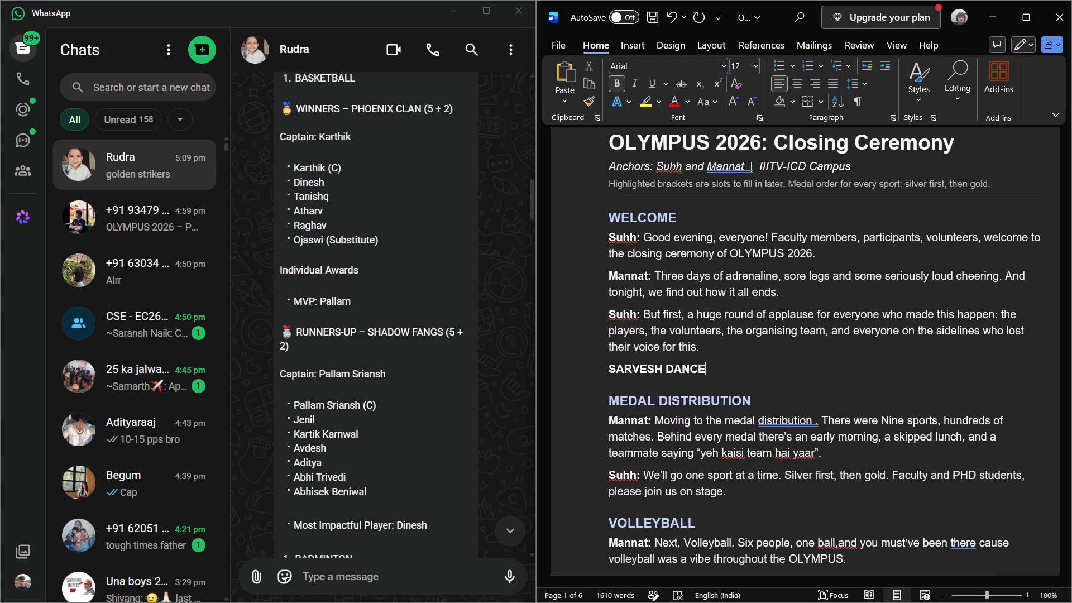
{"action": "left_click", "coordinate": [713, 373]}
{"action": "scroll", "coordinate": [713, 373], "scroll_direction": "down", "scroll_amount": 1}
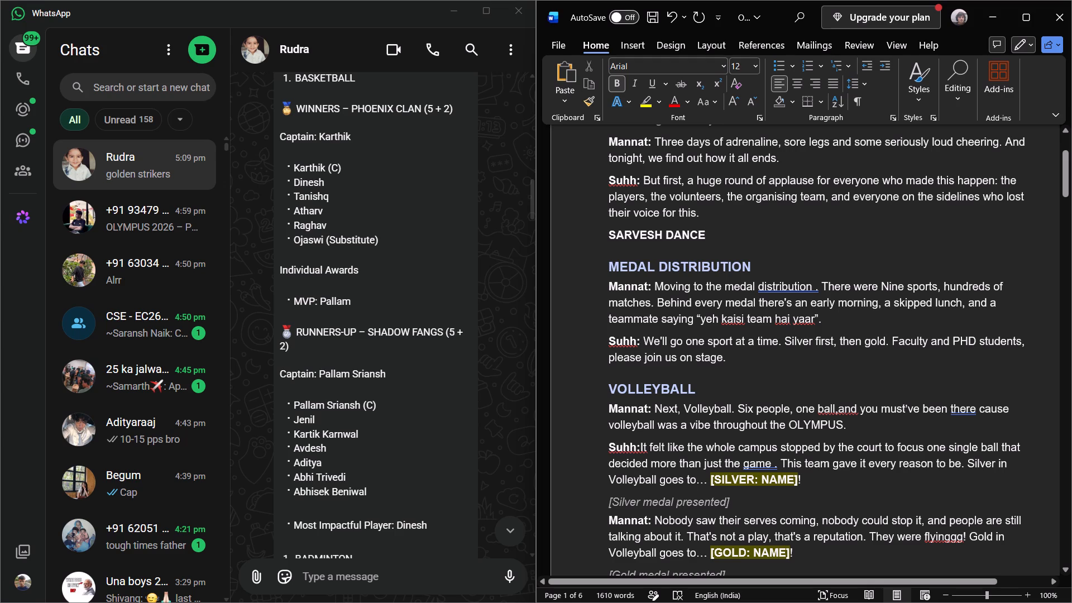
{"action": "type", "text": "... TO"}
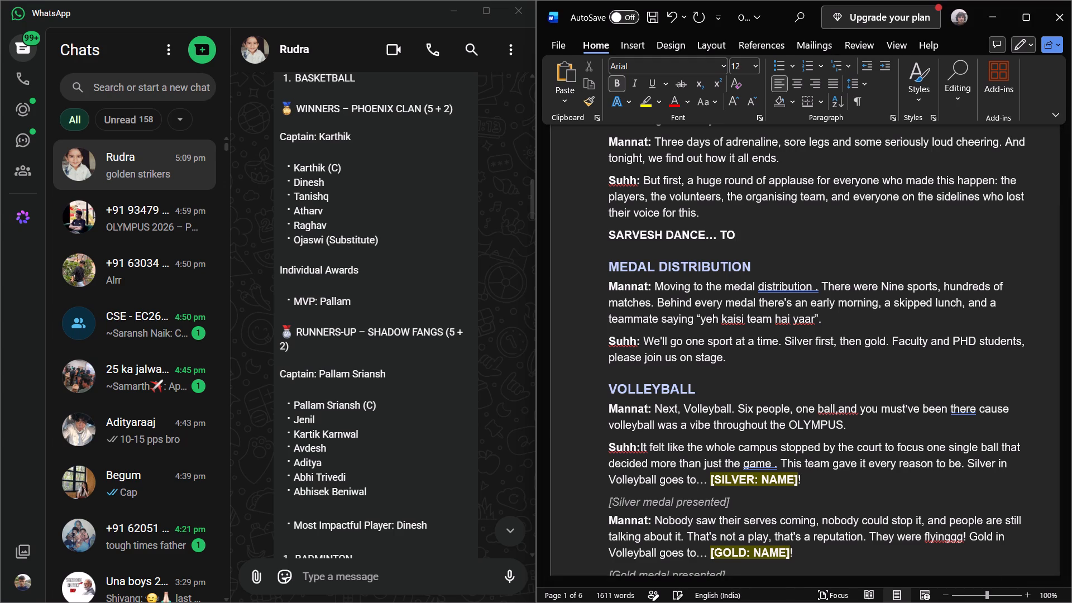
{"action": "key", "text": "BackSpace"}
{"action": "type", "text": "o b"}
{"action": "key", "text": "BackSpace"}
{"action": "key", "text": "BackSpace"}
{"action": "key", "text": "BackSpace"}
{"action": "key", "text": "BackSpace"}
{"action": "key", "text": "ctrl+b"}
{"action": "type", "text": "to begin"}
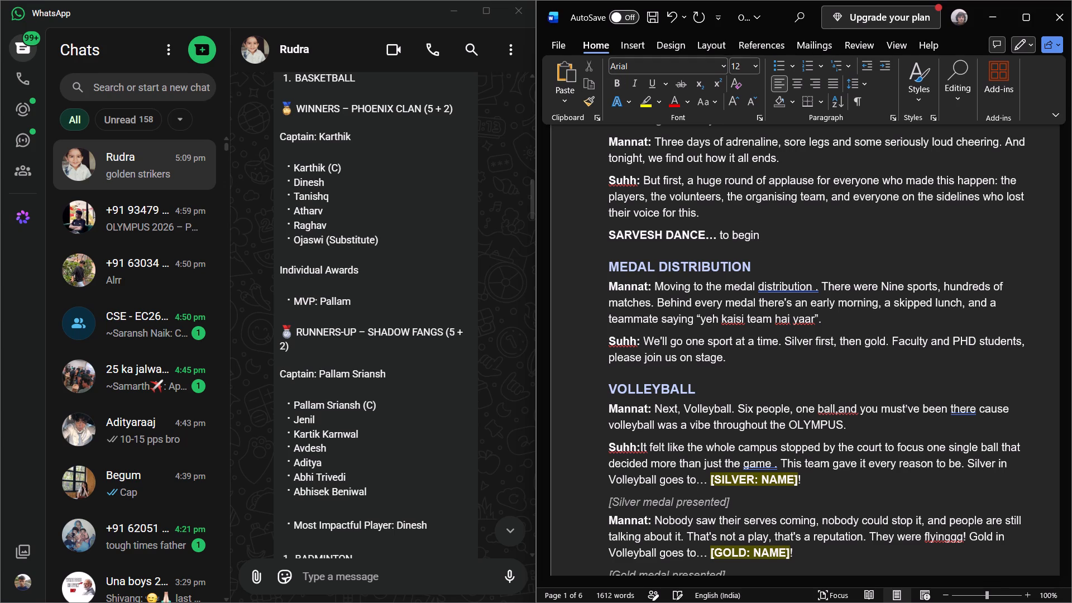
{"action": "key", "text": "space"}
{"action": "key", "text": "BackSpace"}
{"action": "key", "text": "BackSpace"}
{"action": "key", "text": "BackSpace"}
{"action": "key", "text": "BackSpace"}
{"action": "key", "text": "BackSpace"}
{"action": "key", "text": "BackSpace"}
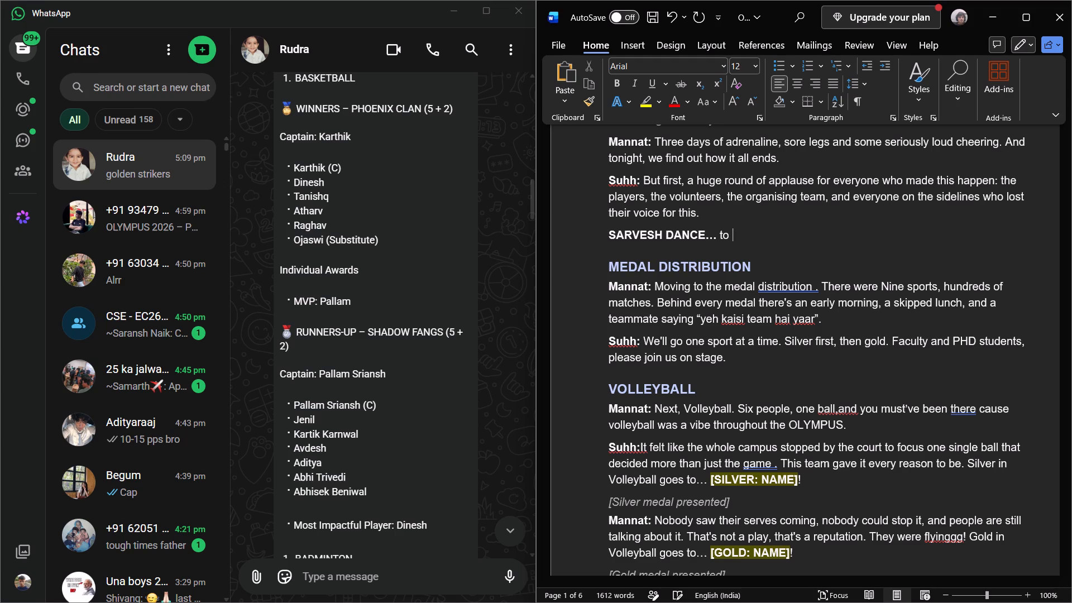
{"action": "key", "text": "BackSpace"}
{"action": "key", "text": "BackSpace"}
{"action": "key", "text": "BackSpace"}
After the "SARVESH DANCE…" label, write "lets begin the event with an amazing energetic" in regular weight.
{"action": "type", "text": "lets begin the event"}
{"action": "key", "text": "space"}
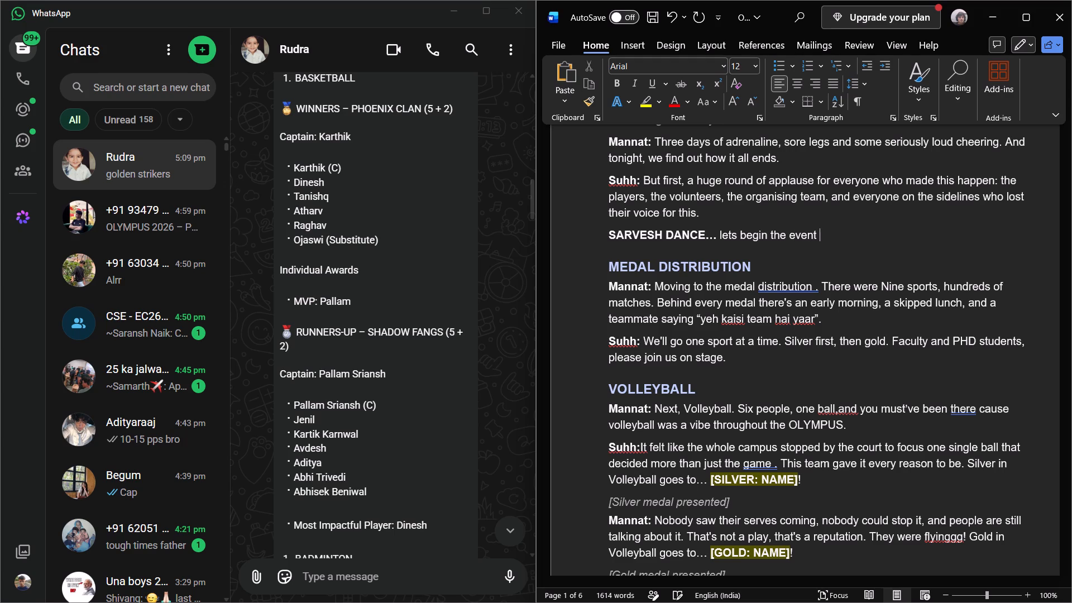
{"action": "type", "text": "with an ana"}
{"action": "key", "text": "BackSpace"}
{"action": "key", "text": "BackSpace"}
{"action": "type", "text": "mazing energetuic"}
{"action": "key", "text": "BackSpace"}
{"action": "key", "text": "BackSpace"}
{"action": "key", "text": "BackSpace"}
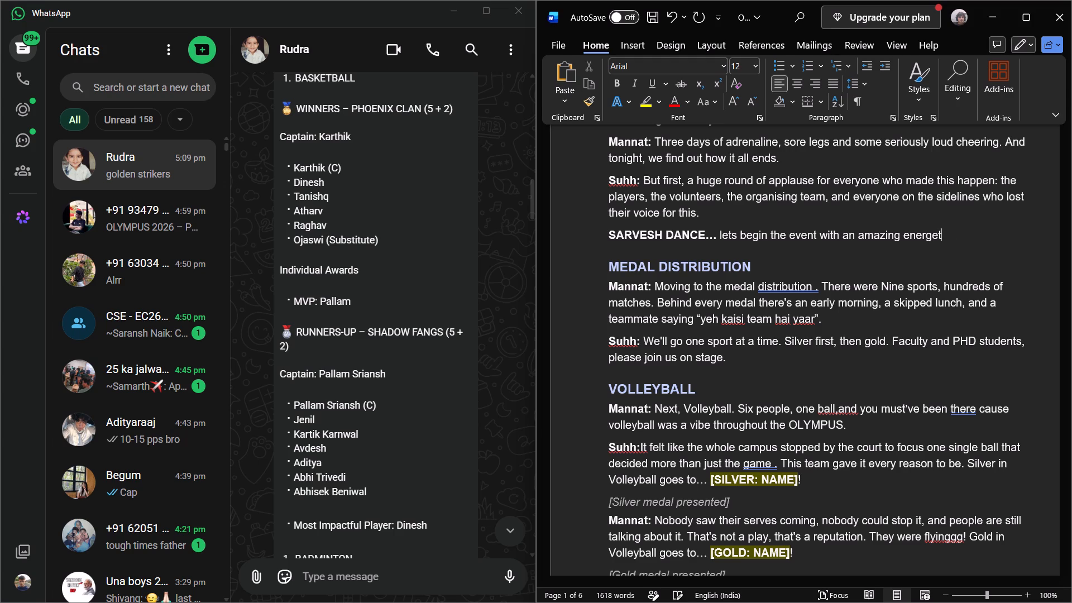
{"action": "type", "text": "ic"}
{"action": "key", "text": "space"}
Complete the SARVESH DANCE line after "amazing energetic" with "dace performance from sarvesh".
{"action": "type", "text": "danve"}
{"action": "key", "text": "BackSpace"}
{"action": "key", "text": "BackSpace"}
{"action": "key", "text": "BackSpace"}
{"action": "type", "text": "ce perofromancer"}
{"action": "key", "text": "space"}
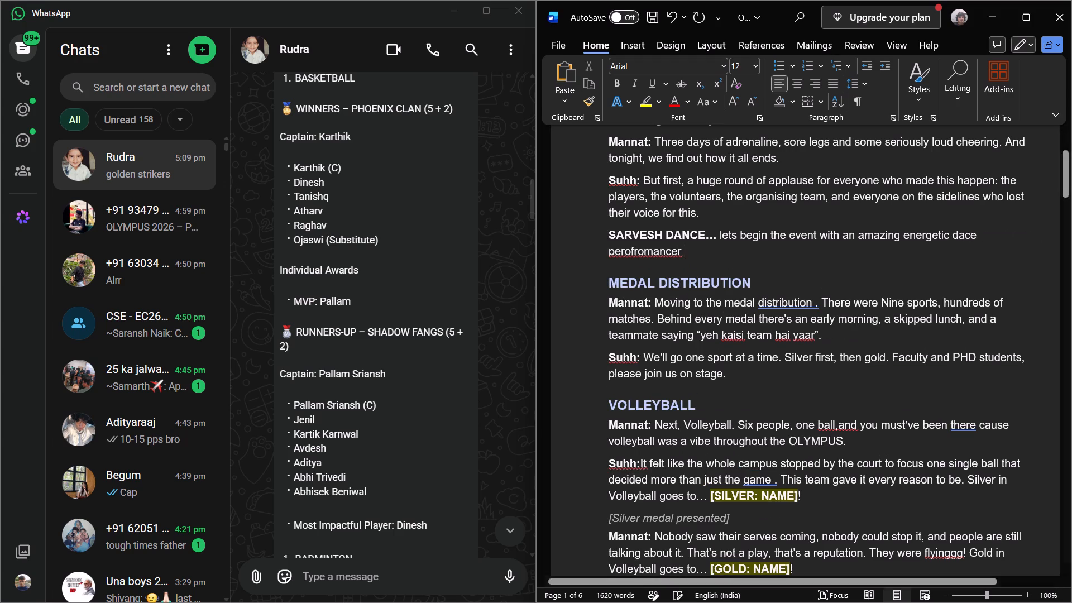
{"action": "key", "text": "BackSpace"}
{"action": "key", "text": "BackSpace"}
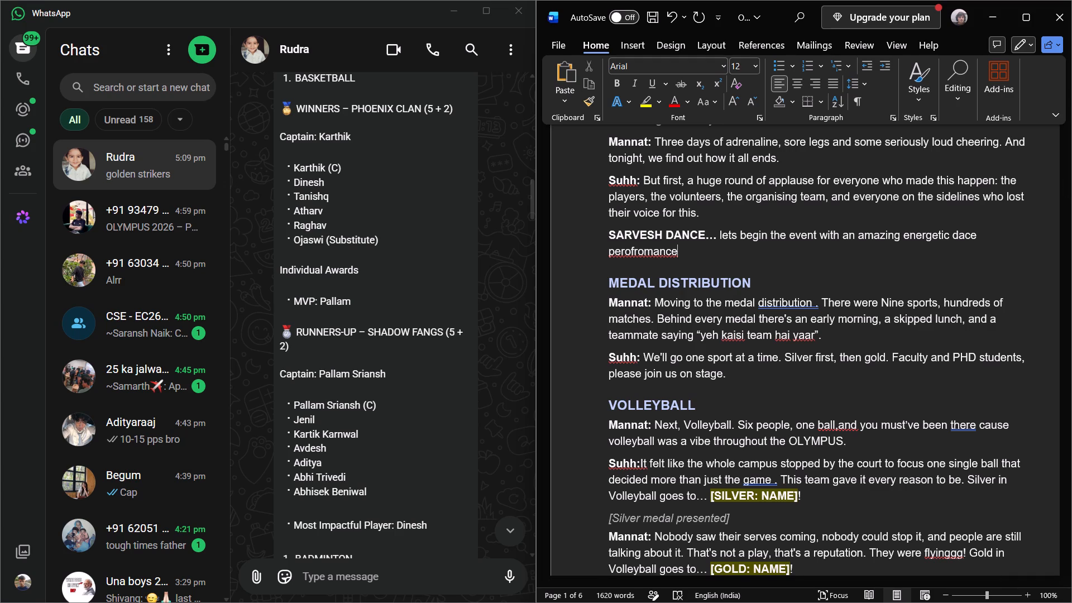
{"action": "key", "text": "BackSpace"}
{"action": "key", "text": "BackSpace"}
{"action": "key", "text": "BackSpace"}
{"action": "key", "text": "BackSpace"}
{"action": "key", "text": "BackSpace"}
{"action": "key", "text": "BackSpace"}
{"action": "key", "text": "BackSpace"}
{"action": "key", "text": "BackSpace"}
{"action": "key", "text": "BackSpace"}
{"action": "key", "text": "BackSpace"}
{"action": "key", "text": "BackSpace"}
{"action": "type", "text": "erfromancr"}
{"action": "key", "text": "space"}
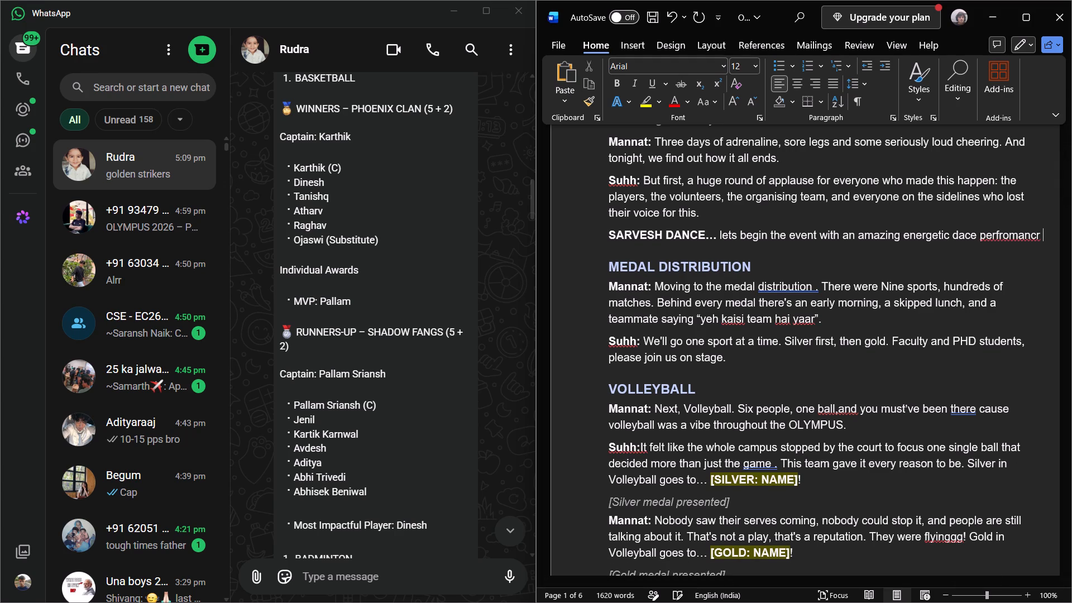
{"action": "key", "text": "BackSpace"}
{"action": "key", "text": "BackSpace"}
{"action": "type", "text": "e from sarved"}
{"action": "key", "text": "BackSpace"}
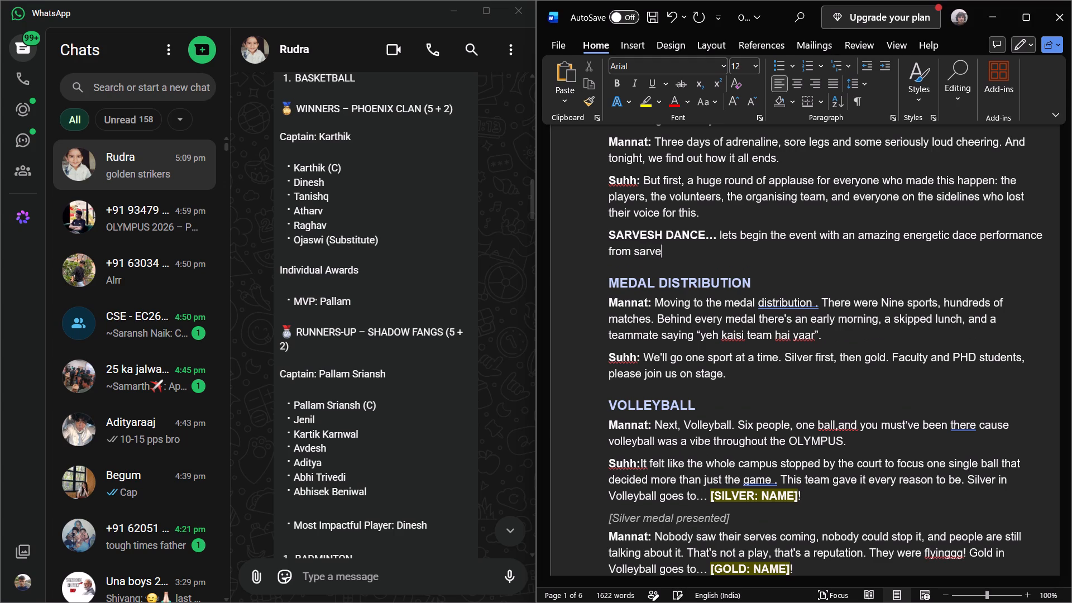
{"action": "type", "text": "sh"}
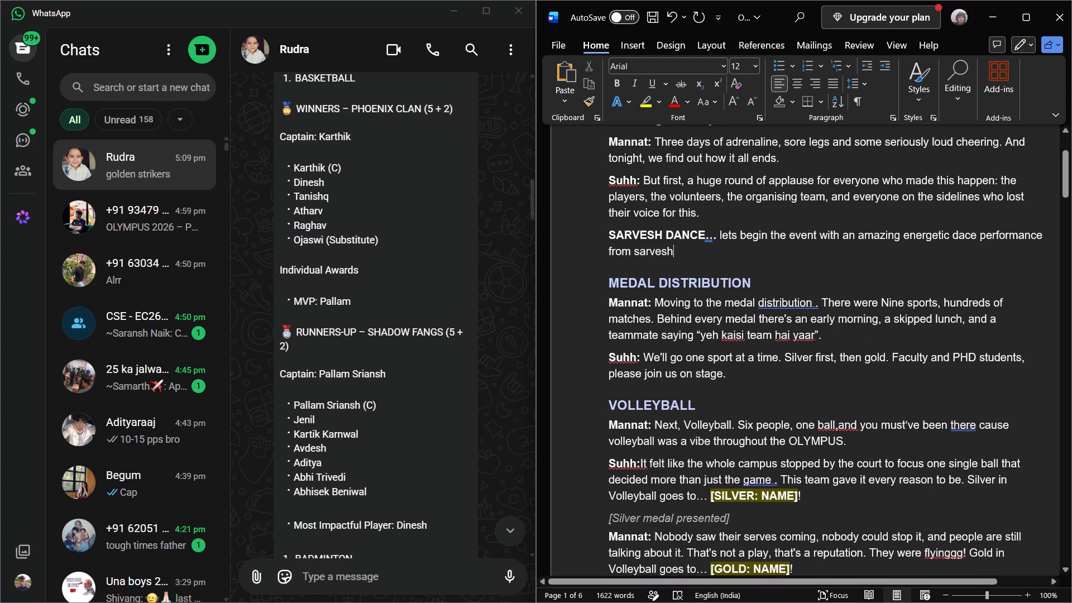
Insert the bold speaker label "Mannat : " between "SARVESH DANCE…" and "lets begin the event".
{"action": "left_click", "coordinate": [719, 237]}
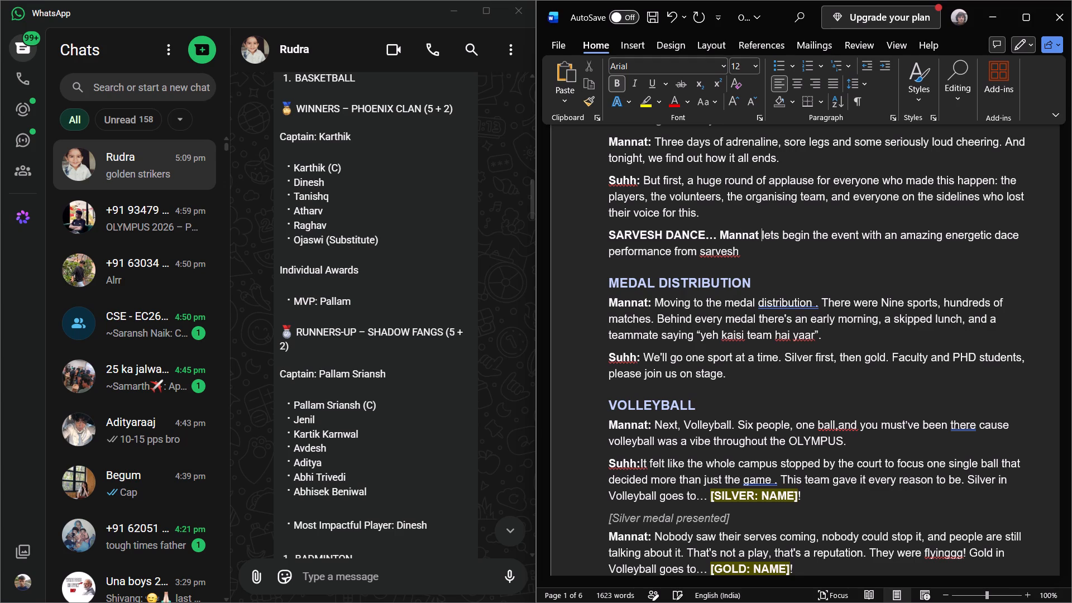
{"action": "key", "text": "shift+colon"}
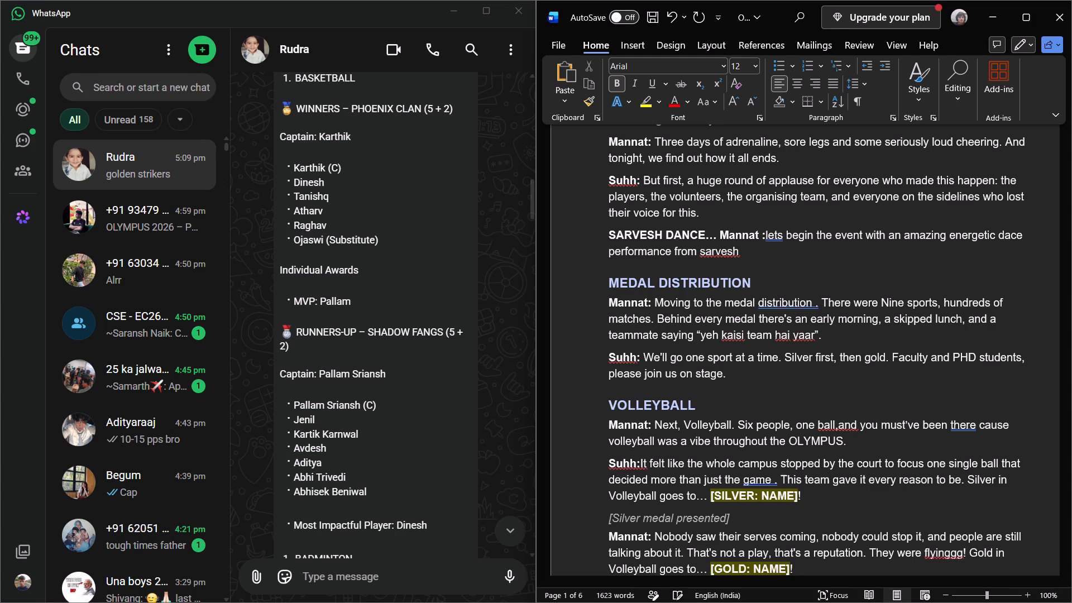
{"action": "key", "text": "space"}
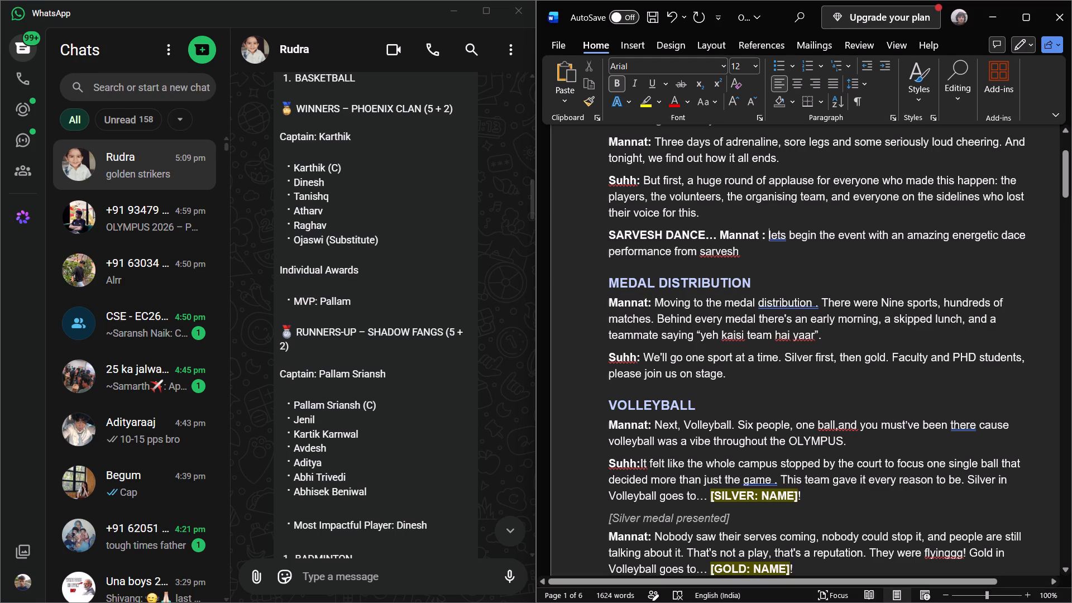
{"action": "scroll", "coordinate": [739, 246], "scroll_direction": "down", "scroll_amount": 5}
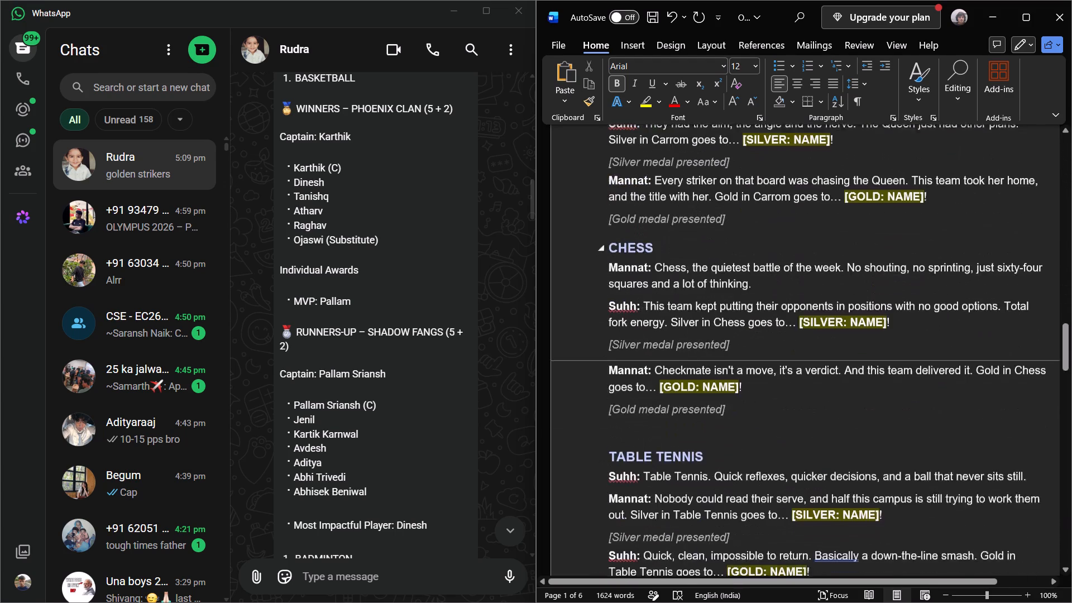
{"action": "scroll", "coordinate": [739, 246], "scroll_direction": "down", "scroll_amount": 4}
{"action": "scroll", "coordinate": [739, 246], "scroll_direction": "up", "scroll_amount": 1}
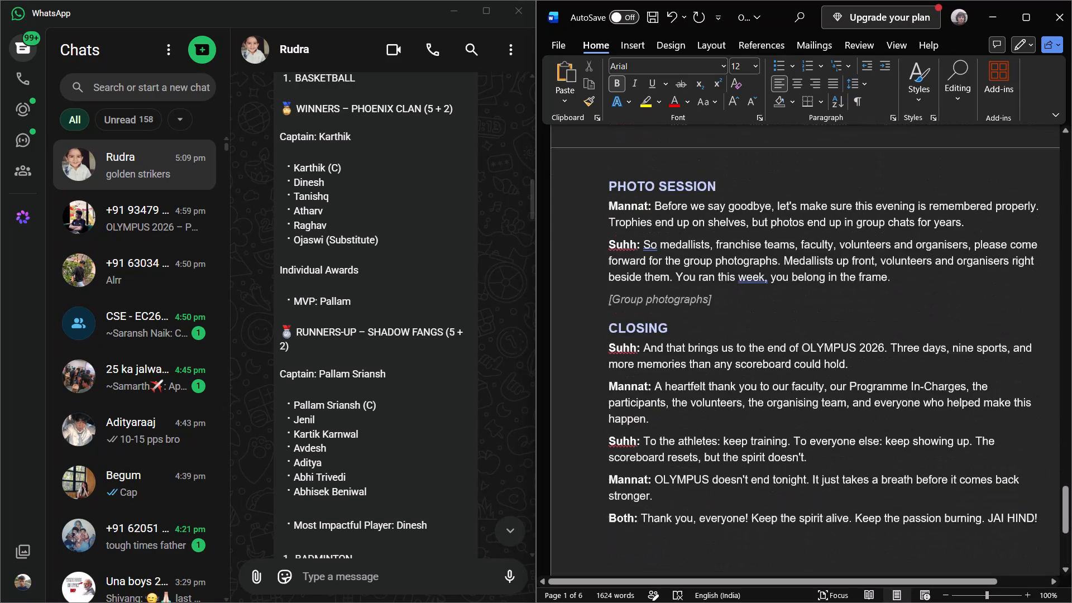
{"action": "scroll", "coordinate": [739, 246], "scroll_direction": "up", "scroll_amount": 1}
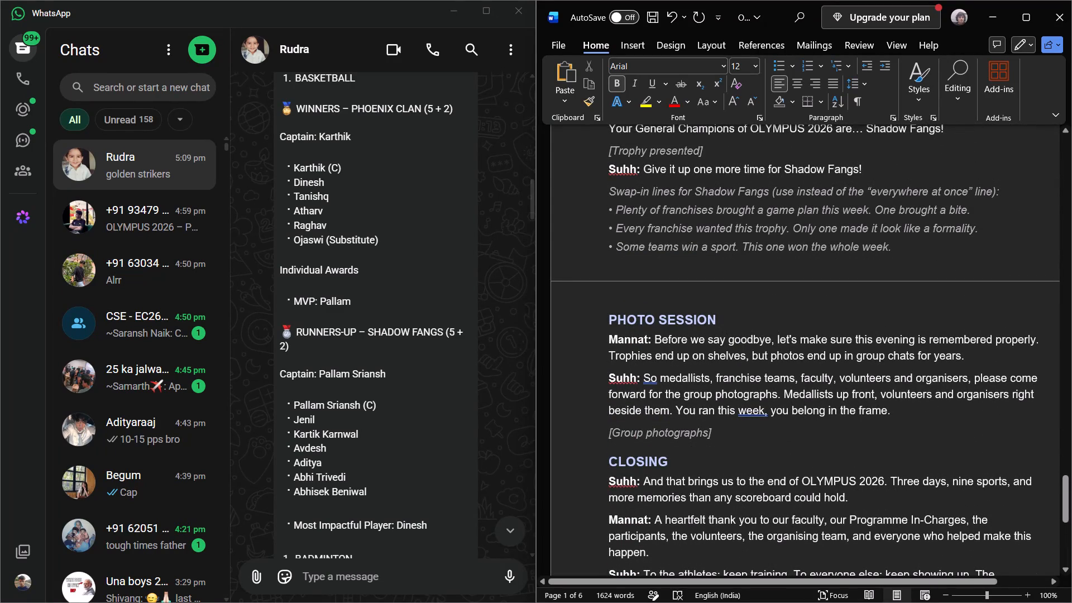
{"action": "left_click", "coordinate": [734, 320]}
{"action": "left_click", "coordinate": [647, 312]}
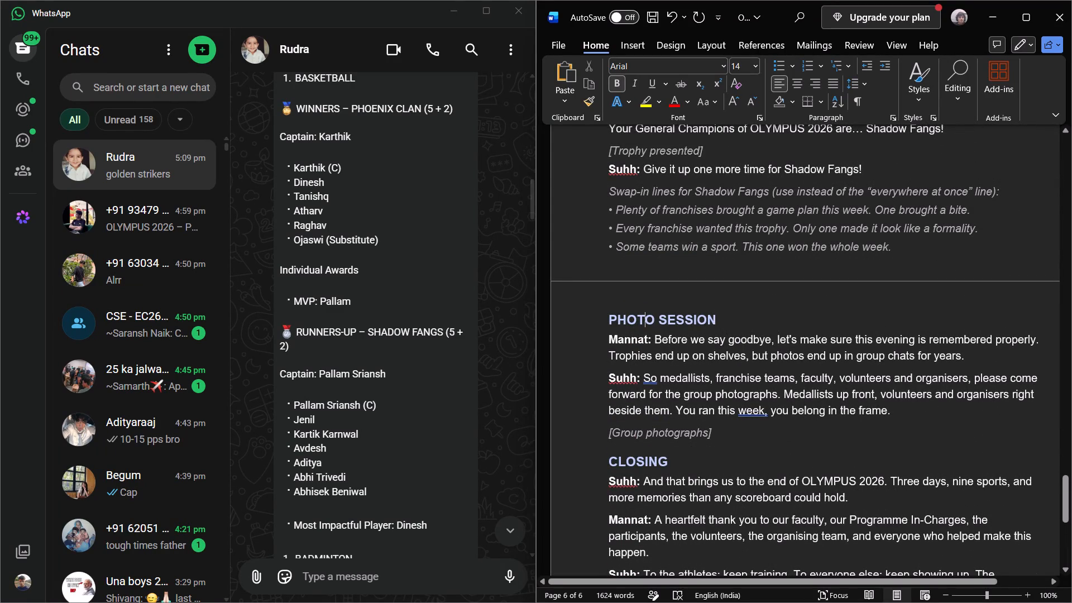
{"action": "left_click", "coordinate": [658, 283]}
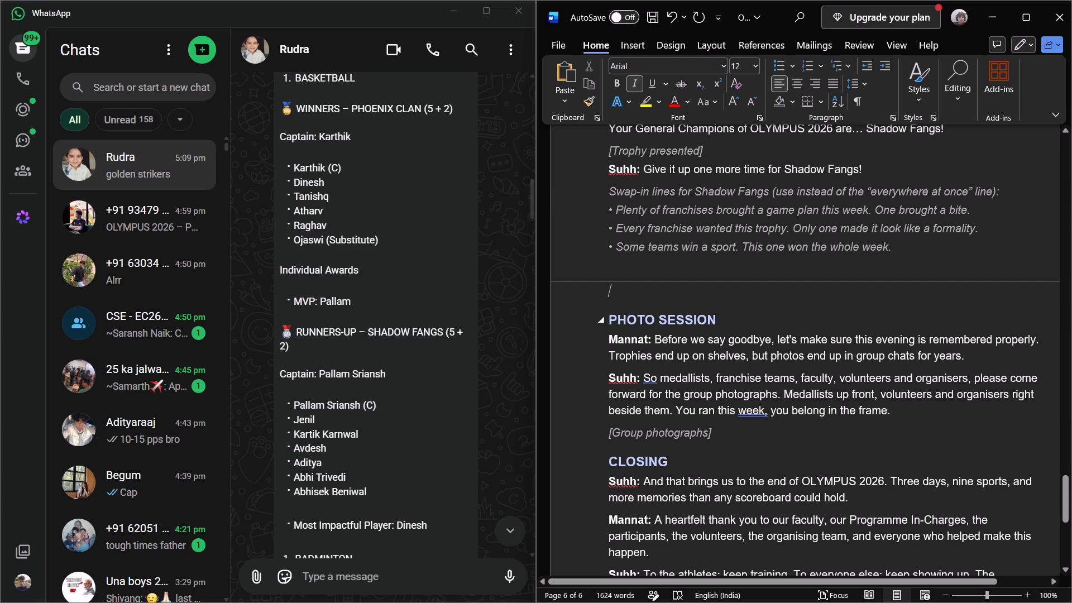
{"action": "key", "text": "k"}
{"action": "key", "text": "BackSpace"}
Delete the "Swap-in lines for Shadow Fangs" note and its three bullet lines before the PHOTO SESSION section.
{"action": "left_click_drag", "start_coordinate": [899, 248], "coordinate": [629, 214]}
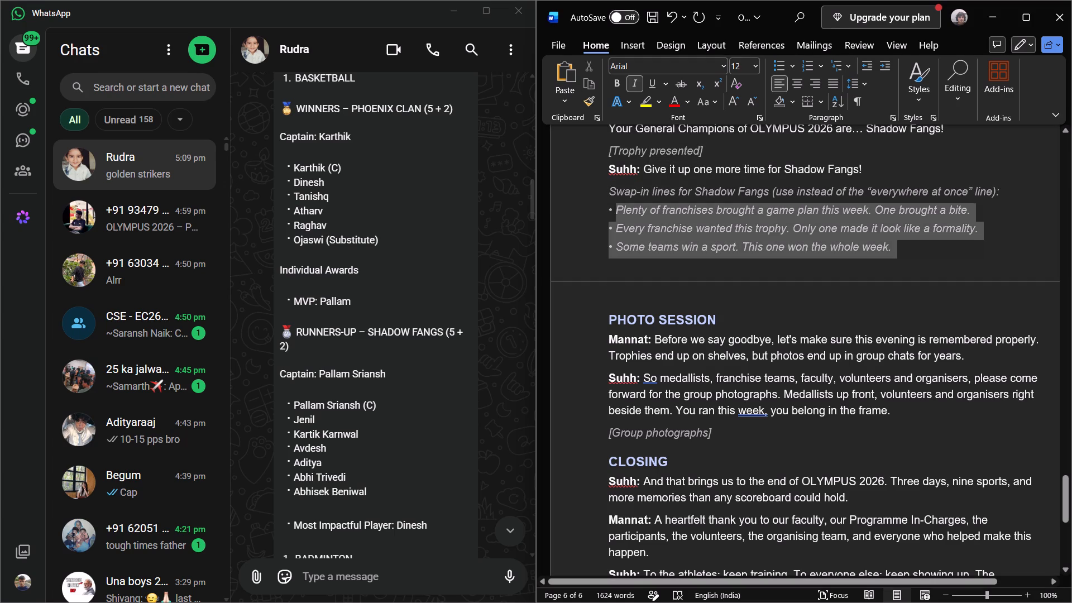
{"action": "left_click_drag", "start_coordinate": [629, 214], "coordinate": [610, 195]}
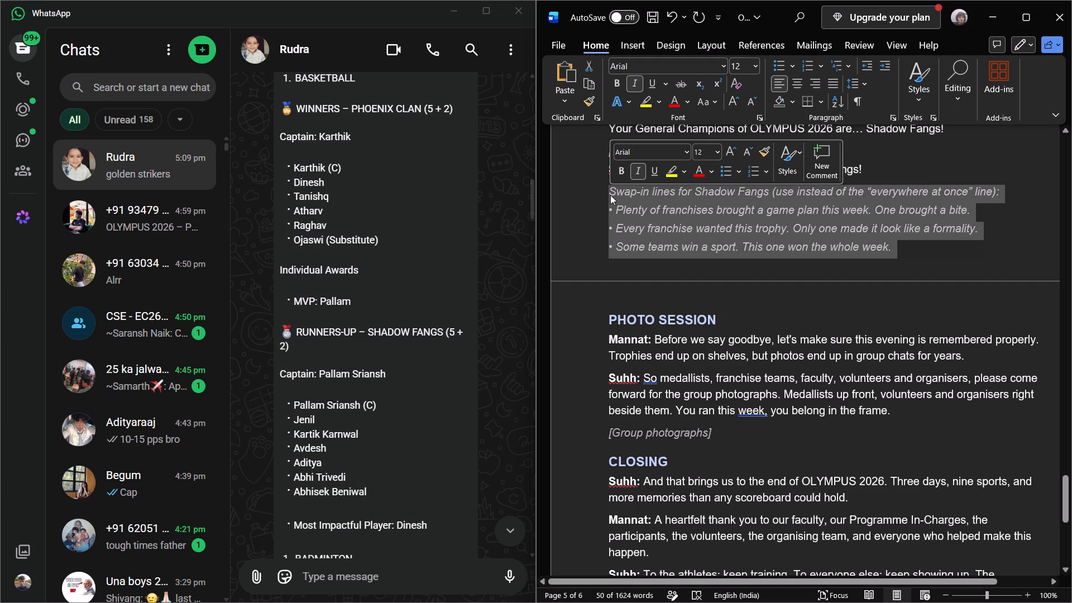
{"action": "key", "text": "BackSpace"}
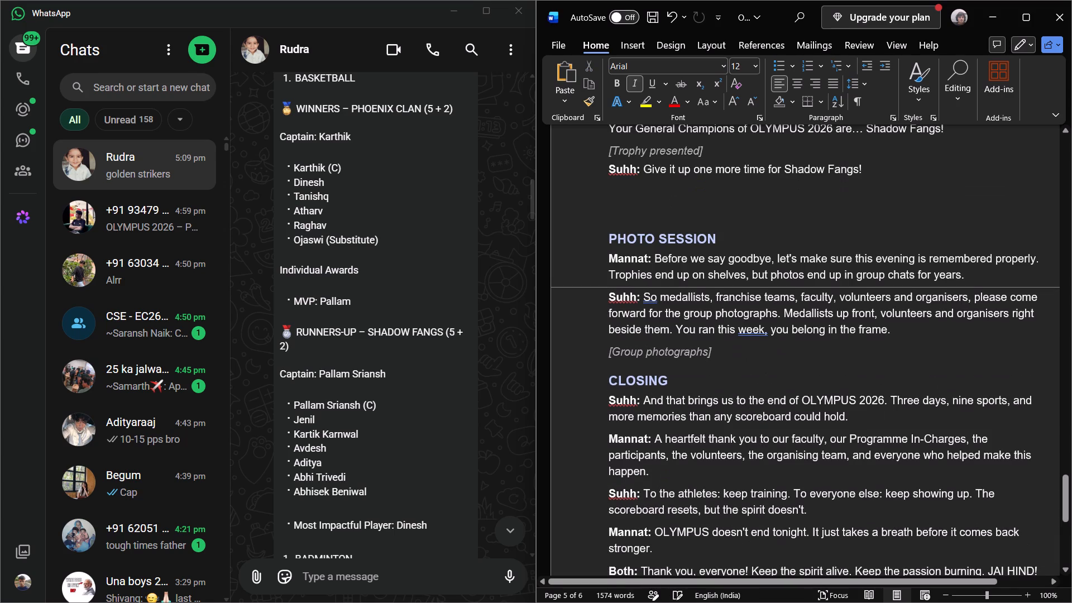
Turn italics off on the empty line below Suhh's "Give it up one more time for Shadow Fangs!".
{"action": "scroll", "coordinate": [610, 195], "scroll_direction": "up", "scroll_amount": 1}
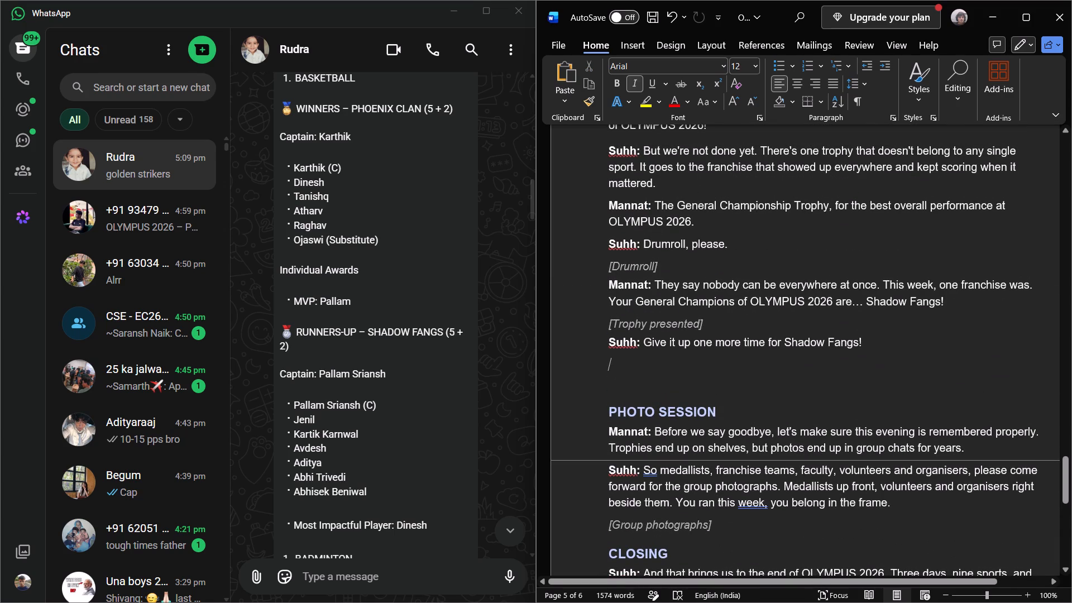
{"action": "left_click", "coordinate": [617, 370]}
{"action": "left_click", "coordinate": [633, 84]}
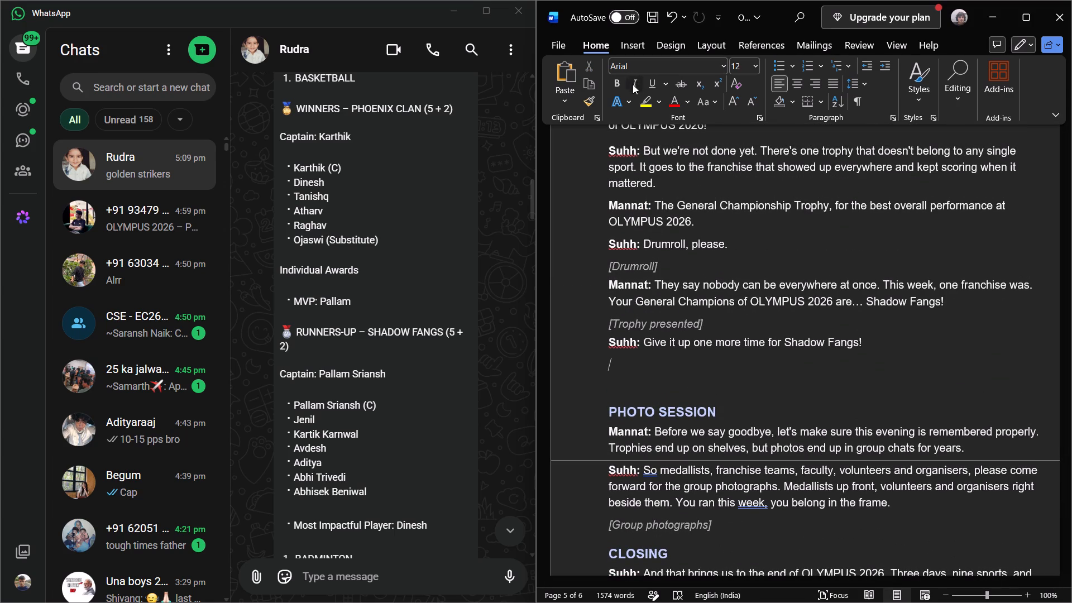
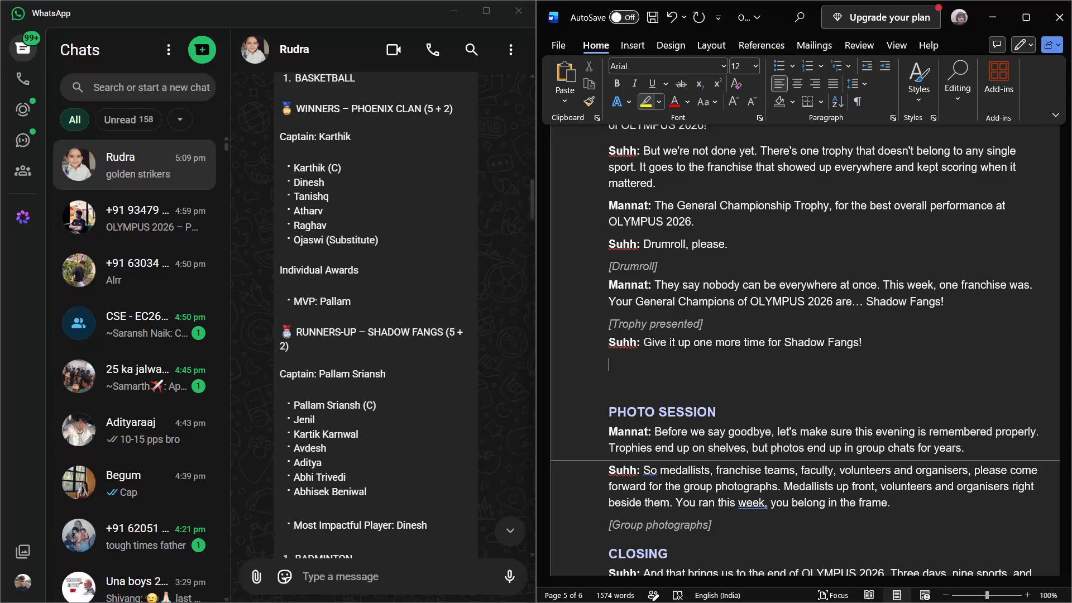
Enter the line "KARTHIK SIR ADDRESSING" below Suhh's "Give it up one more time for Shadow Fangs!", before the PHOTO SESSION section.
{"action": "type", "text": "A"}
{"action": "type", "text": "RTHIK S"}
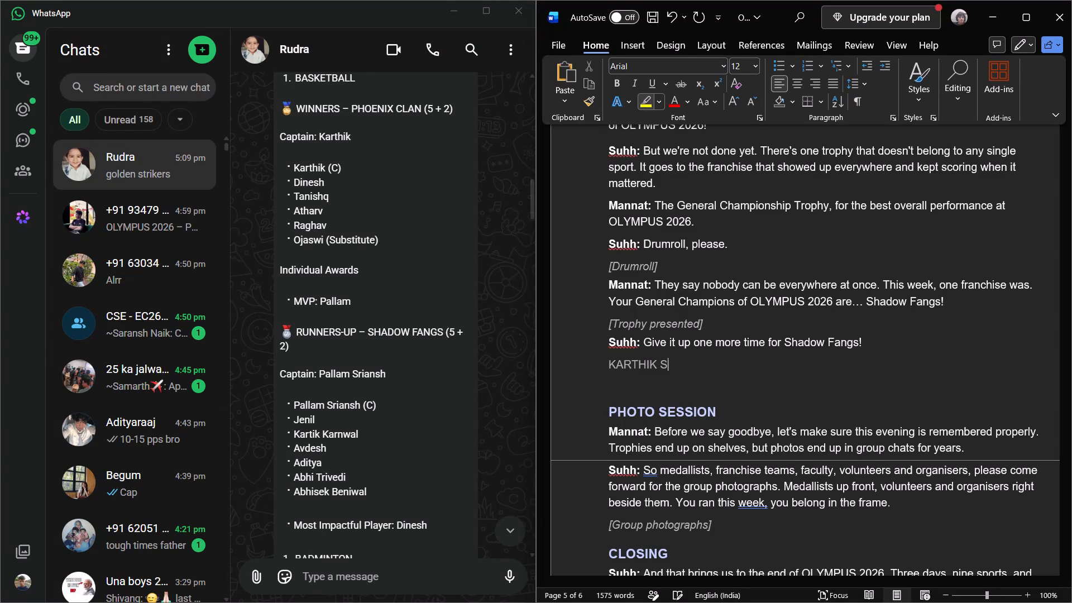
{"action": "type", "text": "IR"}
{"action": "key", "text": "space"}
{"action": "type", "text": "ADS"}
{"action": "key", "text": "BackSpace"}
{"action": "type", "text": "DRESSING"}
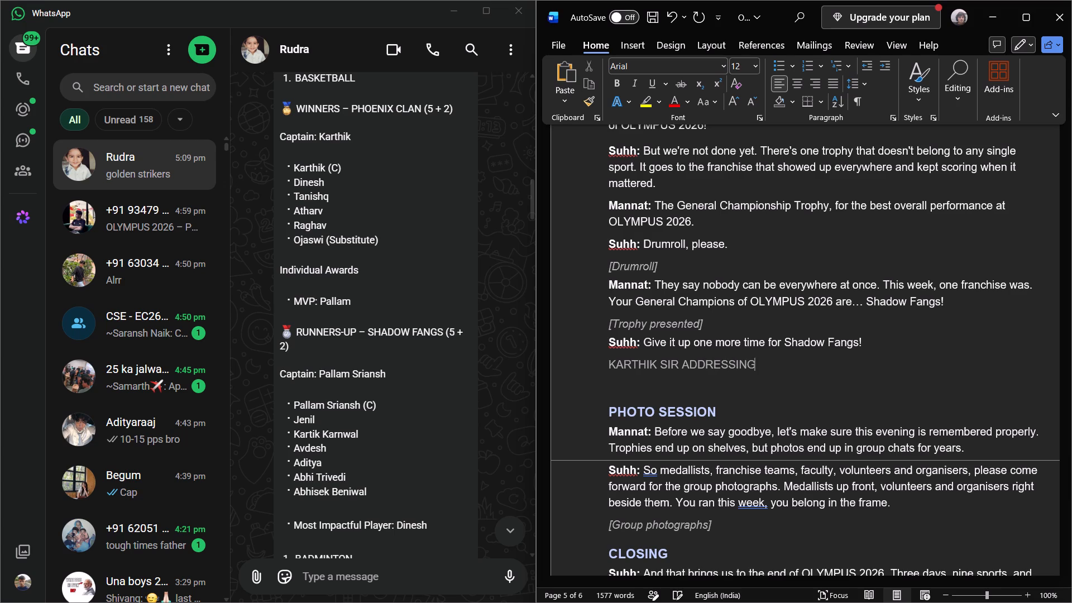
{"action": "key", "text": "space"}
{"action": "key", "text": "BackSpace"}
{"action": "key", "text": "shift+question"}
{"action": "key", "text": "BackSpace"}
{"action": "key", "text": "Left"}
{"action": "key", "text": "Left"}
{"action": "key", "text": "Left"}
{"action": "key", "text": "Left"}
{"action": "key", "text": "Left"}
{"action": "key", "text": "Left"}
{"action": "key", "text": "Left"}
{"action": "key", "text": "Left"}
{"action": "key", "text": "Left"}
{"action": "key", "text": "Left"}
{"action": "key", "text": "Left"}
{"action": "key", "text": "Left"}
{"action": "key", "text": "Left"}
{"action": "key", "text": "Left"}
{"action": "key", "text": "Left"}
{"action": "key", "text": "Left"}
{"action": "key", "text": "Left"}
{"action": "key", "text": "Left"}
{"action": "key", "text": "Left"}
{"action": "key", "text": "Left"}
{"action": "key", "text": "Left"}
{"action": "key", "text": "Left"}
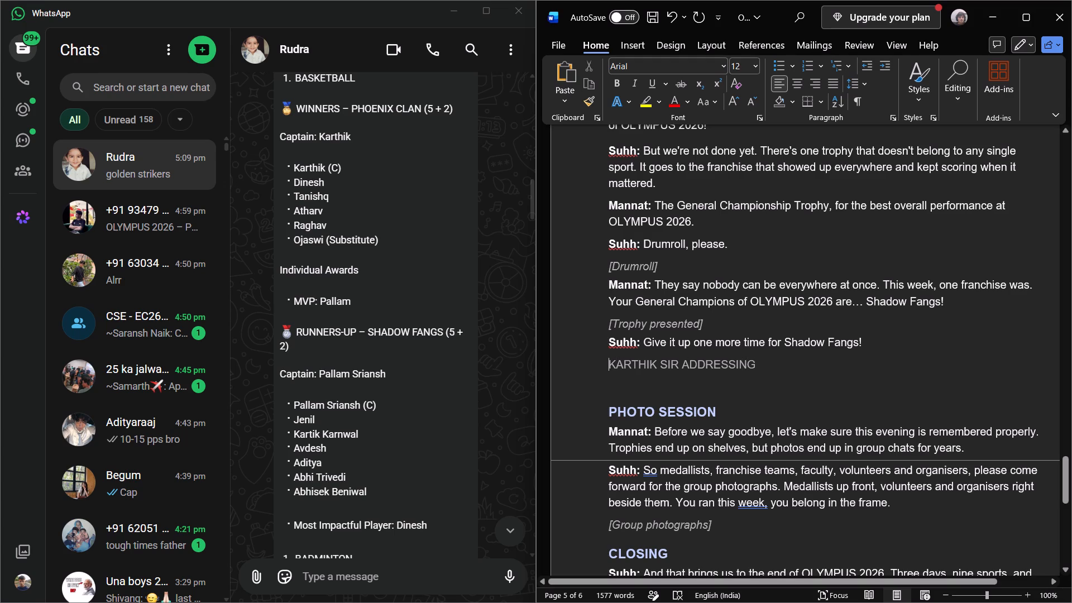
Make the "KARTHIK SIR ADDRESSING" line bold and apply the first preset text effect, the plain black letter style.
{"action": "left_click_drag", "start_coordinate": [767, 365], "coordinate": [617, 358]}
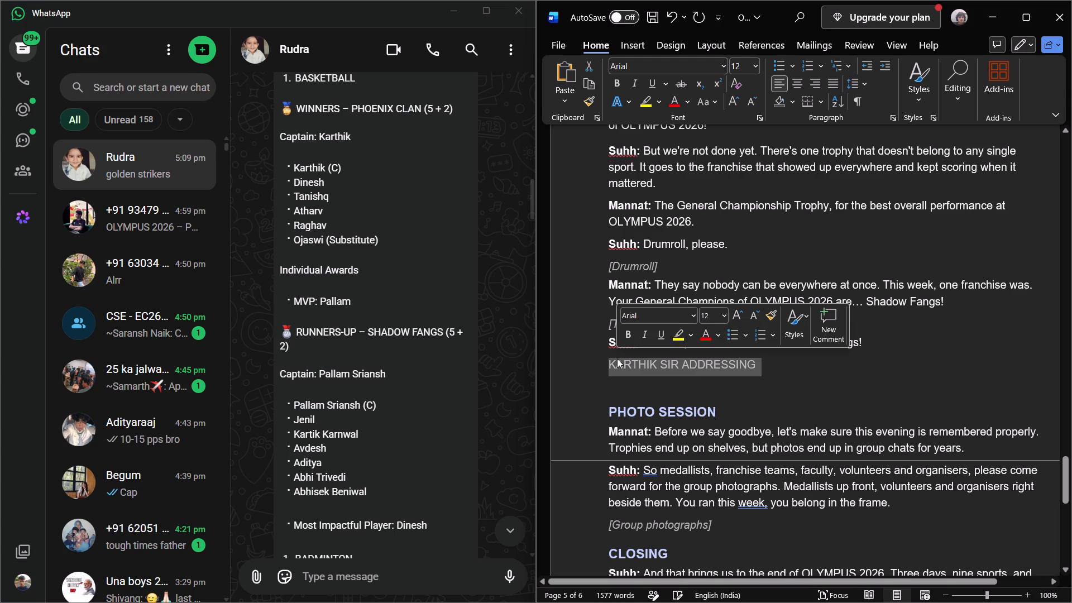
{"action": "key", "text": "ctrl+b"}
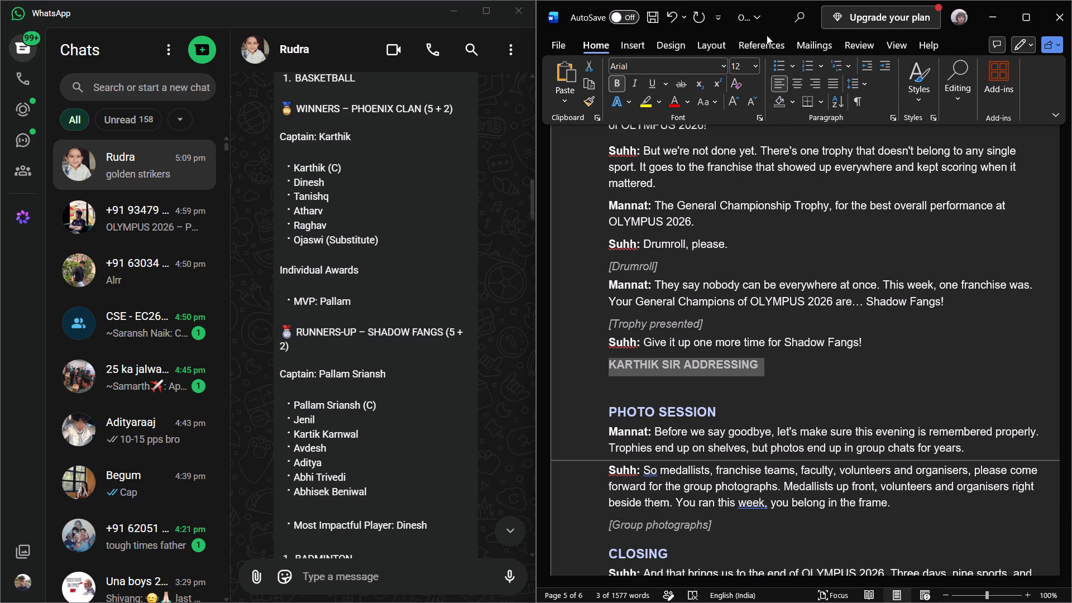
{"action": "left_click", "coordinate": [614, 98]}
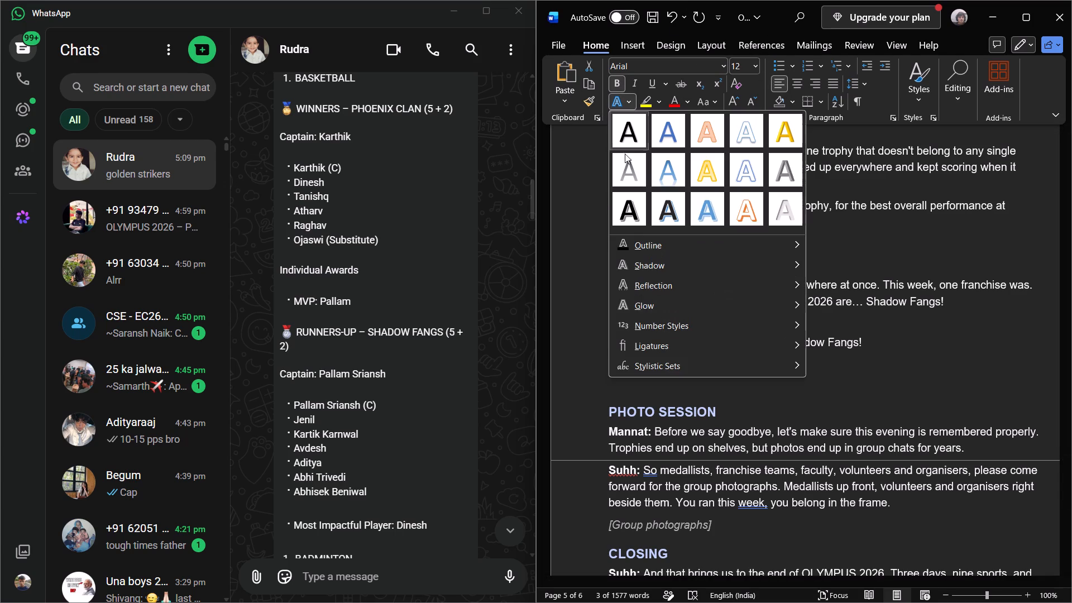
{"action": "left_click", "coordinate": [634, 130]}
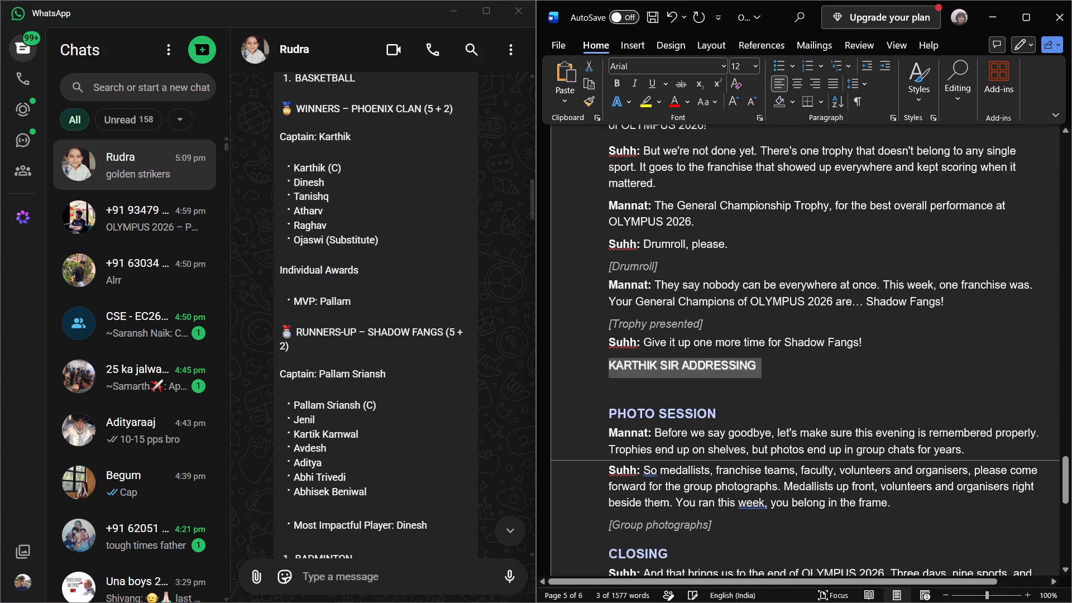
{"action": "left_click", "coordinate": [791, 362]}
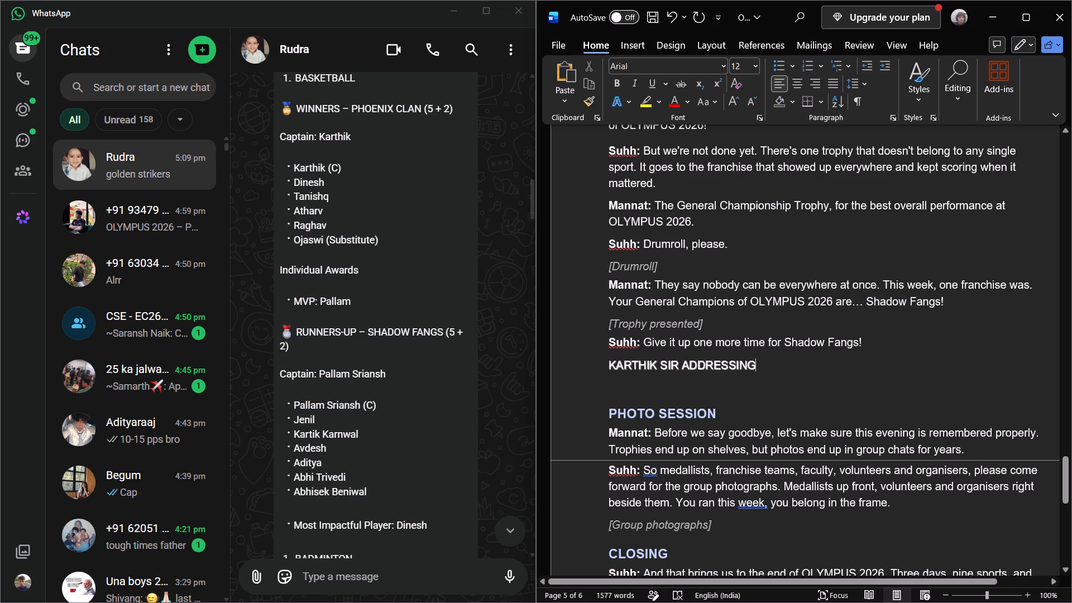
Insert two empty lines between Suhh's "Give it up one more time for Shadow Fangs!" and "KARTHIK SIR ADDRESSING".
{"action": "left_click_drag", "start_coordinate": [595, 355], "coordinate": [619, 355]}
{"action": "left_click", "coordinate": [619, 355]}
{"action": "left_click", "coordinate": [881, 349]}
{"action": "key", "text": "Return"}
{"action": "key", "text": "Return"}
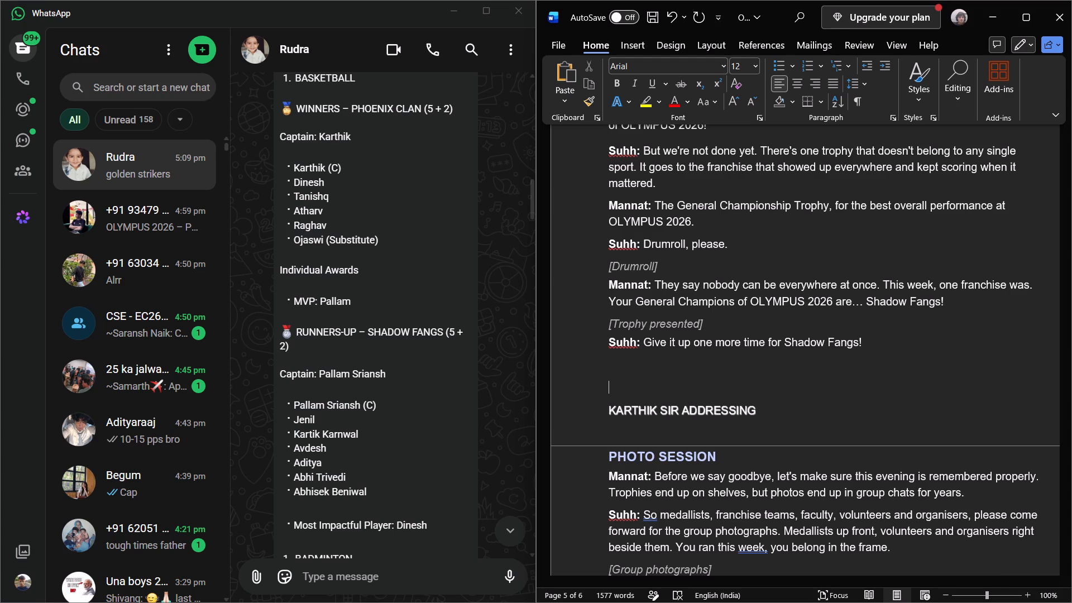
Review the whole script, from the WELCOME section through the General Championship Trophy segment to the closing lines.
{"action": "scroll", "coordinate": [777, 418], "scroll_direction": "up", "scroll_amount": 2}
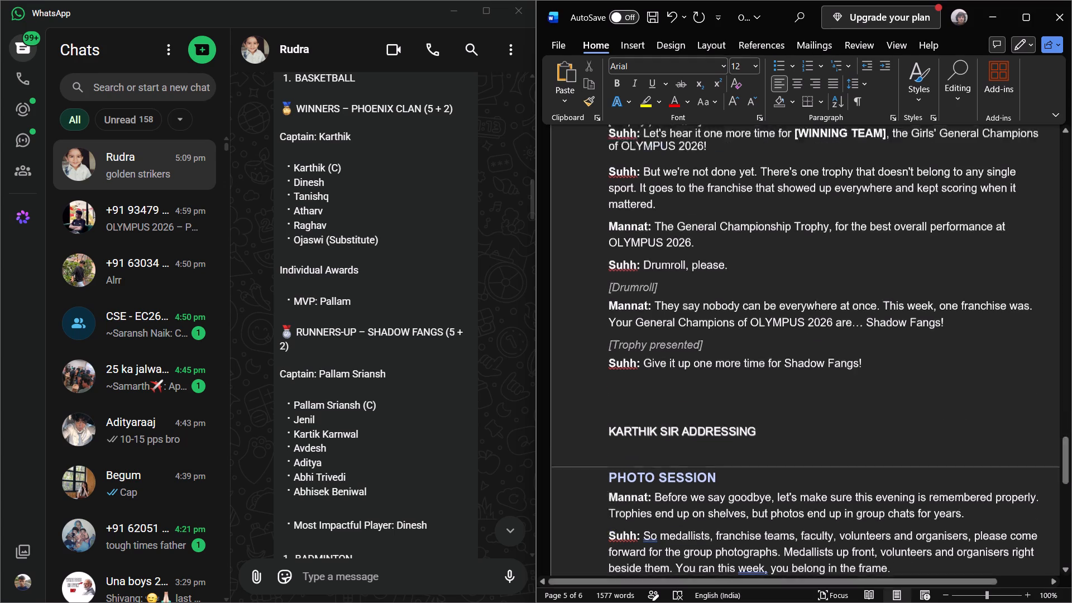
{"action": "scroll", "coordinate": [777, 418], "scroll_direction": "up", "scroll_amount": 1}
{"action": "scroll", "coordinate": [777, 418], "scroll_direction": "down", "scroll_amount": 5}
{"action": "scroll", "coordinate": [777, 418], "scroll_direction": "up", "scroll_amount": 4}
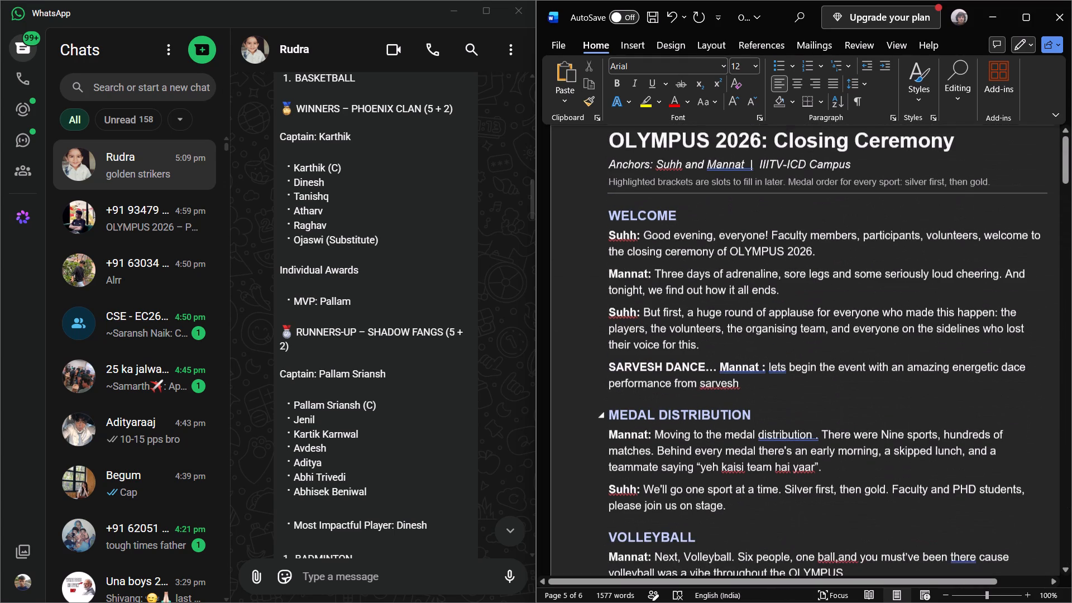
{"action": "scroll", "coordinate": [777, 418], "scroll_direction": "up", "scroll_amount": 1}
{"action": "scroll", "coordinate": [777, 418], "scroll_direction": "down", "scroll_amount": 17}
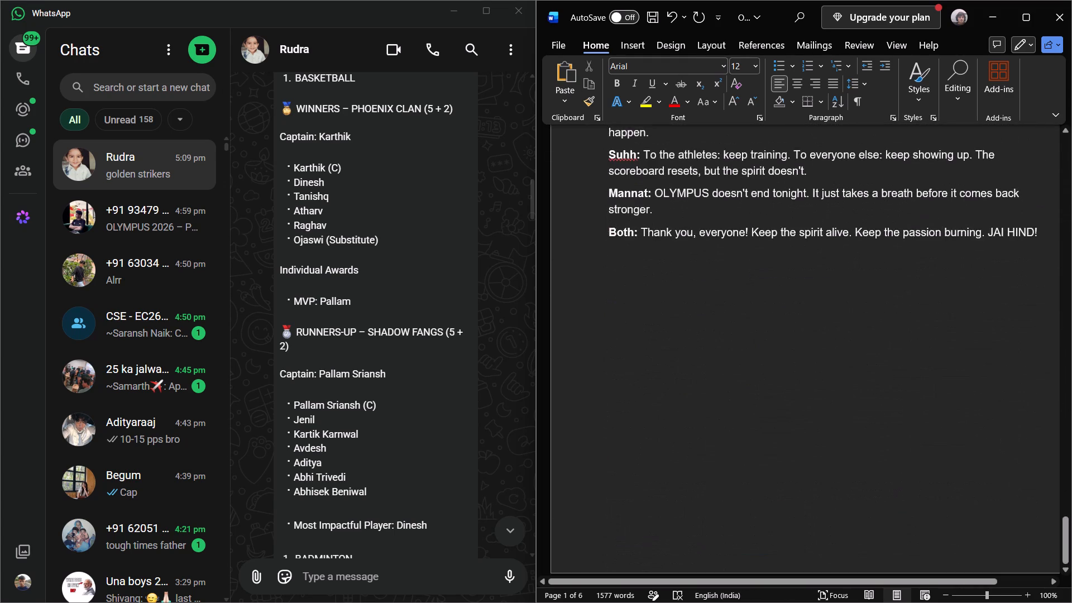
Append the speaker label "(SUHH): " to the end of the "KARTHIK SIR ADDRESSING" line above the PHOTO SESSION section.
{"action": "scroll", "coordinate": [777, 418], "scroll_direction": "up", "scroll_amount": 5}
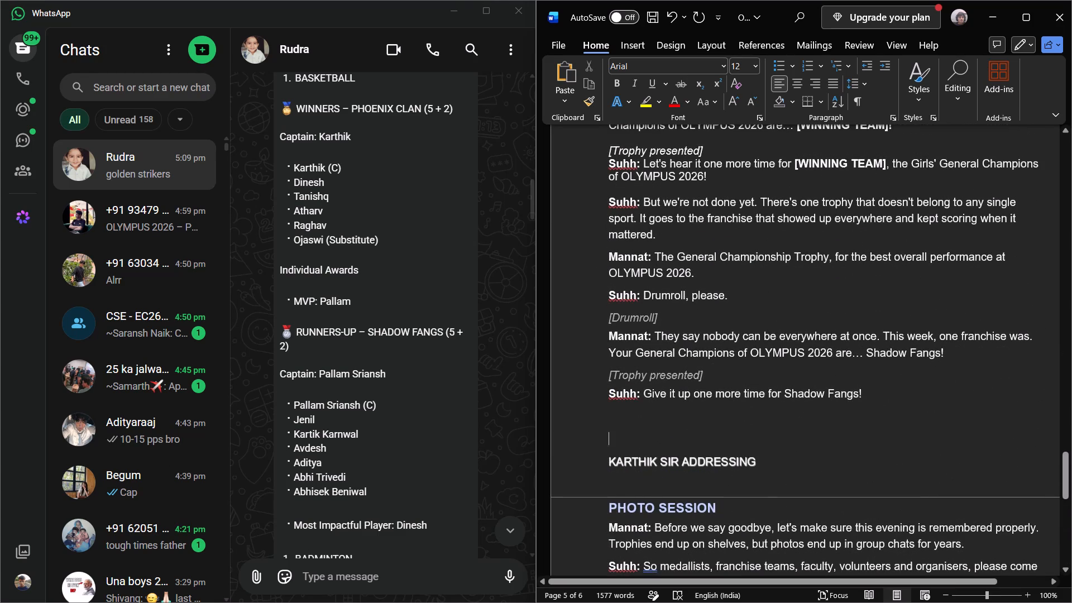
{"action": "scroll", "coordinate": [777, 418], "scroll_direction": "down", "scroll_amount": 1}
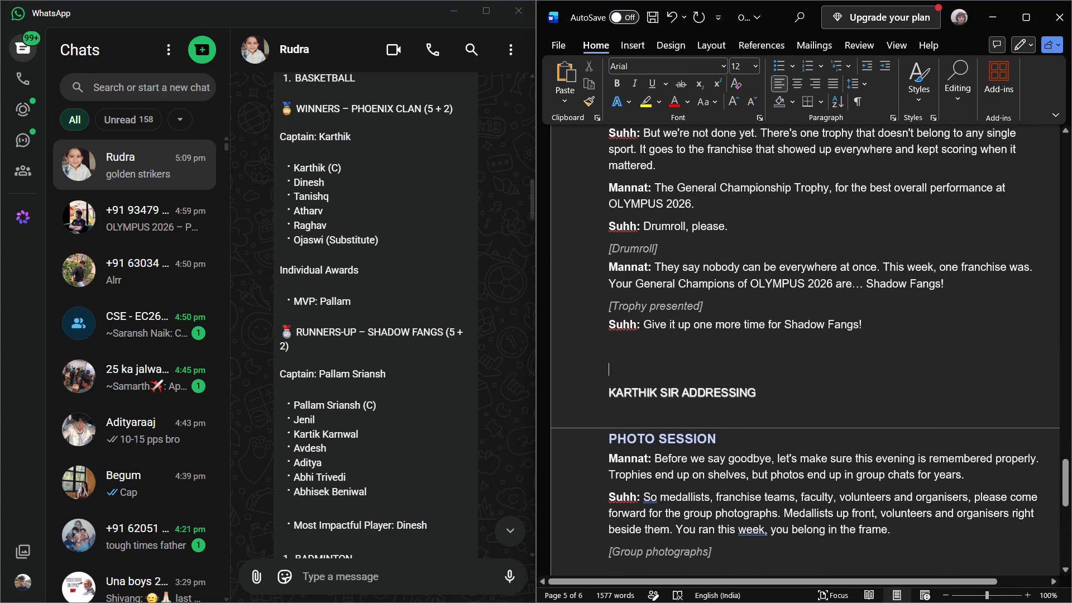
{"action": "left_click", "coordinate": [773, 398]}
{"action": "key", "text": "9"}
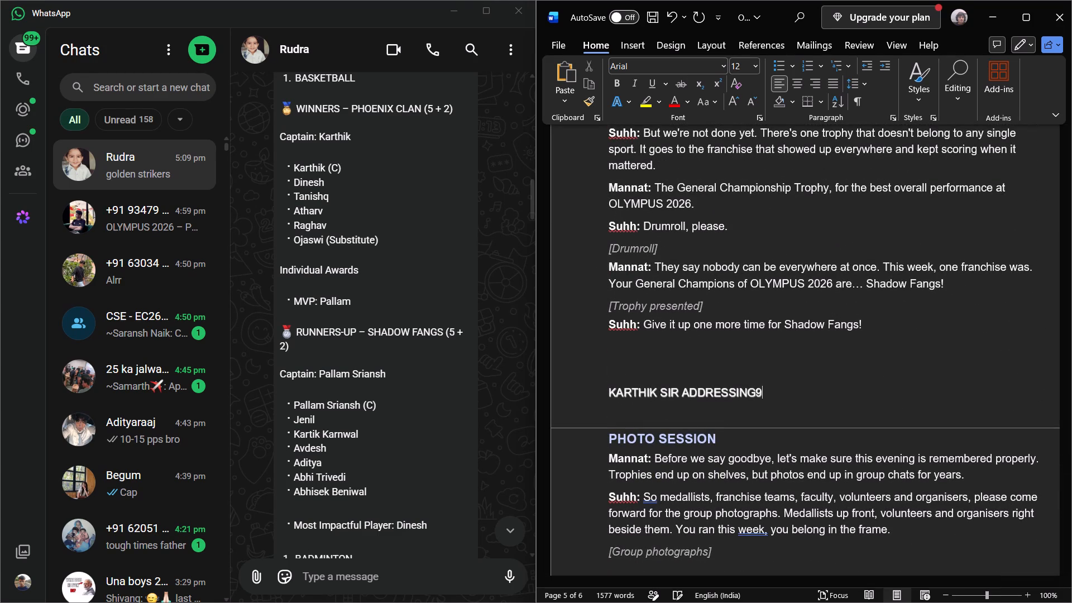
{"action": "key", "text": "BackSpace"}
{"action": "key", "text": "shift+parenleft"}
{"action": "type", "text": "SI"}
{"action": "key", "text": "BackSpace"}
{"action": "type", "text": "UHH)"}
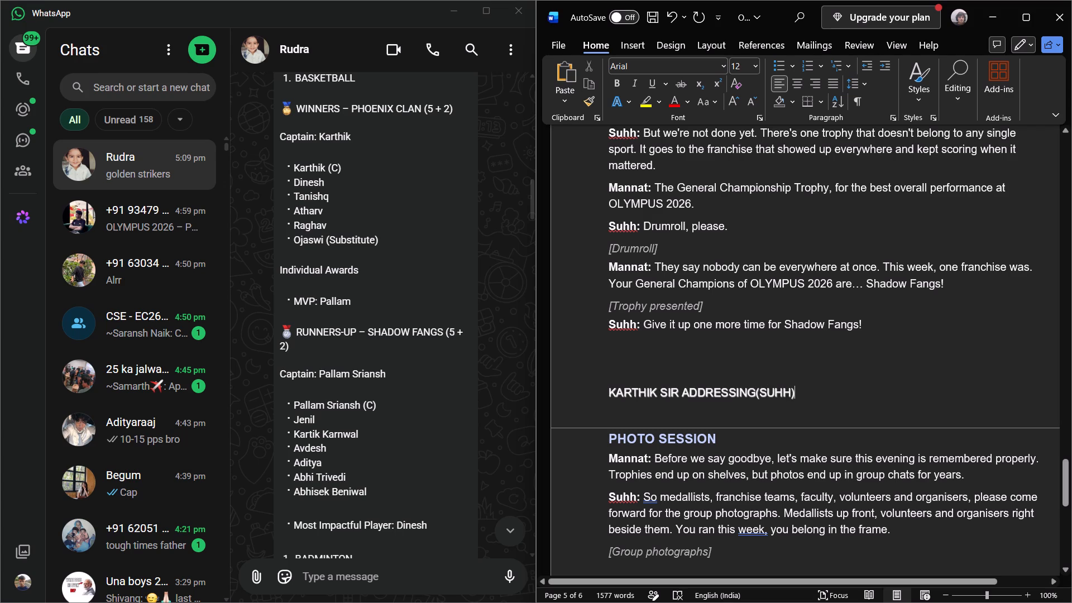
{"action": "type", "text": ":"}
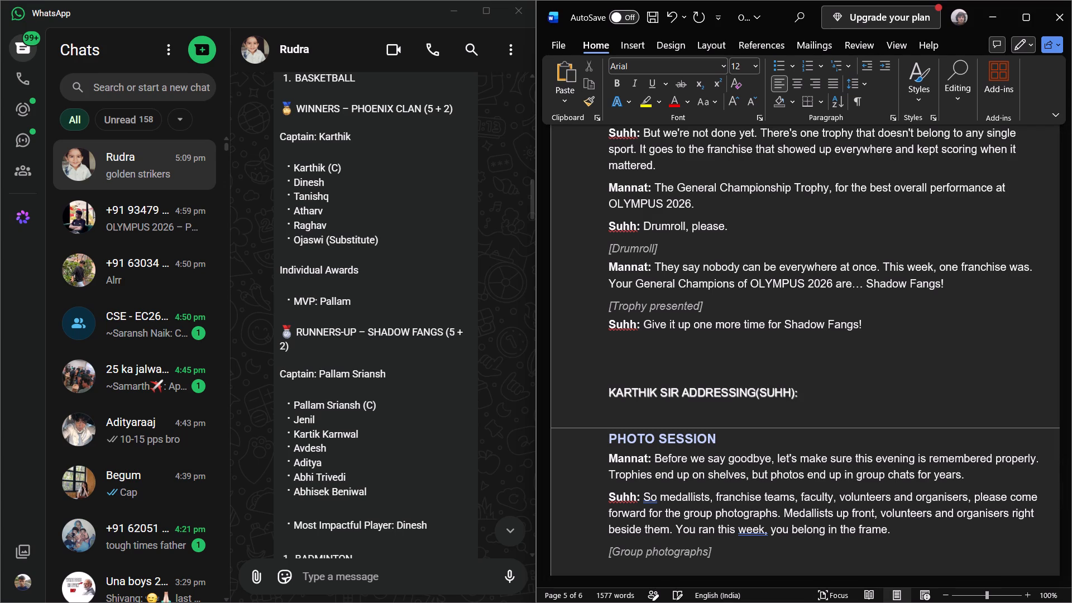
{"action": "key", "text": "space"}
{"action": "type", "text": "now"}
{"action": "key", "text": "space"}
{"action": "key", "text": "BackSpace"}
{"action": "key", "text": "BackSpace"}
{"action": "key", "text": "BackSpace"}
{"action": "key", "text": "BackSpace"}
With the first preset text effect reapplied, continue "KARTHIK SIR ADDRESSING(SUHH): " with "now I would like to call upon Karthik sir to".
{"action": "left_click", "coordinate": [619, 98]}
{"action": "left_click", "coordinate": [632, 143]}
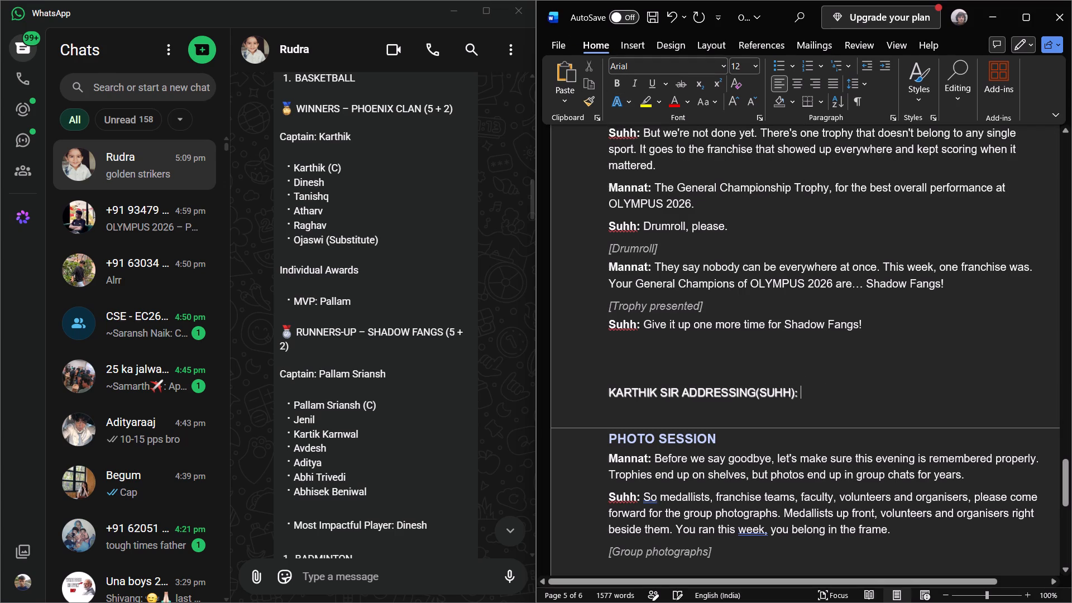
{"action": "type", "text": "no"}
{"action": "type", "text": "w i would like y"}
{"action": "key", "text": "BackSpace"}
{"action": "type", "text": "to call upon"}
{"action": "key", "text": "space"}
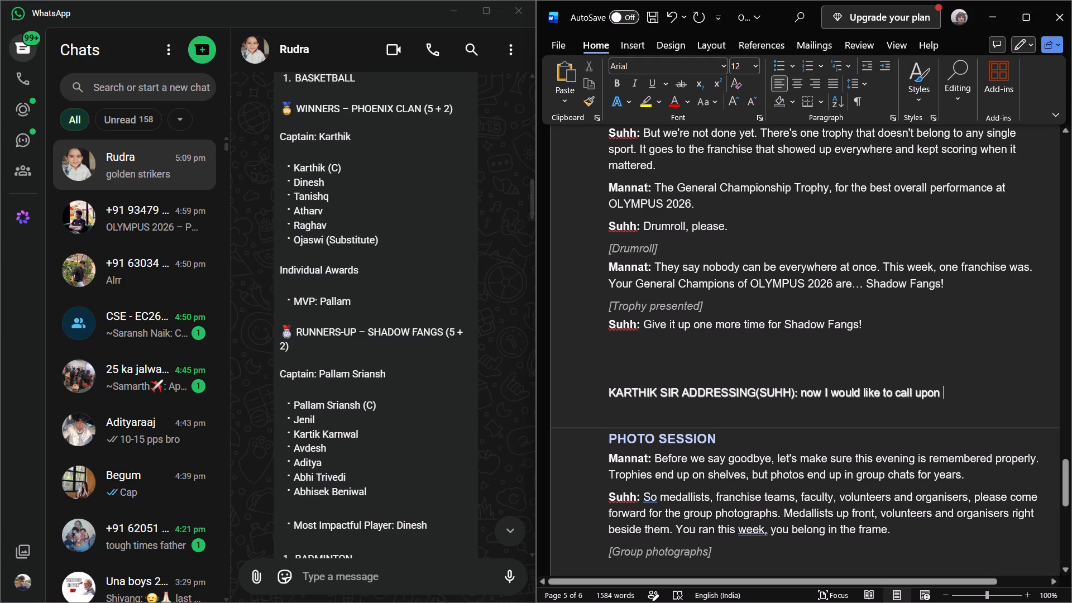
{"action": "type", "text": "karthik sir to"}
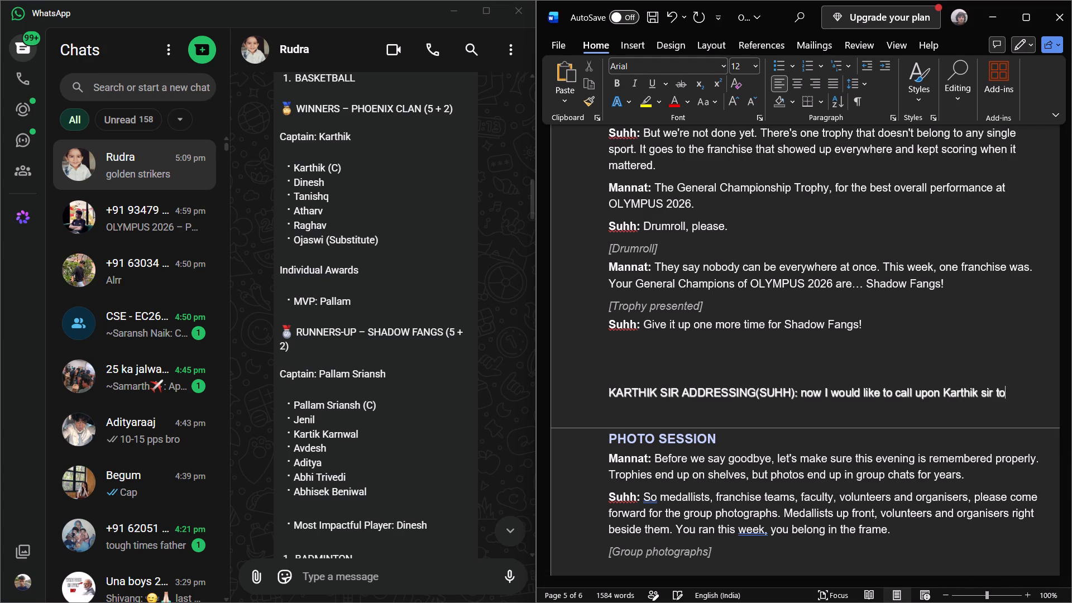
Continue the "KARTHIK SIR ADDRESSING(SUHH):" cue after "call upon Karthik sir to" with "address the event".
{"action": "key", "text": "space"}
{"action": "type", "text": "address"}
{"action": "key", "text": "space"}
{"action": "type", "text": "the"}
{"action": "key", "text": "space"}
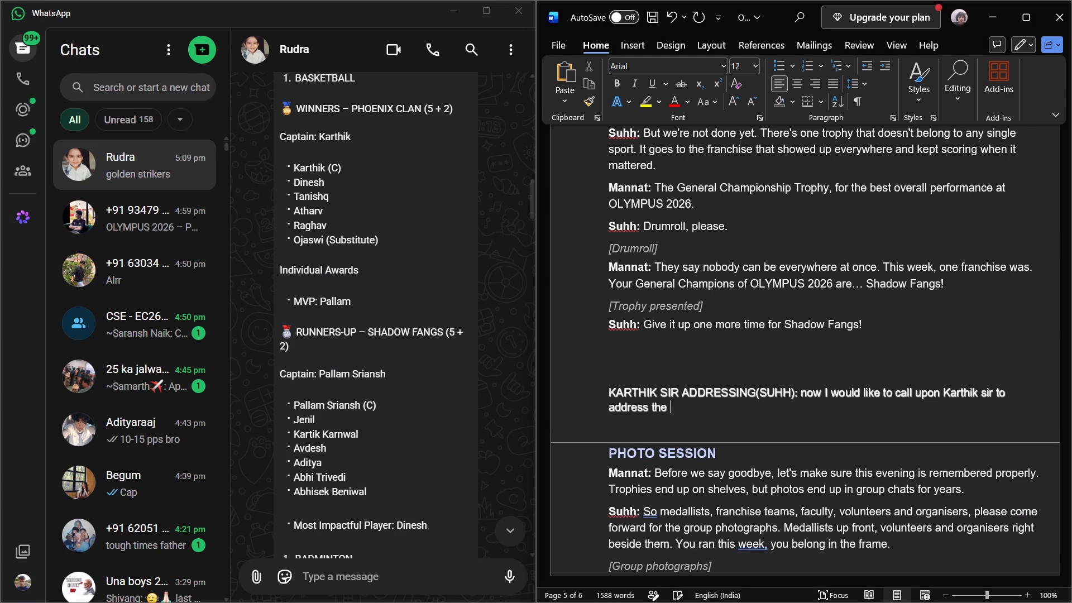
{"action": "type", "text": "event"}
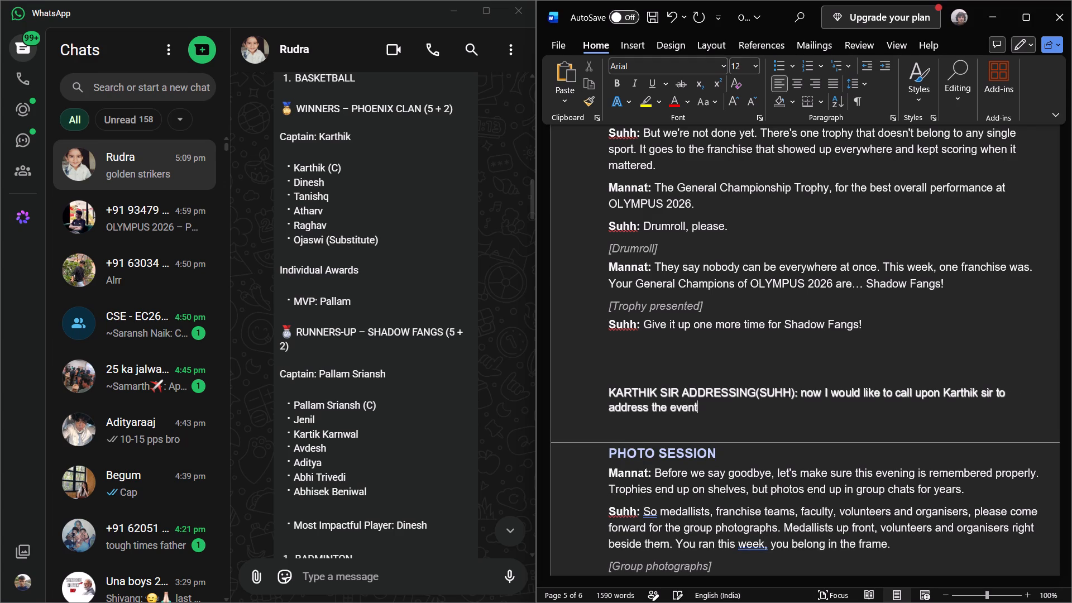
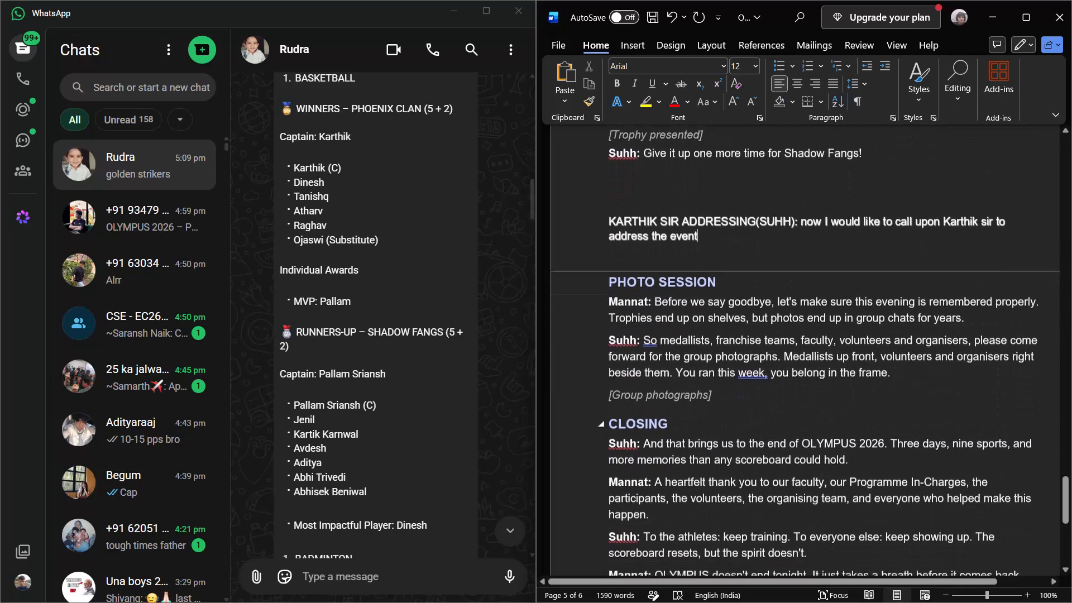
Review the script from the photo session and closing back to the title, and on through the welcome, medal distribution, Volleyball and Basketball segments.
{"action": "scroll", "coordinate": [845, 419], "scroll_direction": "down", "scroll_amount": 2}
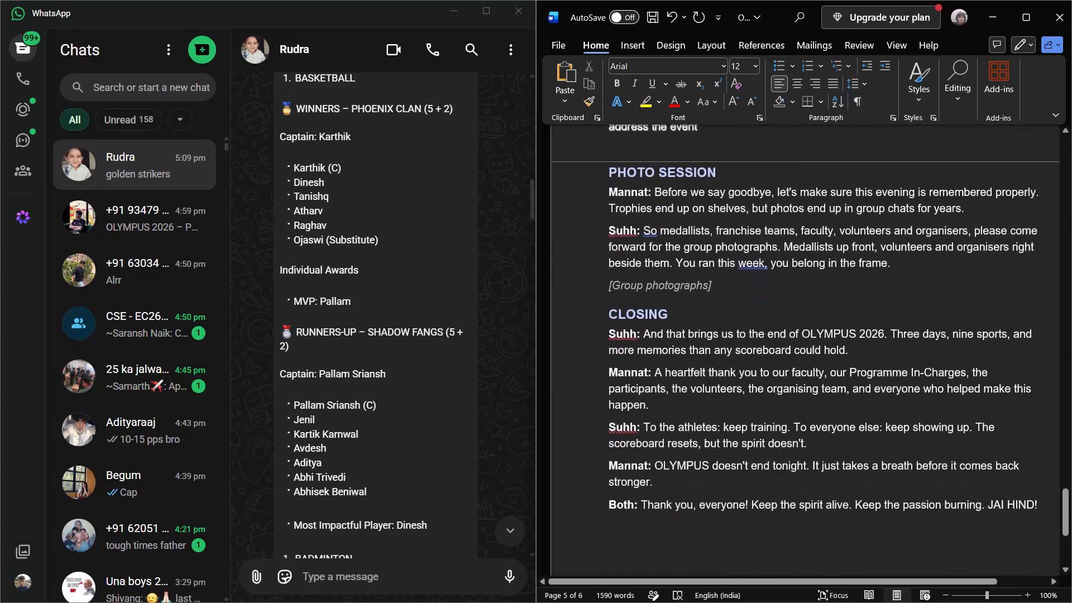
{"action": "scroll", "coordinate": [845, 419], "scroll_direction": "down", "scroll_amount": 1}
{"action": "scroll", "coordinate": [845, 419], "scroll_direction": "up", "scroll_amount": 7}
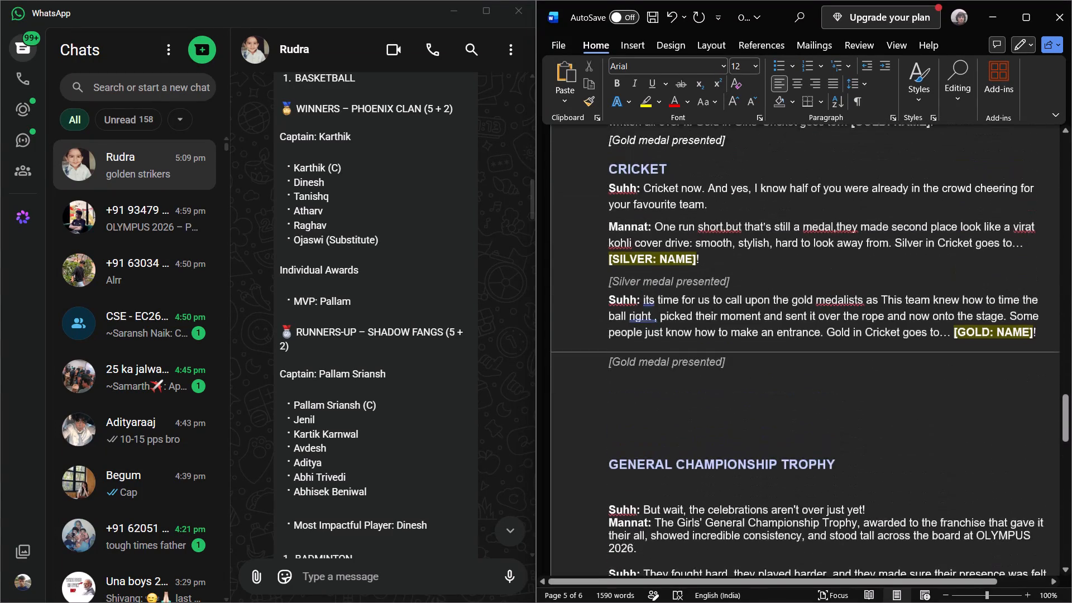
{"action": "scroll", "coordinate": [845, 419], "scroll_direction": "up", "scroll_amount": 4}
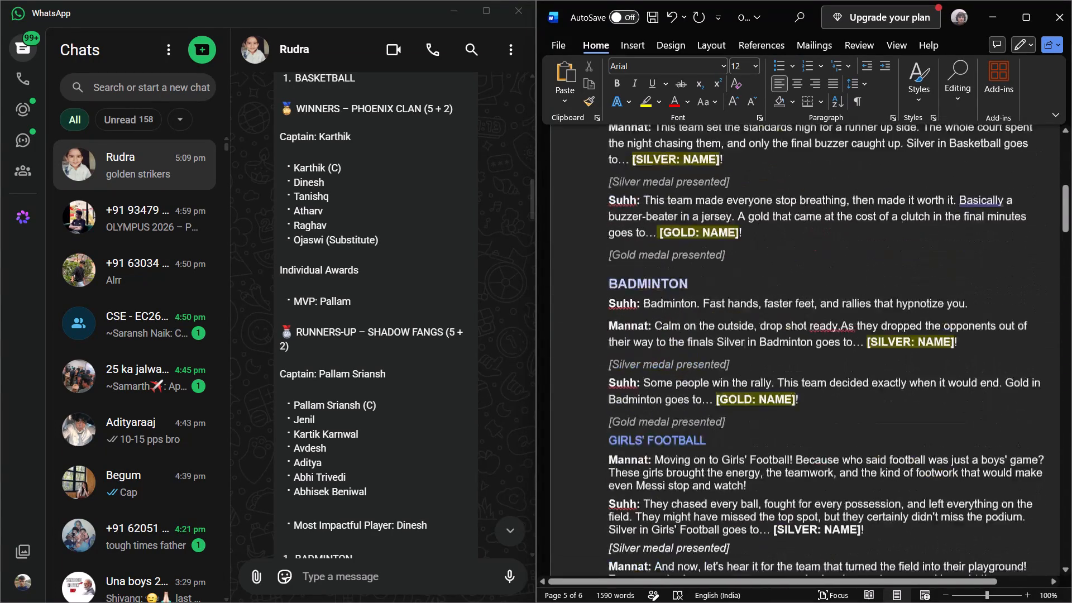
{"action": "scroll", "coordinate": [845, 419], "scroll_direction": "up", "scroll_amount": 4}
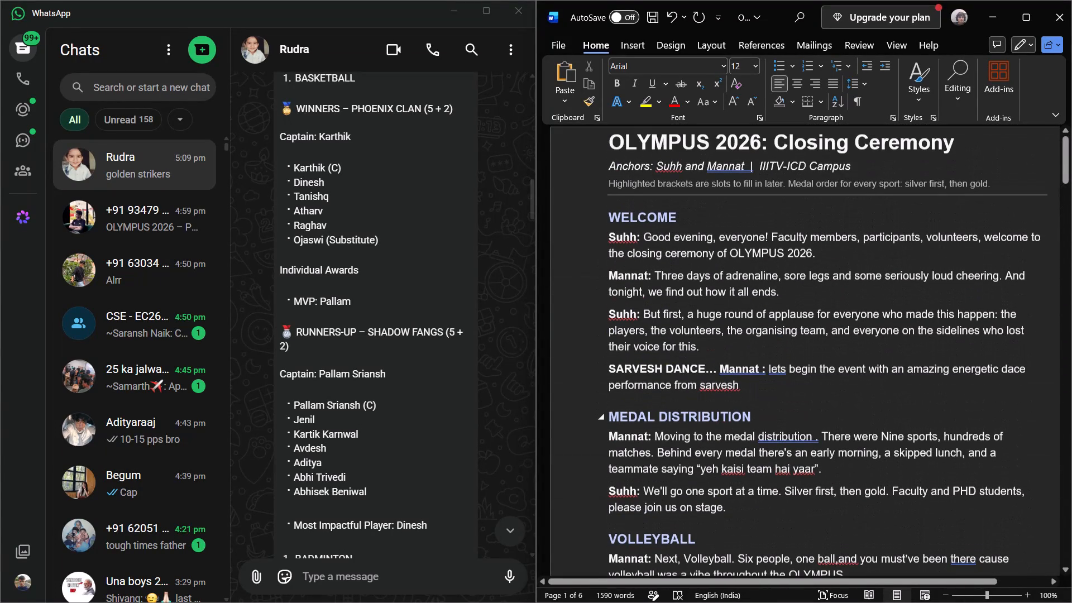
{"action": "scroll", "coordinate": [845, 419], "scroll_direction": "down", "scroll_amount": 2}
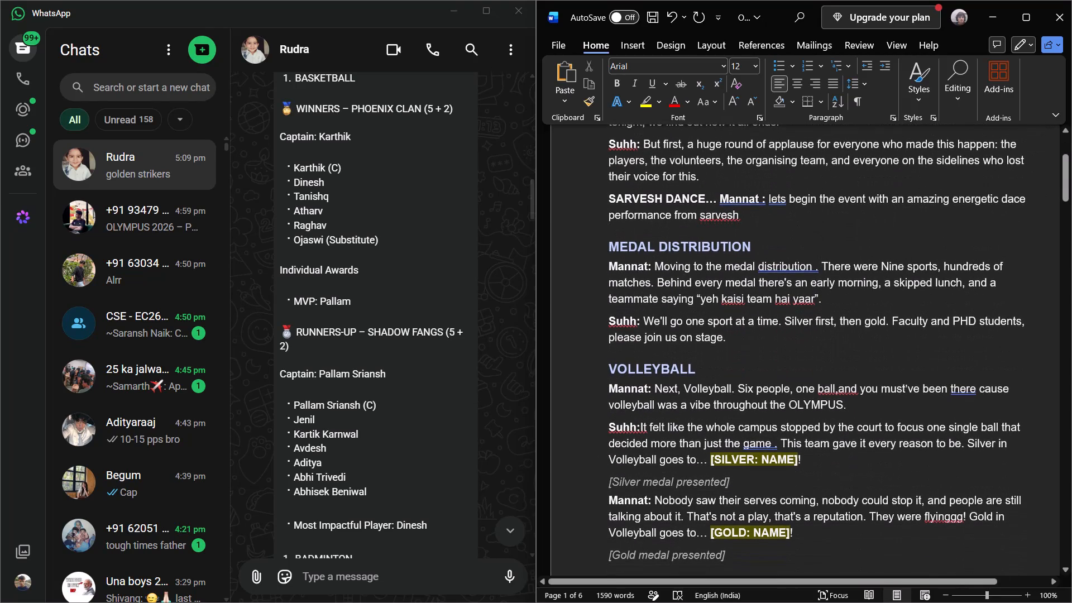
{"action": "scroll", "coordinate": [845, 419], "scroll_direction": "down", "scroll_amount": 1}
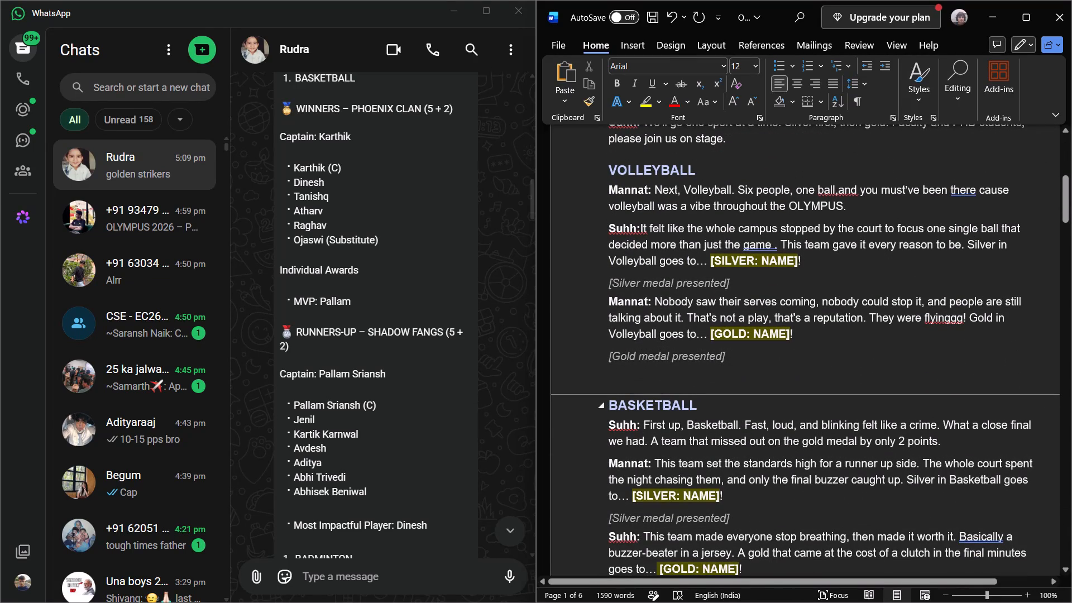
In the Volleyball section, add "impactful" after the [SILVER: NAME]! placeholder and "mvp" after the [GOLD: NAME]! placeholder.
{"action": "left_click", "coordinate": [856, 269]}
{"action": "key", "text": "space"}
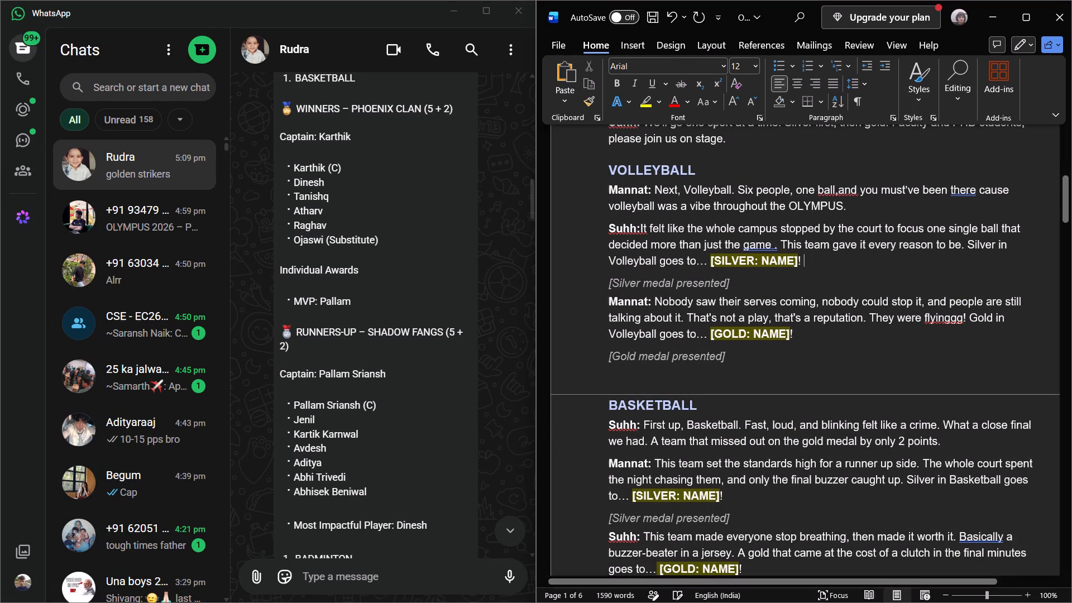
{"action": "type", "text": "impactful"}
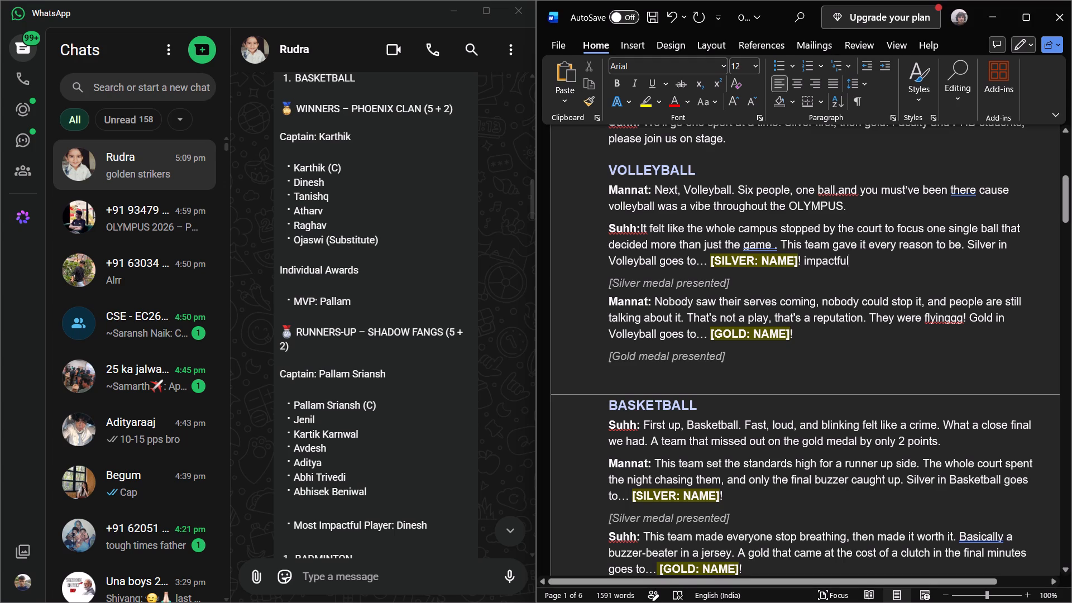
{"action": "left_click", "coordinate": [810, 339]}
{"action": "key", "text": "space"}
{"action": "type", "text": "mvp"}
In the Basketball section, add "impactful" after the [SILVER: NAME]! placeholder and "mvp" after the [GOLD: NAME]! placeholder.
{"action": "scroll", "coordinate": [819, 346], "scroll_direction": "down", "scroll_amount": 1}
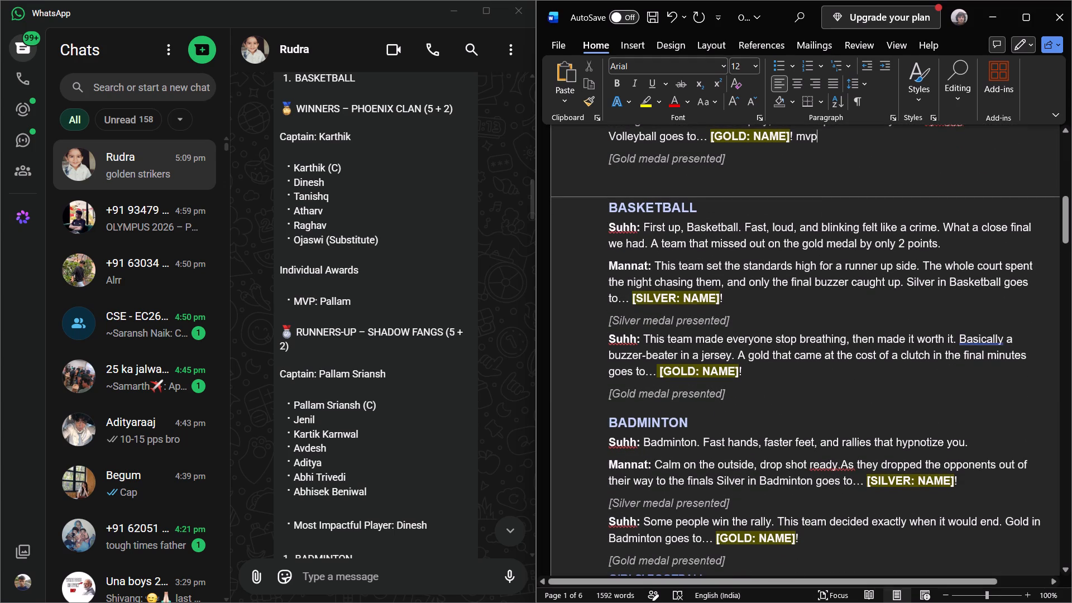
{"action": "left_click", "coordinate": [767, 295]}
{"action": "key", "text": "space"}
{"action": "type", "text": "impactful"}
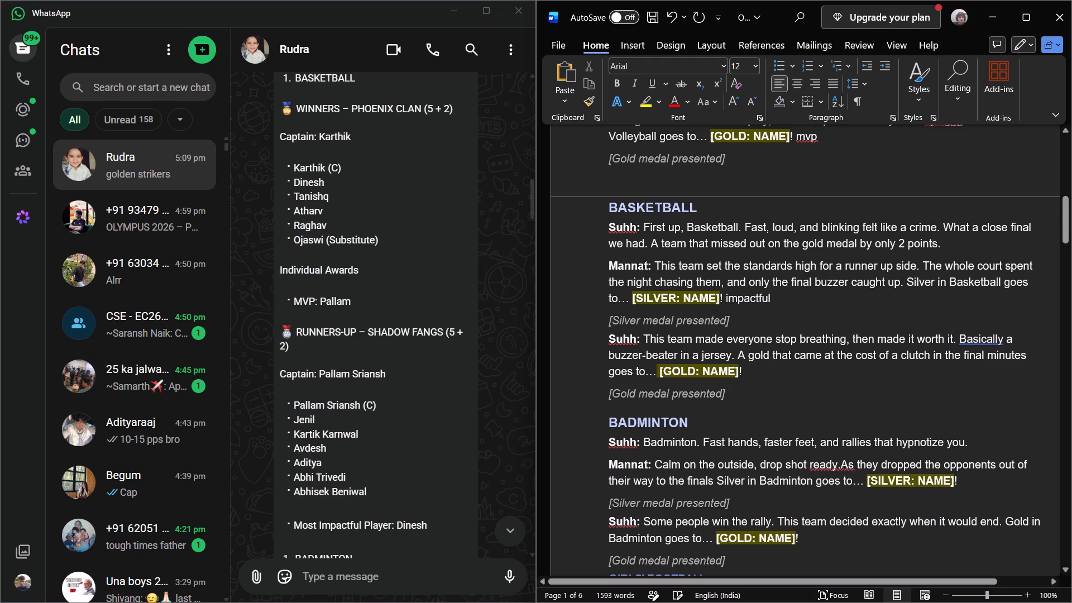
{"action": "left_click", "coordinate": [789, 375]}
{"action": "key", "text": "space"}
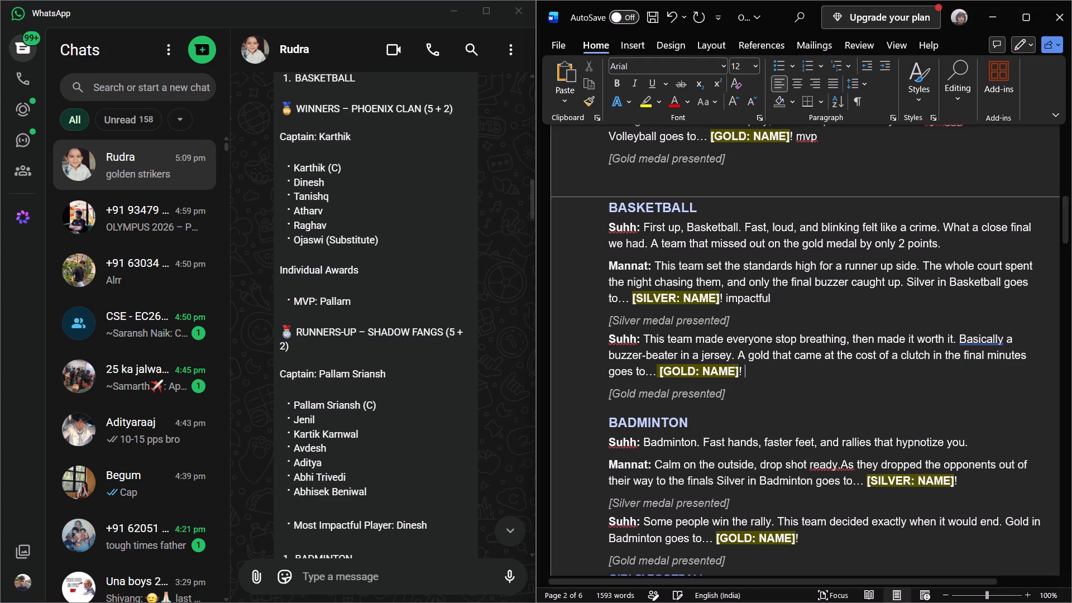
{"action": "type", "text": "mvp"}
Add a space after the [SILVER: NAME]! placeholder in the Badminton section.
{"action": "scroll", "coordinate": [789, 375], "scroll_direction": "down", "scroll_amount": 1}
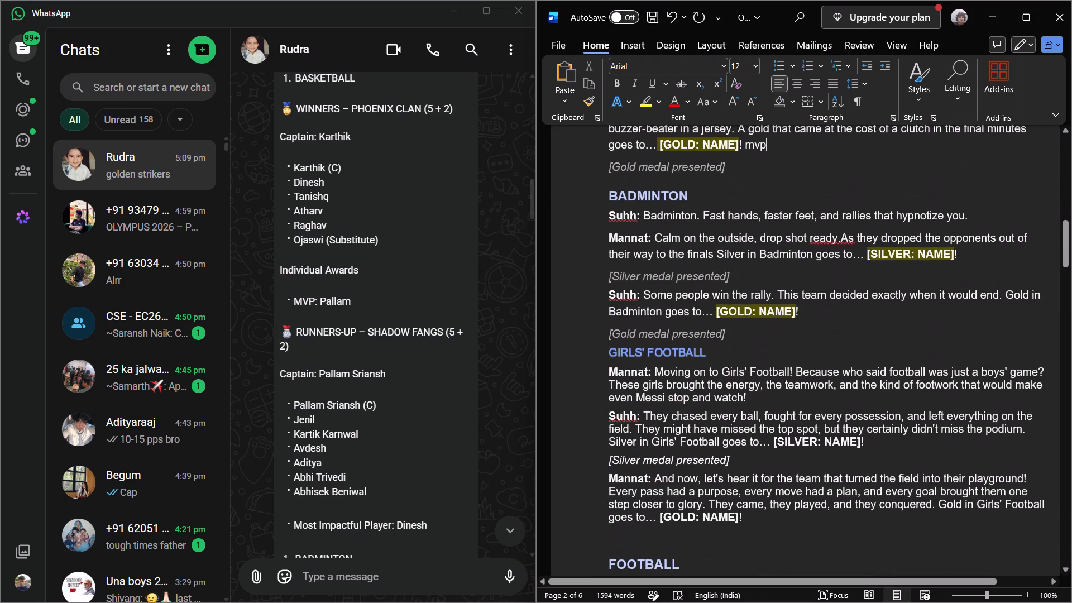
{"action": "left_click", "coordinate": [983, 248]}
{"action": "key", "text": "space"}
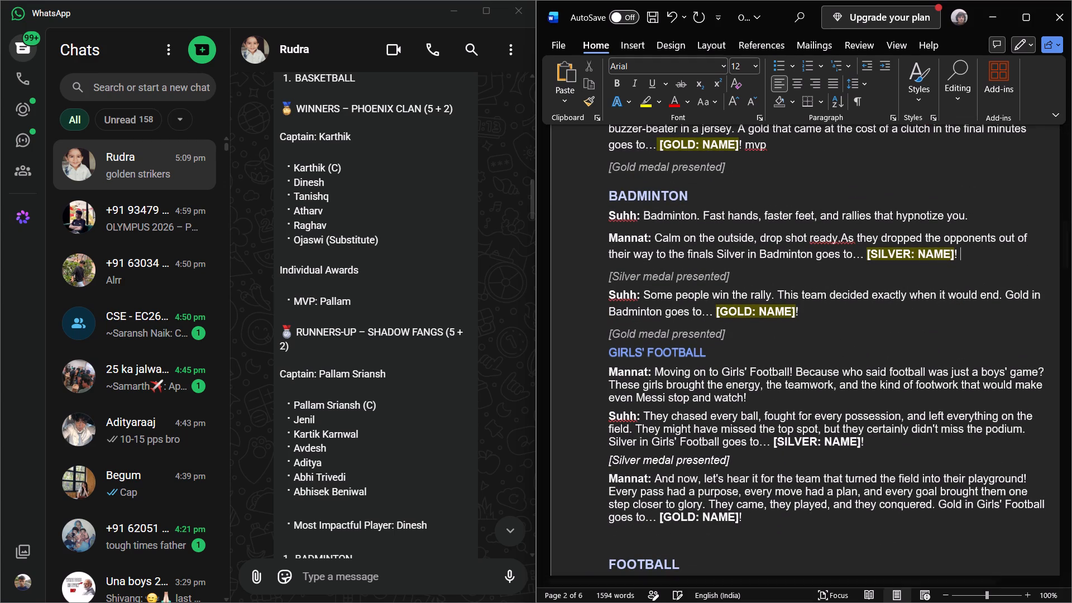
In the Badminton section, add "impactful" after the [SILVER: NAME]! placeholder and "mvp" after the [GOLD: NAME]! placeholder.
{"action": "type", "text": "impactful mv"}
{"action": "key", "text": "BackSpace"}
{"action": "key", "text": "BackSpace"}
{"action": "left_click", "coordinate": [905, 306]}
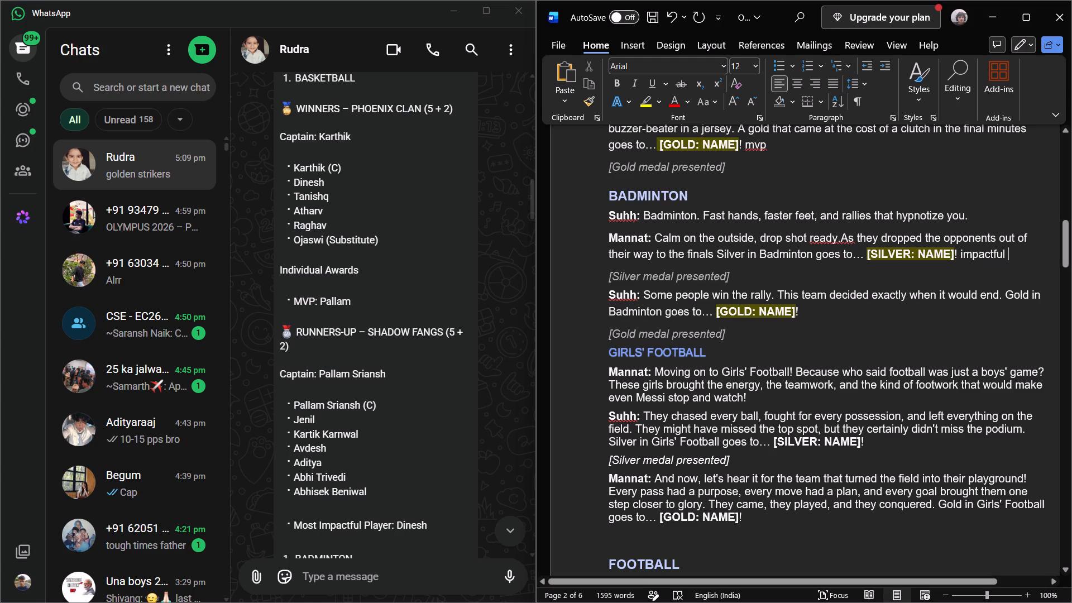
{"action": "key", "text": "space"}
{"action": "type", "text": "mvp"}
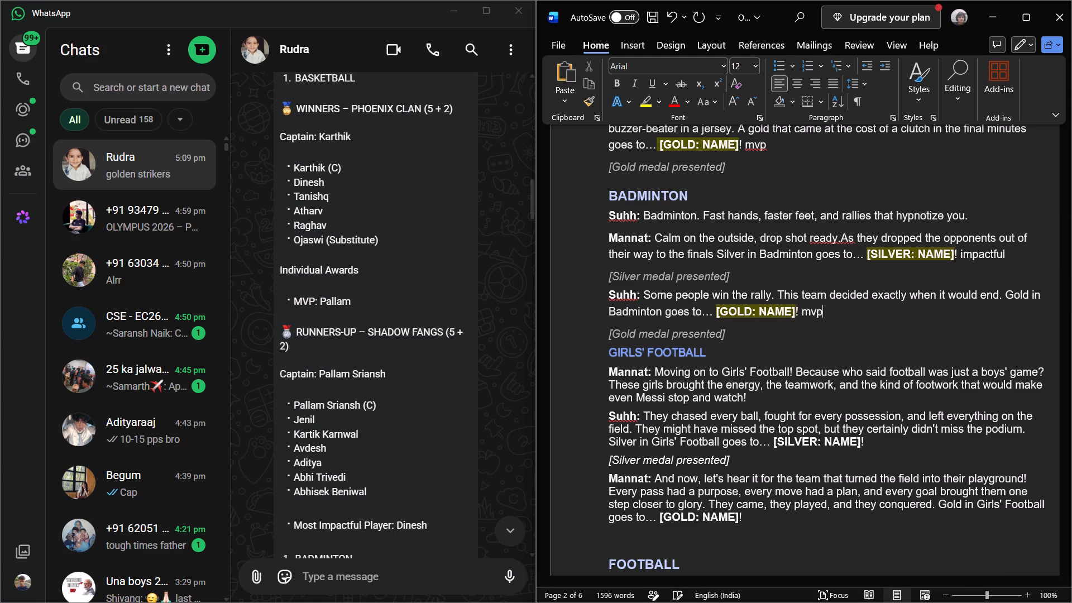
Look through the WhatsApp prize distribution list from Badminton to the closing awards, checking the Girls' Football and Girls' Cricket individual awards.
{"action": "scroll", "coordinate": [905, 306], "scroll_direction": "down", "scroll_amount": 1}
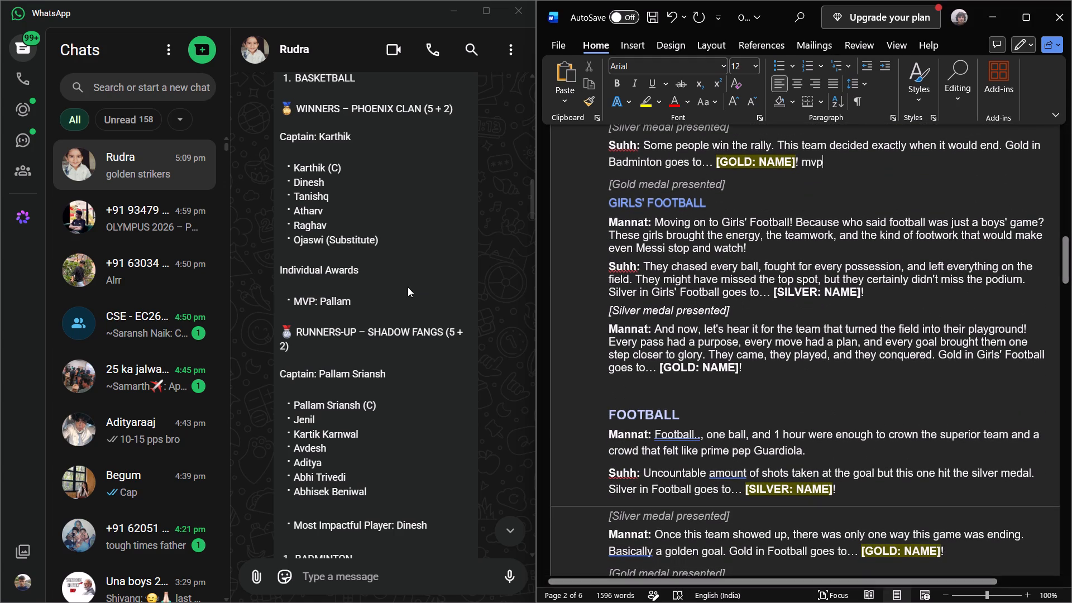
{"action": "scroll", "coordinate": [410, 283], "scroll_direction": "down", "scroll_amount": 3}
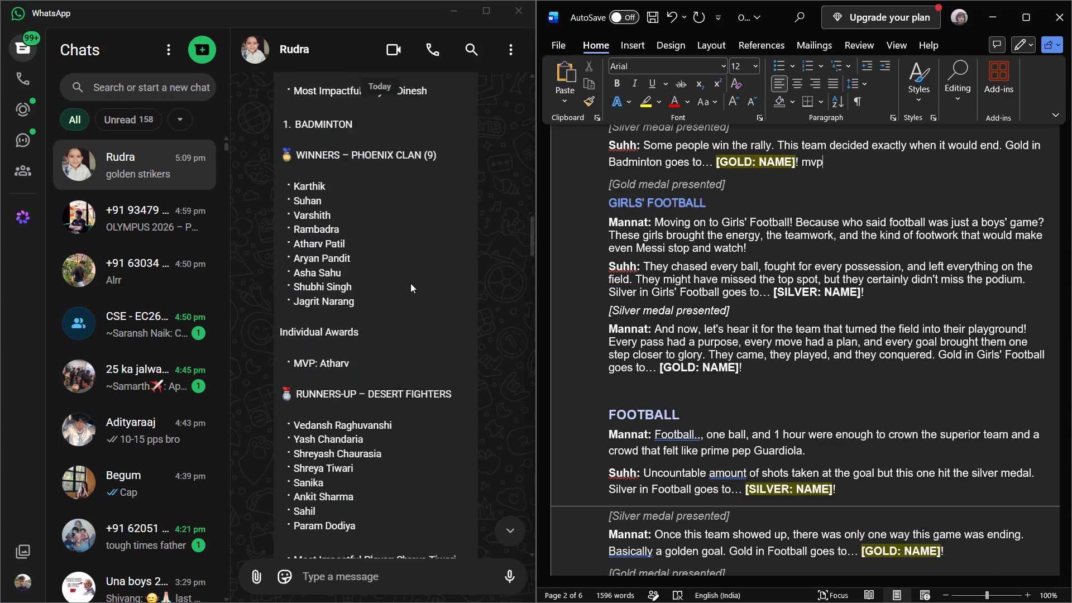
{"action": "scroll", "coordinate": [410, 283], "scroll_direction": "down", "scroll_amount": 3}
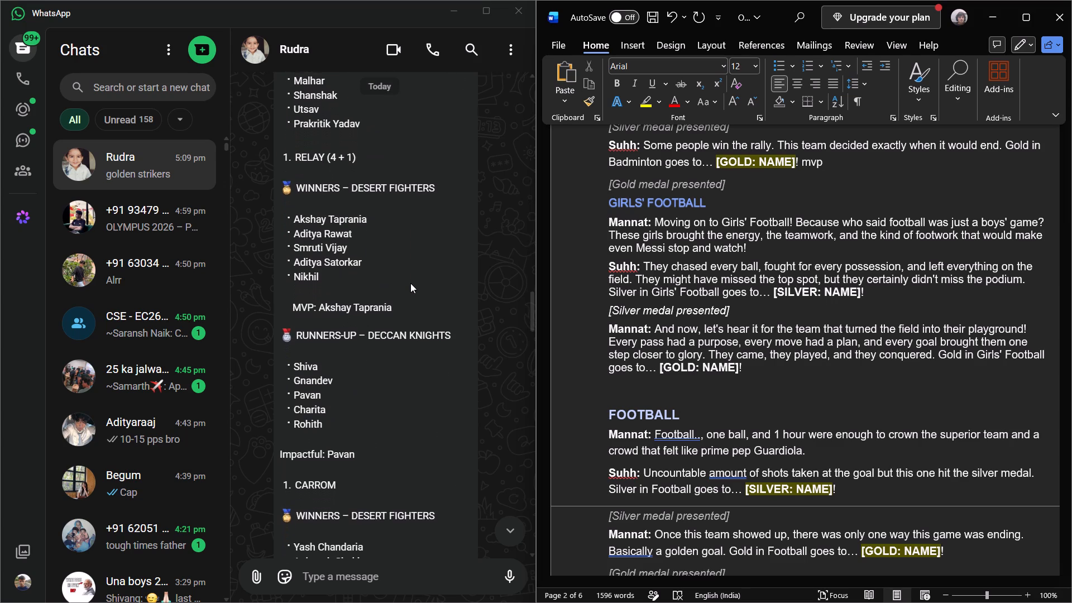
{"action": "scroll", "coordinate": [410, 283], "scroll_direction": "down", "scroll_amount": 4}
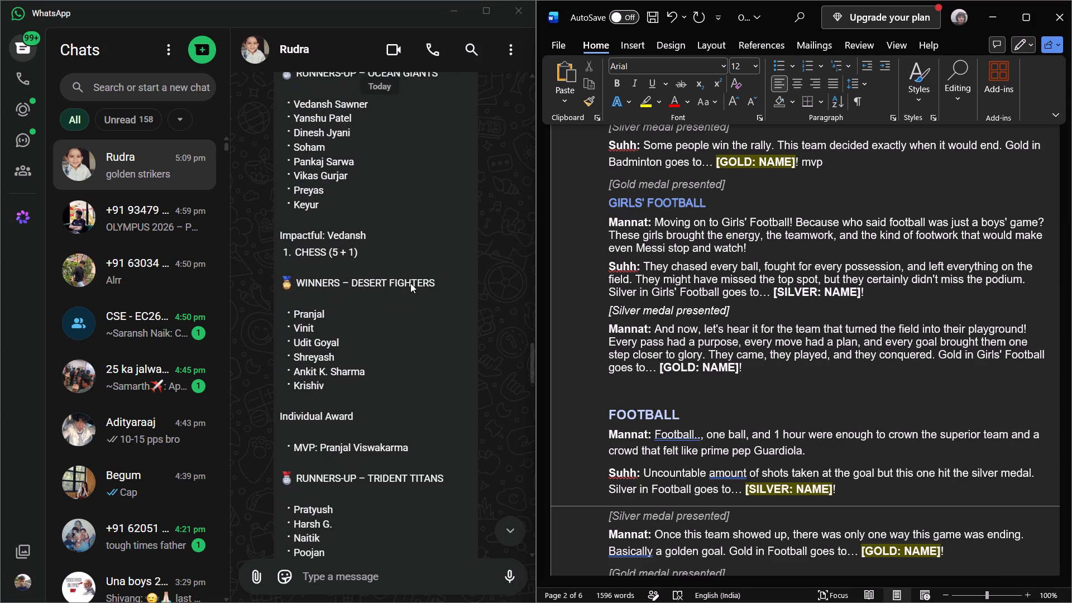
{"action": "scroll", "coordinate": [410, 283], "scroll_direction": "down", "scroll_amount": 6}
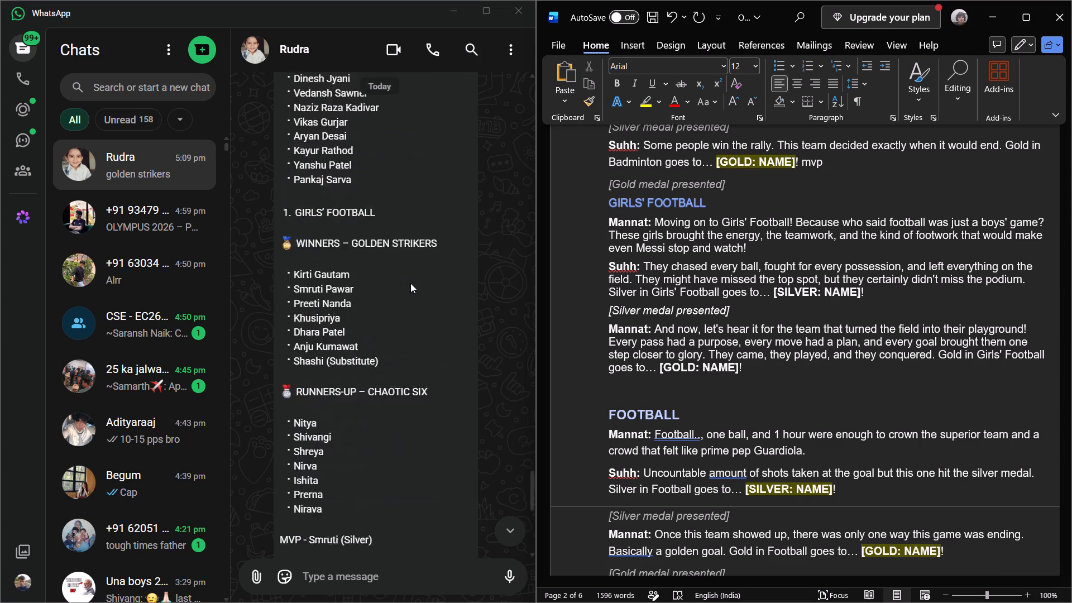
{"action": "scroll", "coordinate": [410, 283], "scroll_direction": "down", "scroll_amount": 1}
{"action": "scroll", "coordinate": [410, 283], "scroll_direction": "up", "scroll_amount": 1}
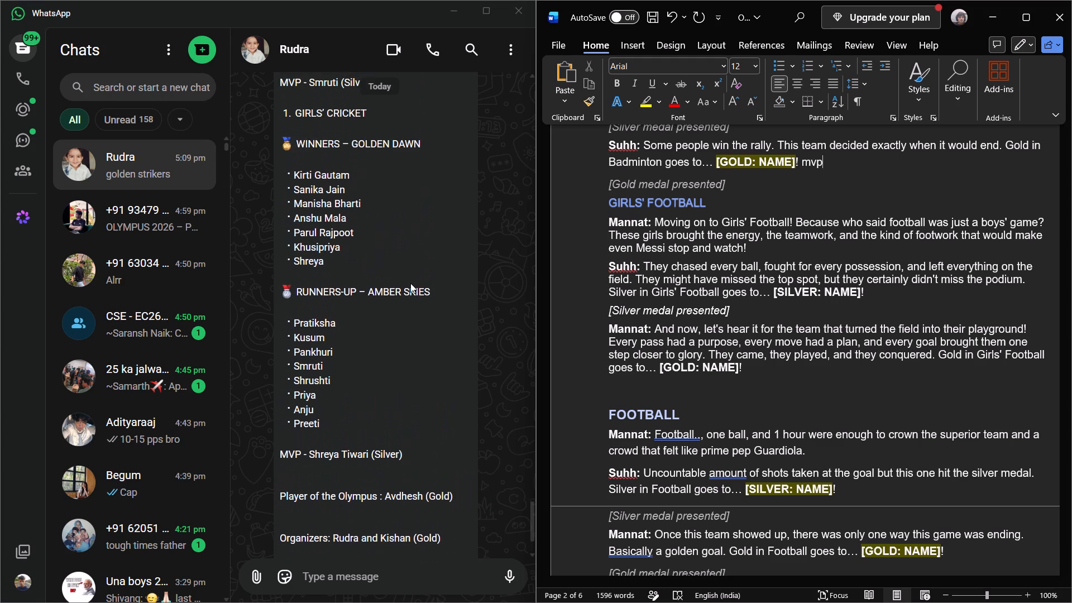
{"action": "scroll", "coordinate": [410, 283], "scroll_direction": "up", "scroll_amount": 1}
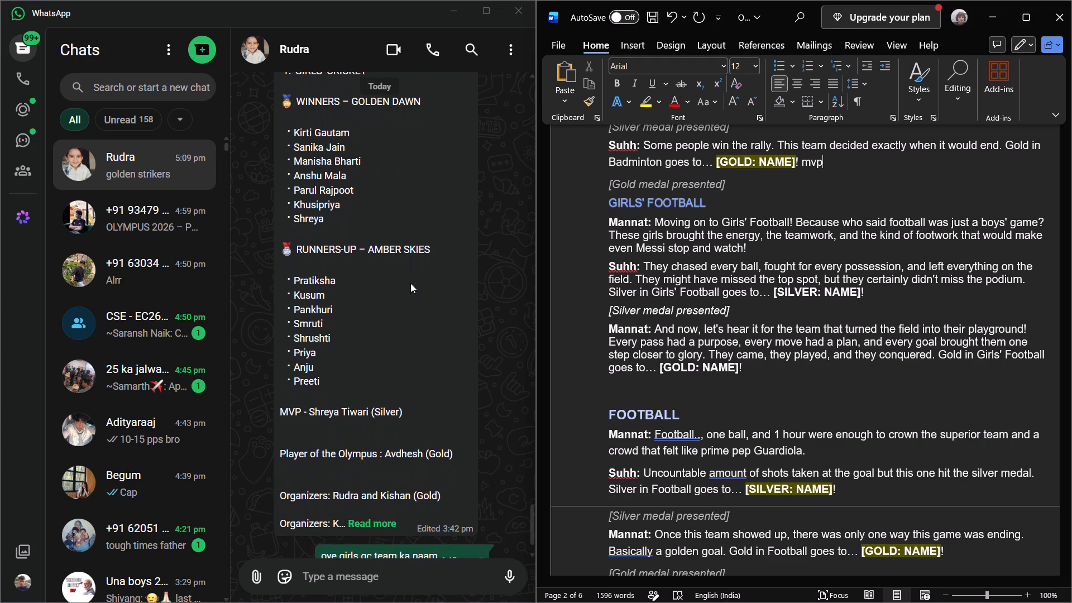
{"action": "scroll", "coordinate": [410, 283], "scroll_direction": "up", "scroll_amount": 2}
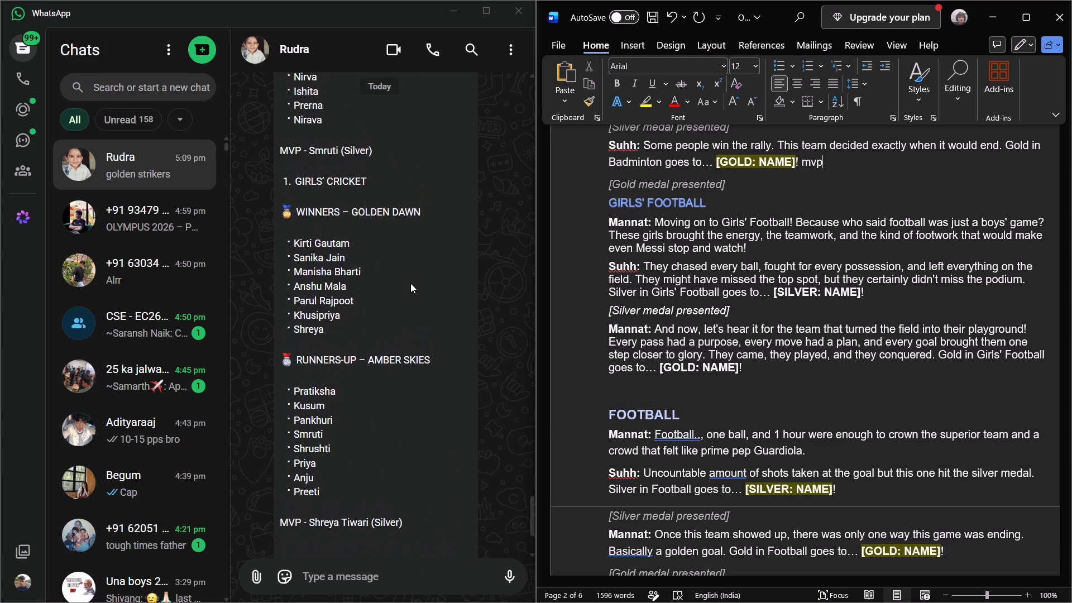
{"action": "scroll", "coordinate": [410, 283], "scroll_direction": "up", "scroll_amount": 3}
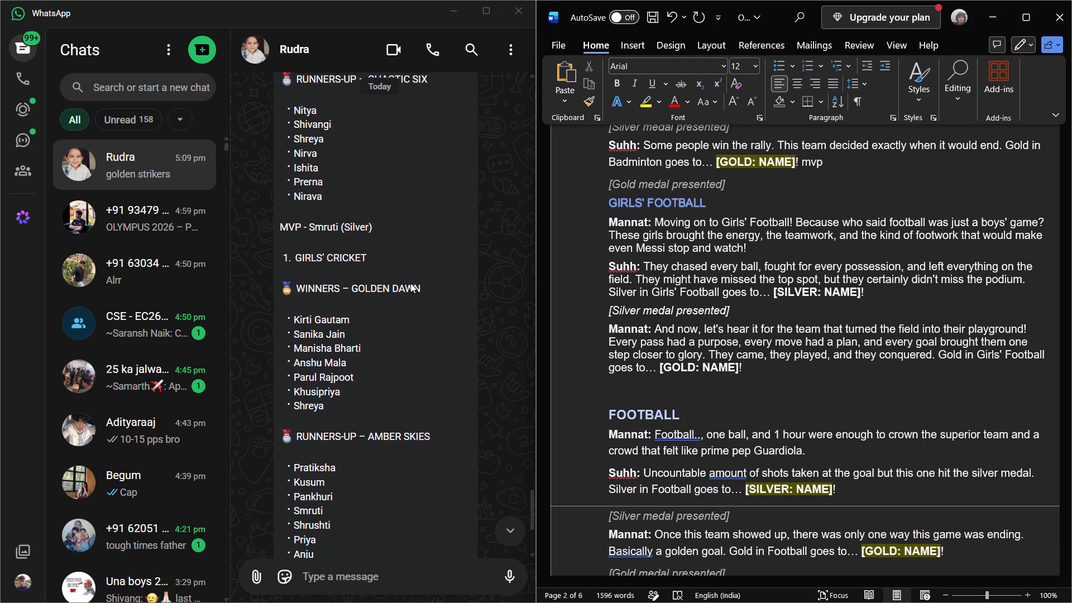
{"action": "scroll", "coordinate": [410, 283], "scroll_direction": "up", "scroll_amount": 1}
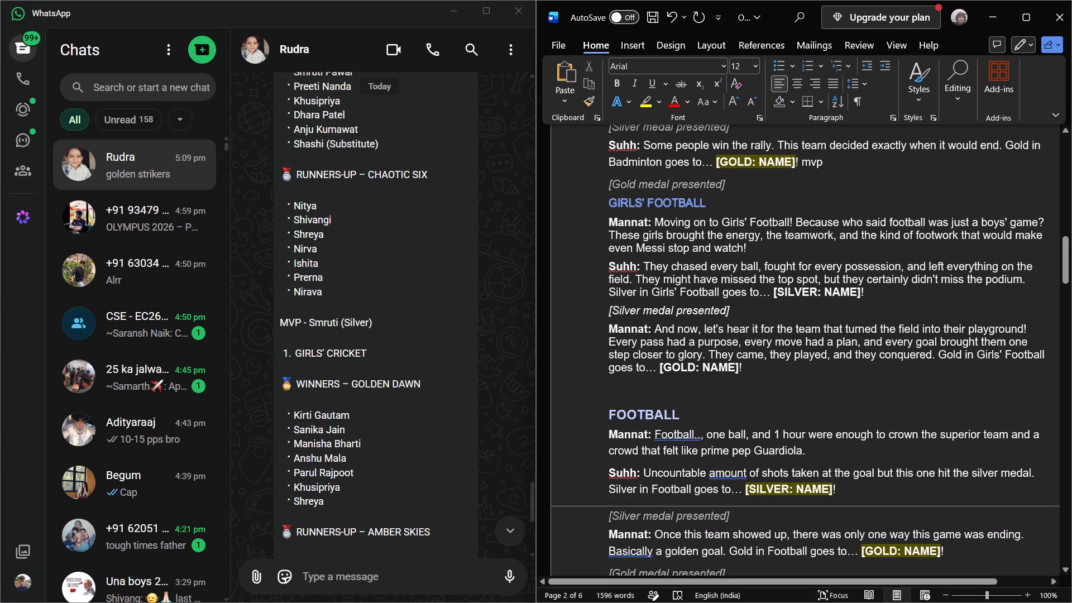
In the Girls' Football section, add "impactful" after the [SILVER: NAME]! placeholder and "mvp" after the [GOLD: NAME]! placeholder.
{"action": "left_click", "coordinate": [924, 291]}
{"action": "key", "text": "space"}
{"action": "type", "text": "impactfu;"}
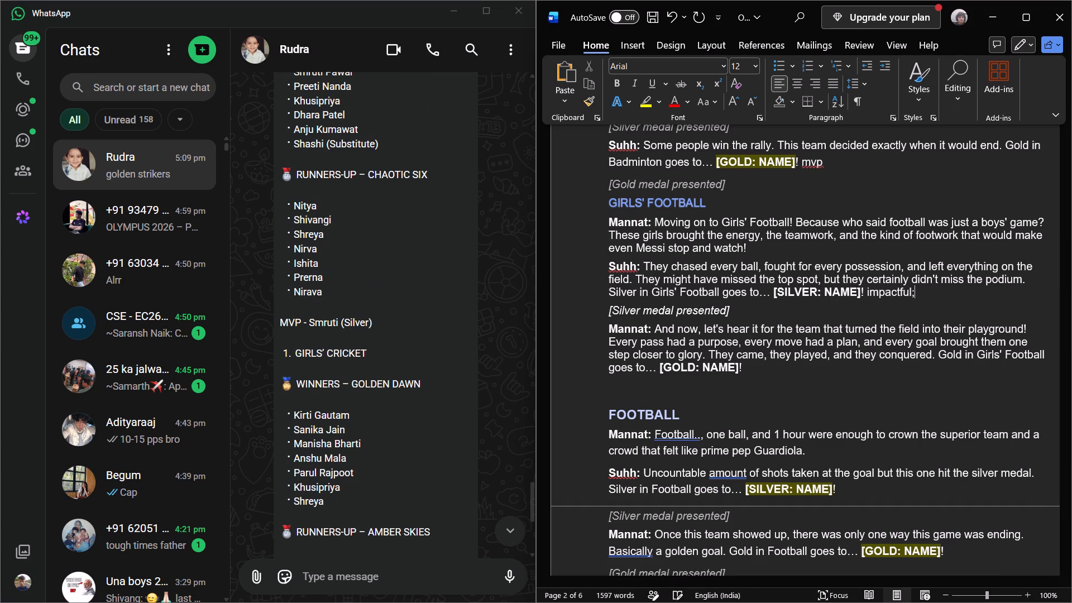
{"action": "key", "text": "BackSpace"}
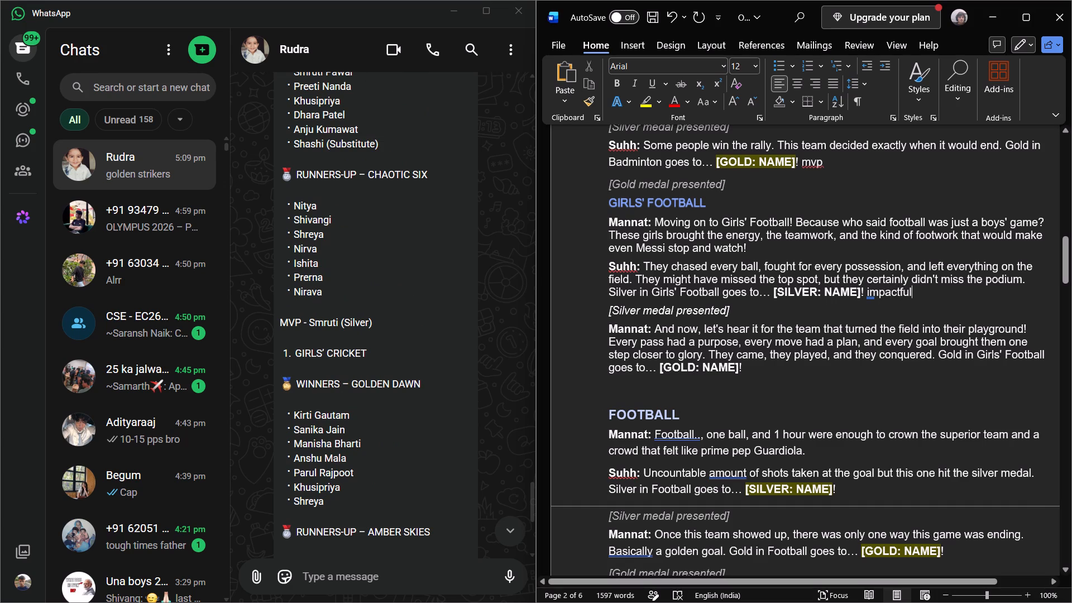
{"action": "left_click", "coordinate": [850, 367]}
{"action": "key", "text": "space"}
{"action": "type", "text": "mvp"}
{"action": "scroll", "coordinate": [751, 424], "scroll_direction": "down", "scroll_amount": 1}
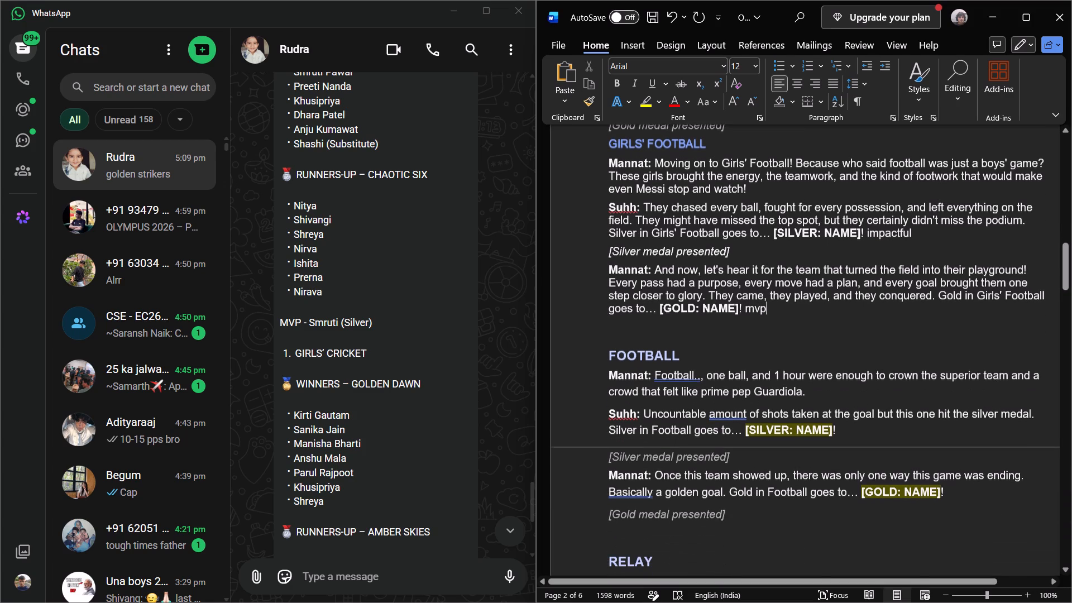
In the WhatsApp results message, look back through the sports lists to examine Football's winners, runners-up and individual awards.
{"action": "scroll", "coordinate": [433, 239], "scroll_direction": "up", "scroll_amount": 1}
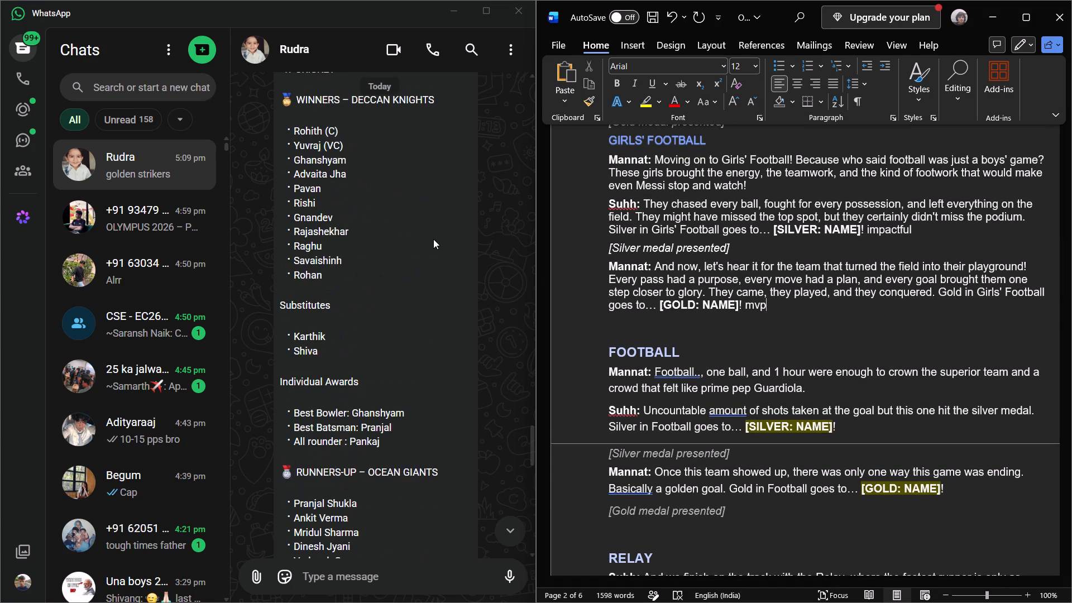
{"action": "scroll", "coordinate": [433, 239], "scroll_direction": "up", "scroll_amount": 5}
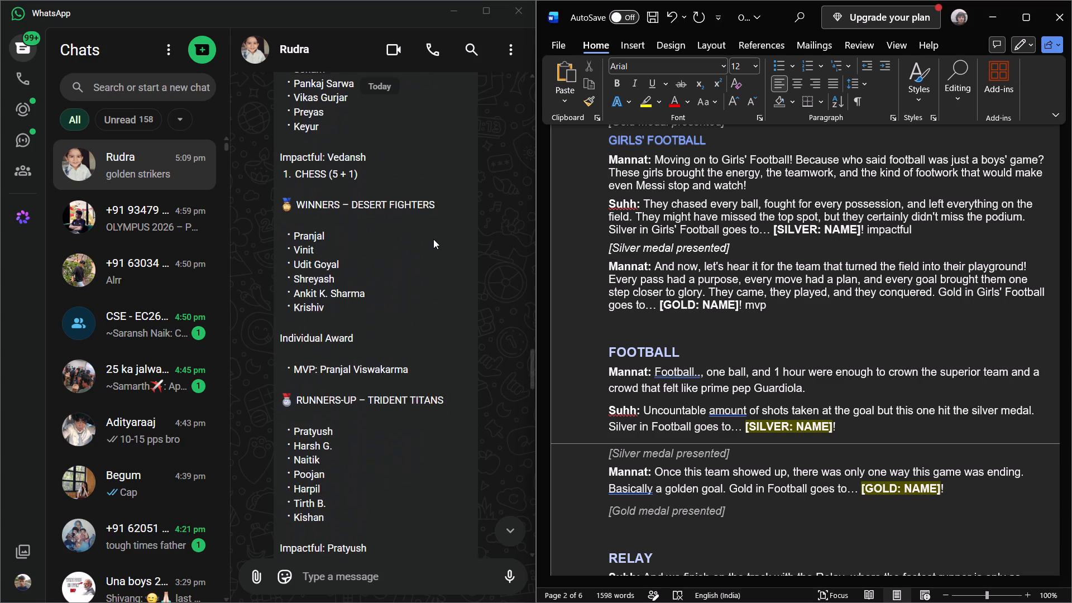
{"action": "scroll", "coordinate": [433, 239], "scroll_direction": "up", "scroll_amount": 3}
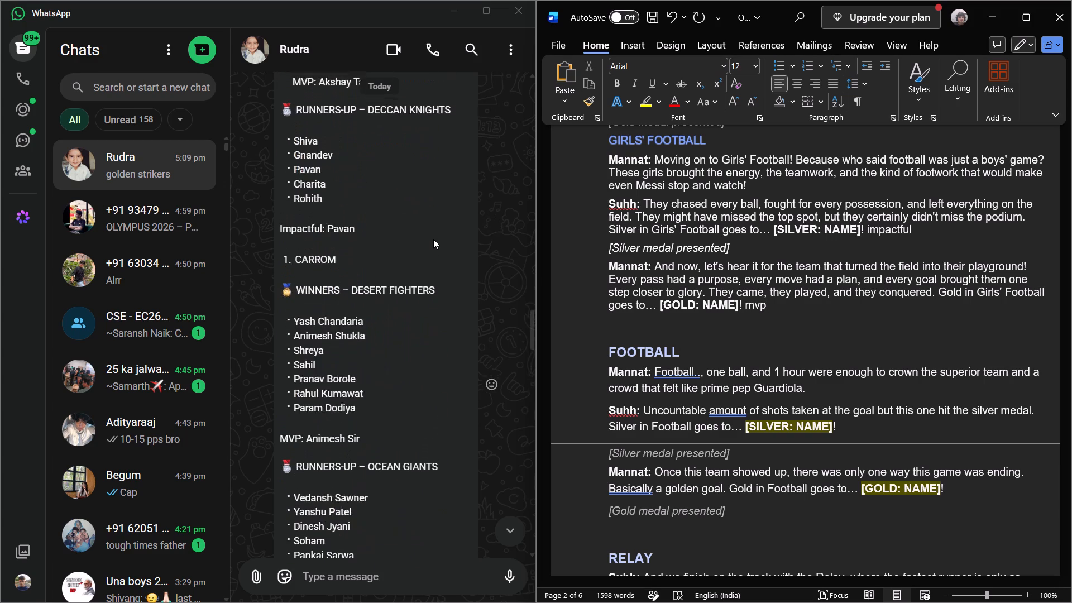
{"action": "scroll", "coordinate": [433, 239], "scroll_direction": "up", "scroll_amount": 1}
{"action": "scroll", "coordinate": [433, 239], "scroll_direction": "left", "scroll_amount": 2}
{"action": "scroll", "coordinate": [433, 239], "scroll_direction": "up", "scroll_amount": 1}
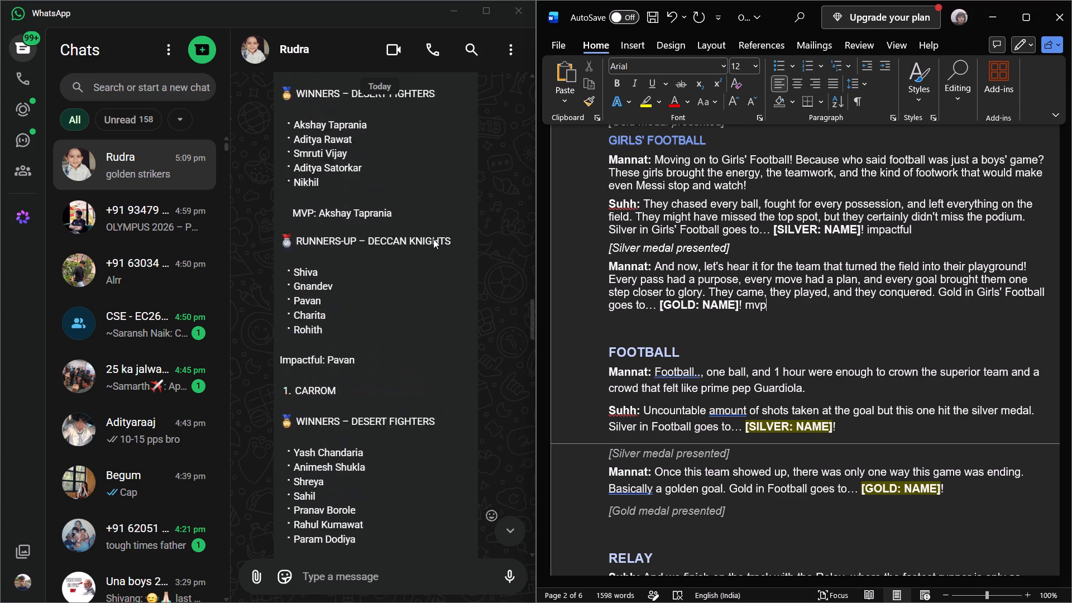
{"action": "scroll", "coordinate": [433, 239], "scroll_direction": "up", "scroll_amount": 3}
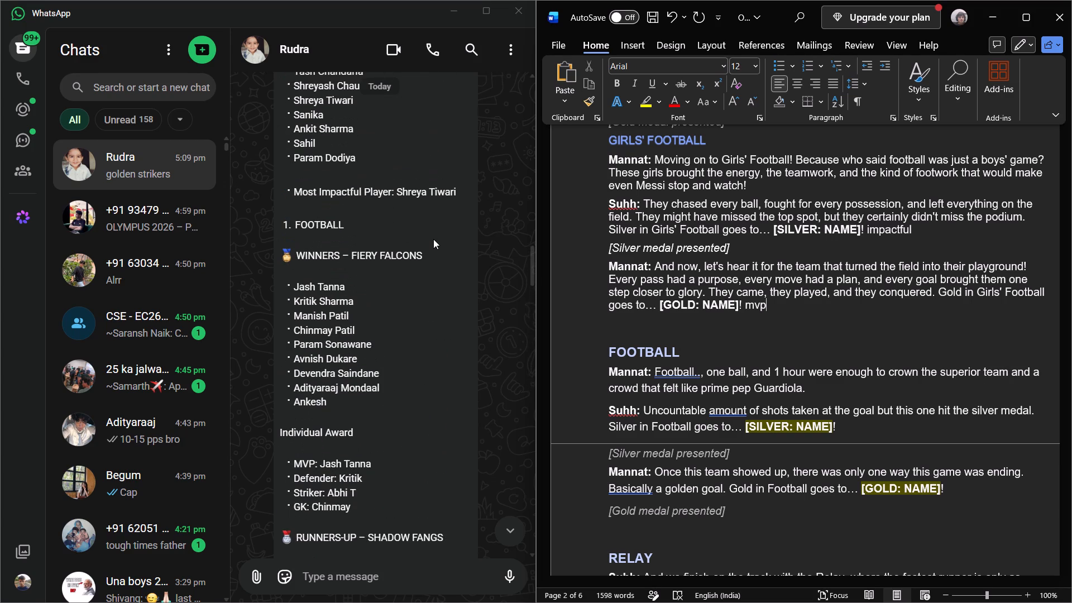
{"action": "scroll", "coordinate": [433, 239], "scroll_direction": "down", "scroll_amount": 1}
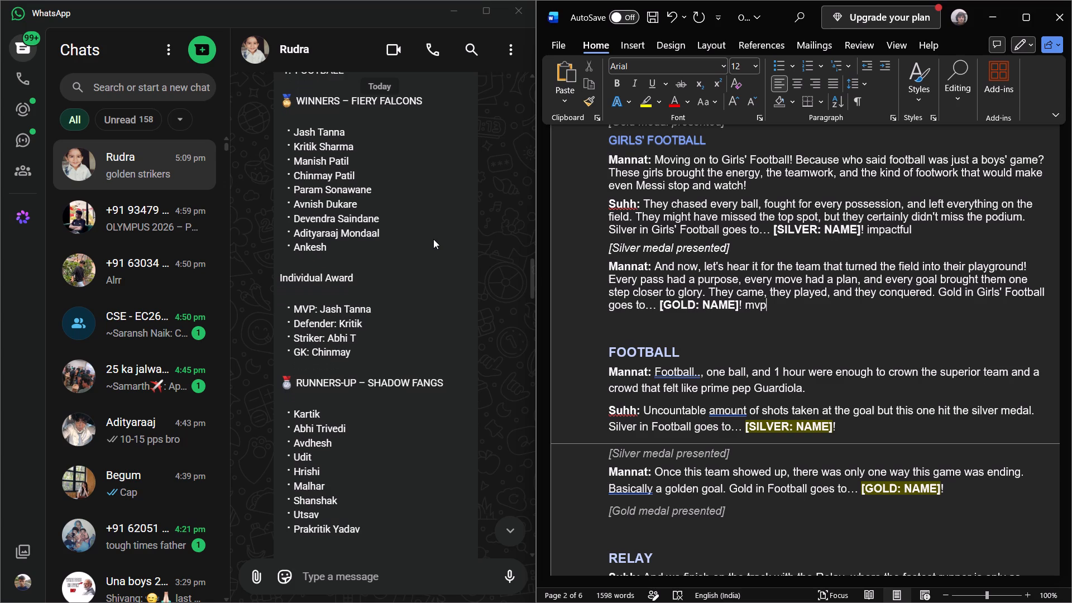
{"action": "scroll", "coordinate": [433, 239], "scroll_direction": "down", "scroll_amount": 1}
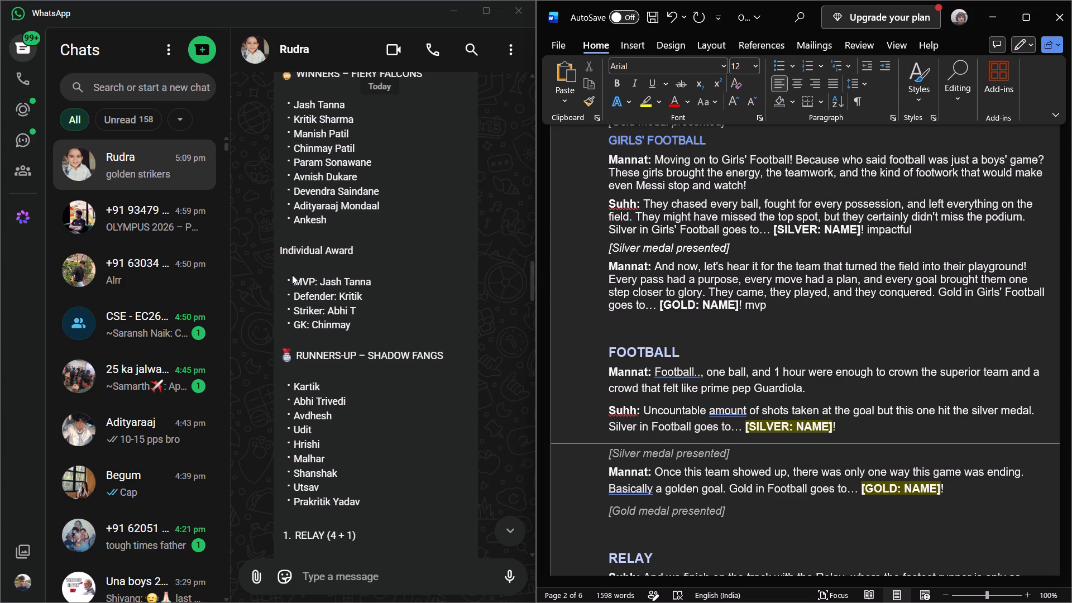
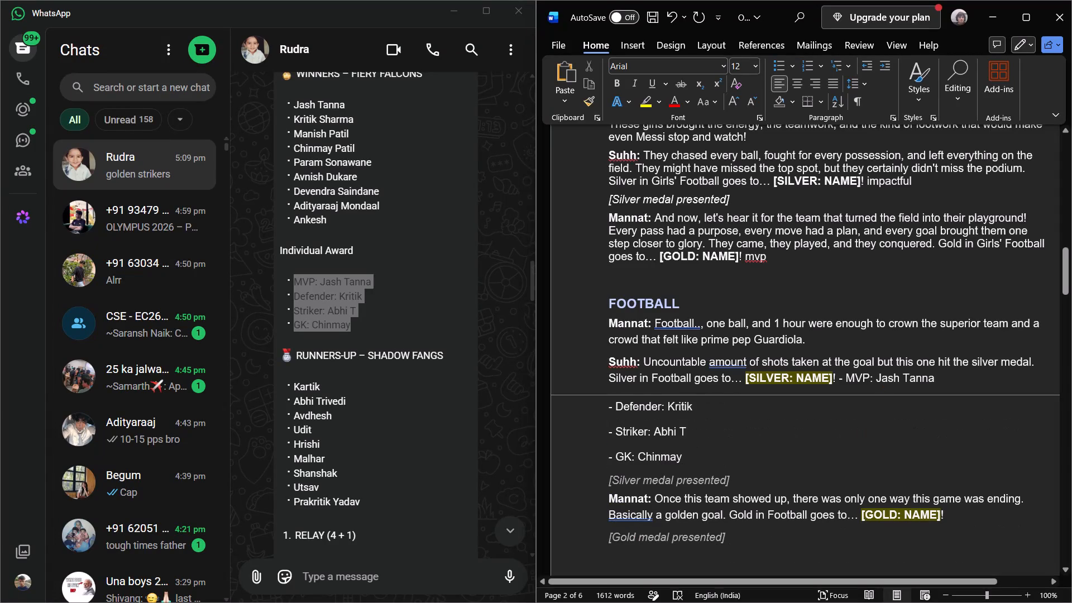
In the Football section, add "best" before the Defender, Striker and GK award labels.
{"action": "scroll", "coordinate": [753, 447], "scroll_direction": "down", "scroll_amount": 1}
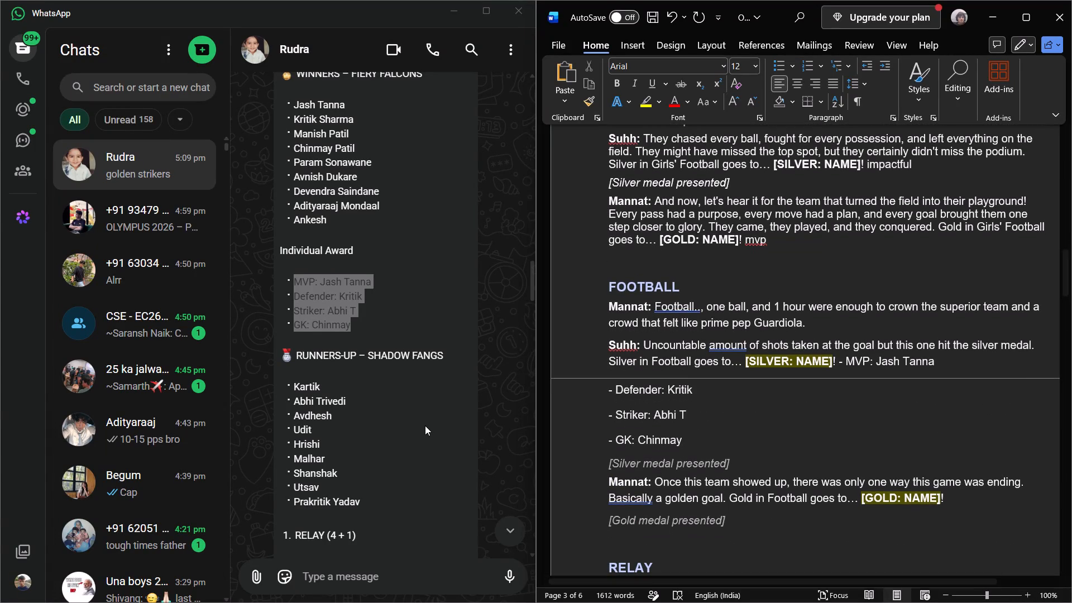
{"action": "scroll", "coordinate": [425, 425], "scroll_direction": "down", "scroll_amount": 1}
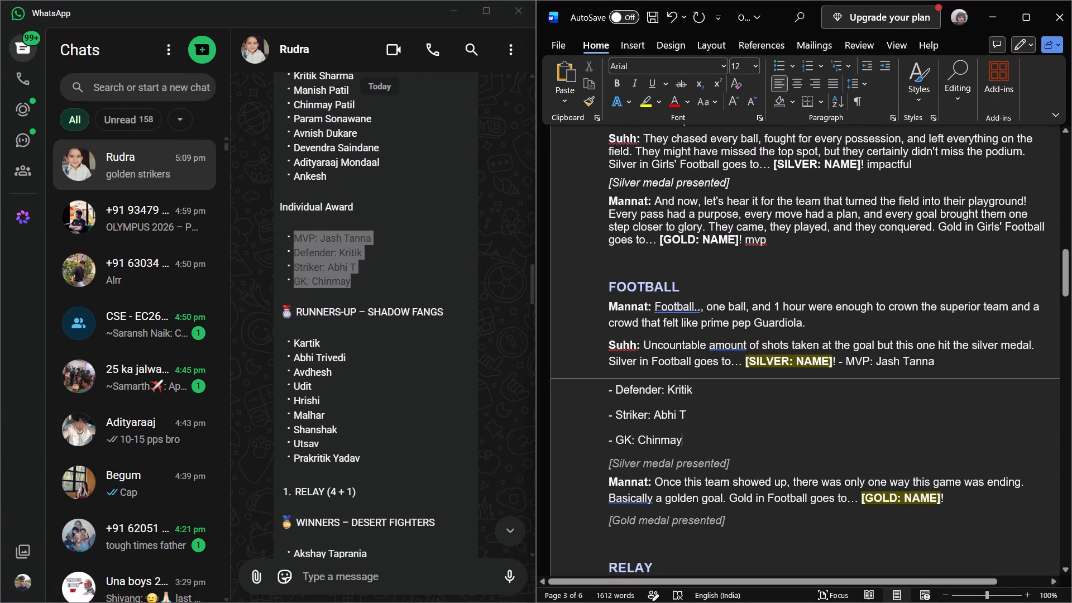
{"action": "left_click", "coordinate": [614, 387]}
{"action": "type", "text": "best"}
{"action": "key", "text": "space"}
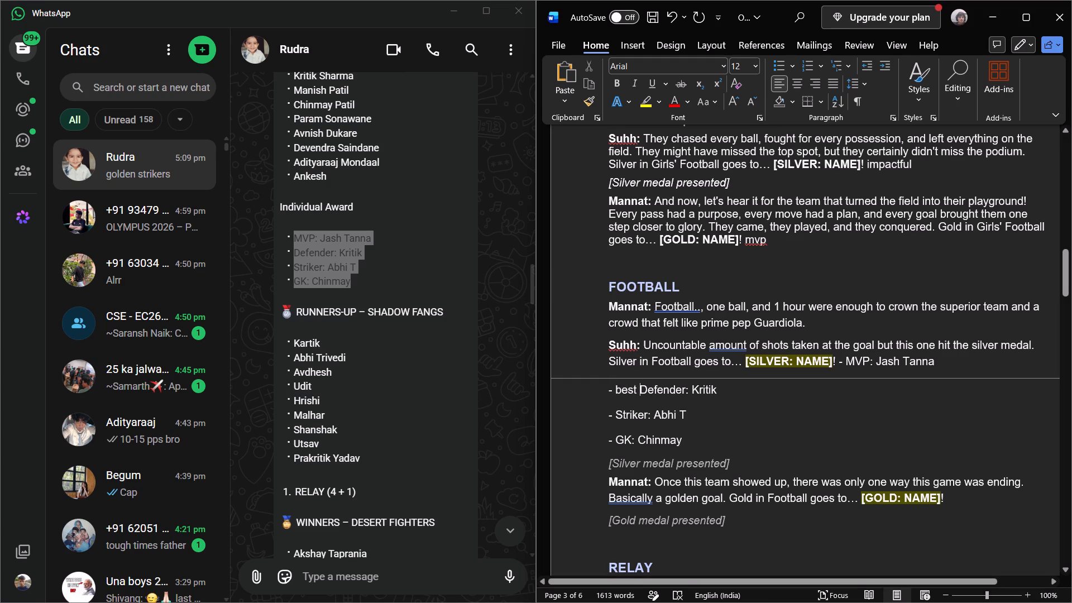
{"action": "left_click", "coordinate": [614, 413]}
{"action": "type", "text": "best"}
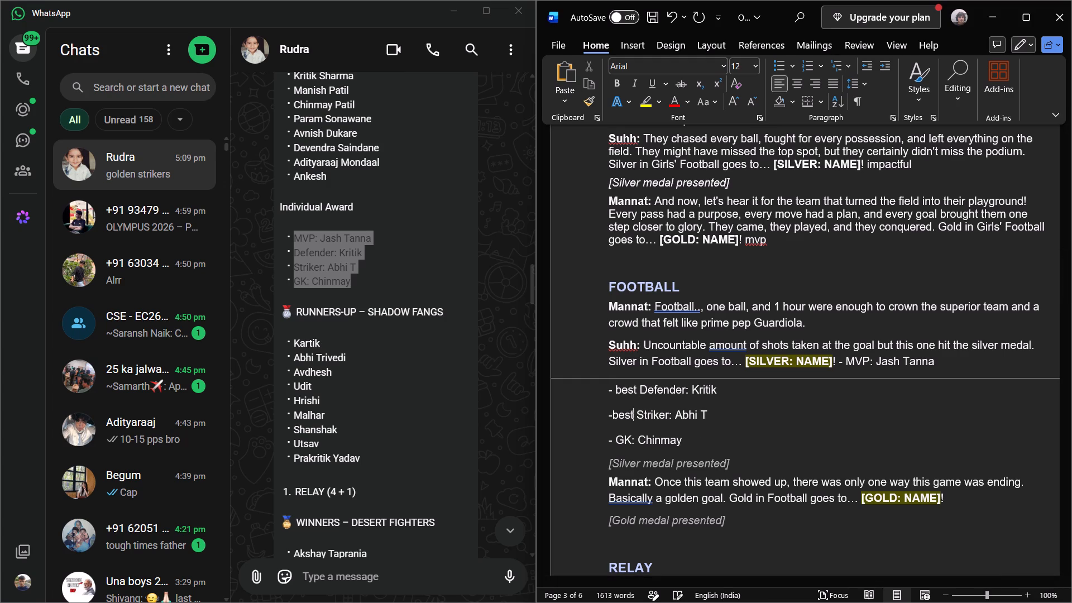
{"action": "left_click", "coordinate": [615, 435]}
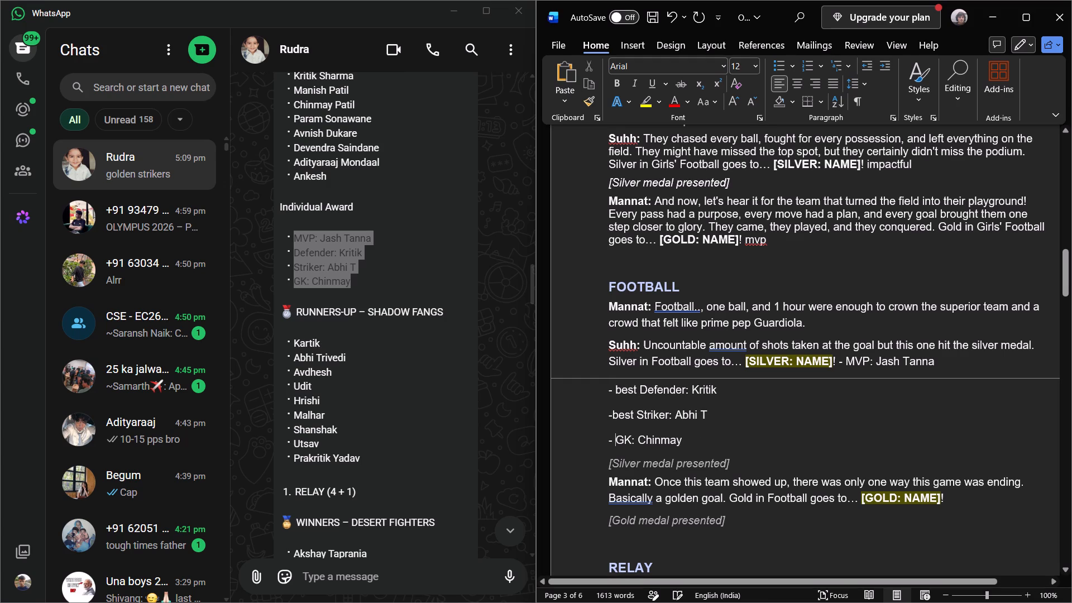
{"action": "type", "text": "best"}
{"action": "key", "text": "space"}
In the Relay section, add "impactful" after the [SILVER: NAME]! placeholder and "mvp" after the [GOLD: NAME]! placeholder.
{"action": "scroll", "coordinate": [743, 441], "scroll_direction": "down", "scroll_amount": 1}
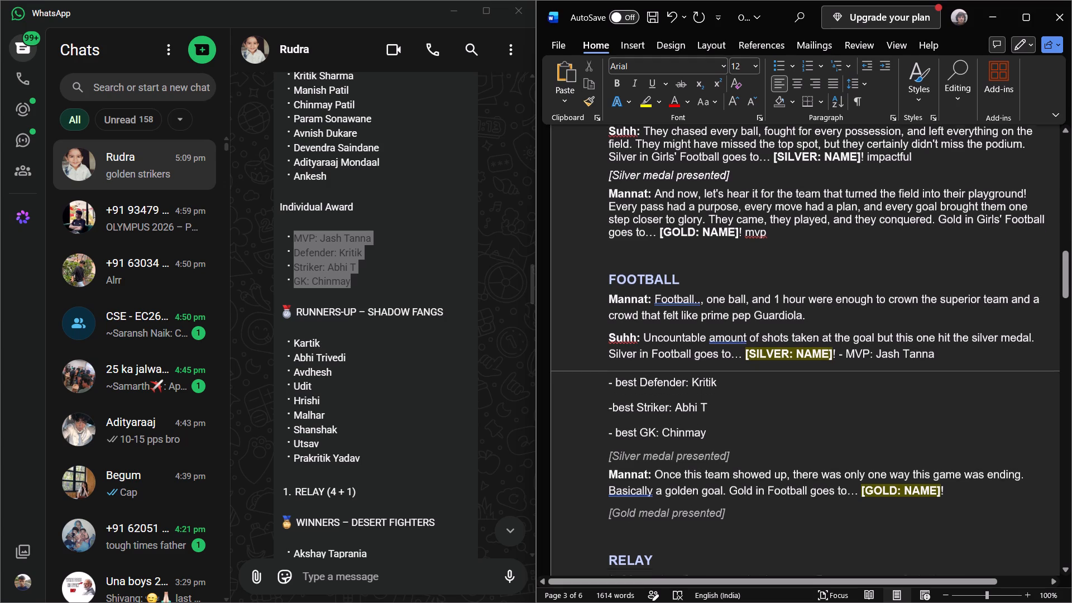
{"action": "scroll", "coordinate": [743, 441], "scroll_direction": "down", "scroll_amount": 2}
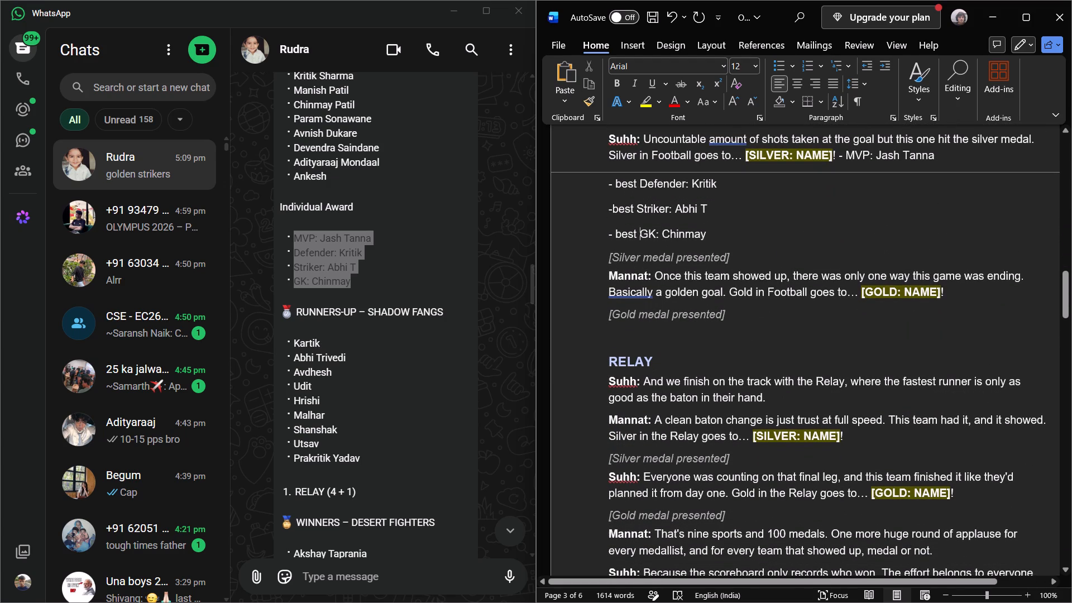
{"action": "left_click", "coordinate": [876, 434]}
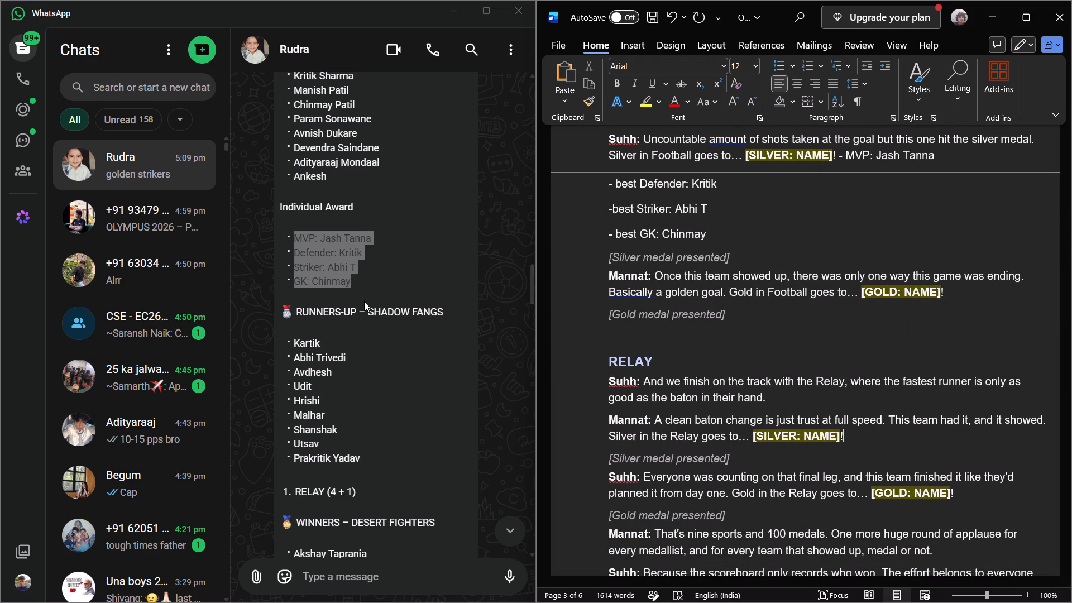
{"action": "scroll", "coordinate": [364, 301], "scroll_direction": "down", "scroll_amount": 1}
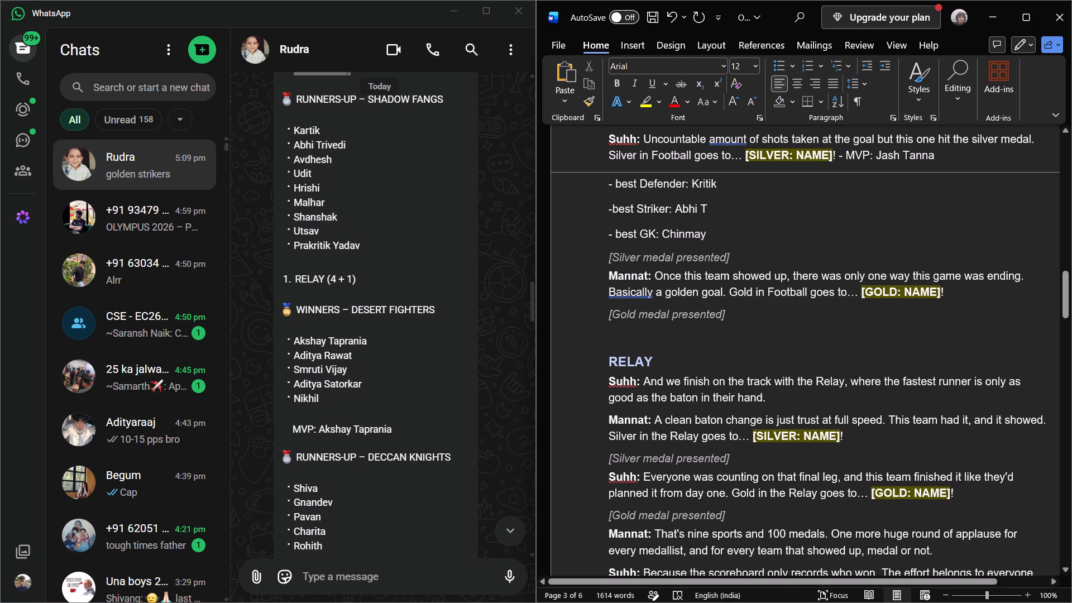
{"action": "key", "text": "space"}
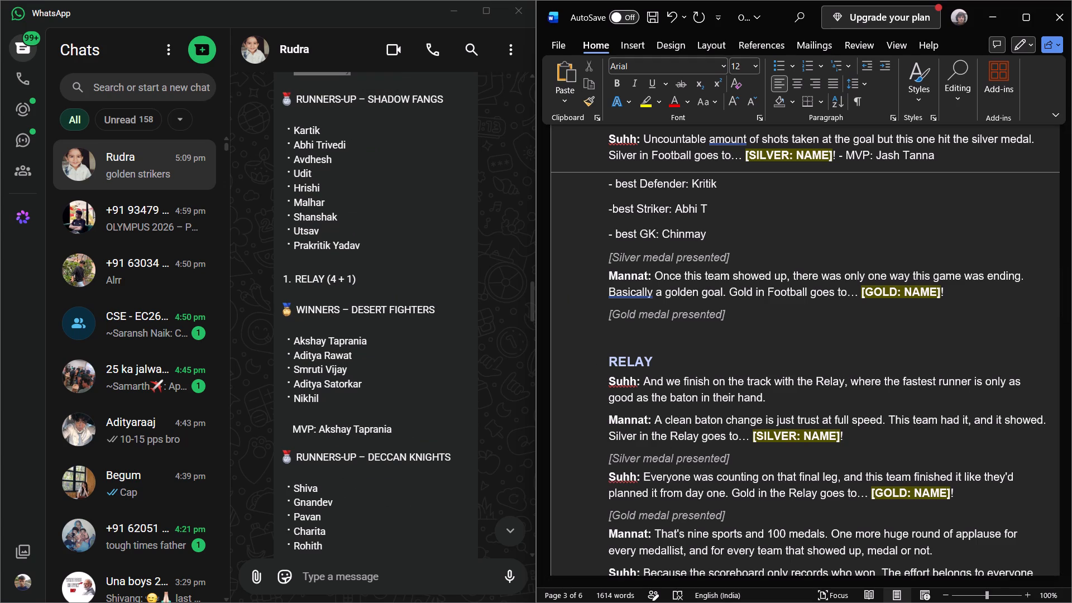
{"action": "type", "text": "imap"}
{"action": "key", "text": "BackSpace"}
{"action": "key", "text": "BackSpace"}
{"action": "type", "text": "pactful"}
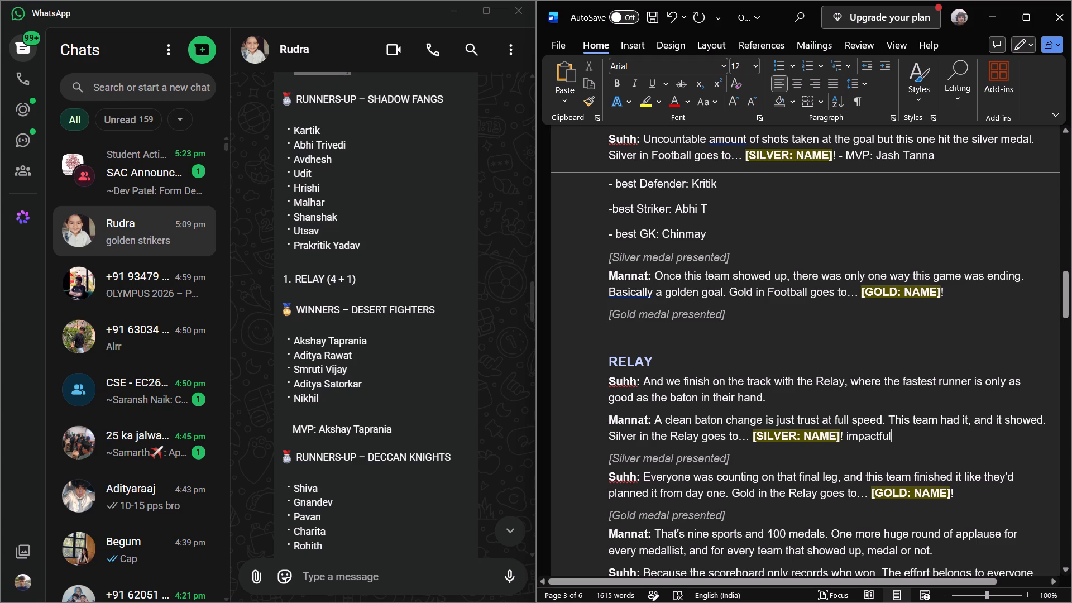
{"action": "left_click", "coordinate": [973, 497]}
{"action": "key", "text": "space"}
{"action": "type", "text": "mvp"}
Look through the script from Relay to the General Championship Trophy to examine the remaining sports and the order of the sections.
{"action": "scroll", "coordinate": [973, 497], "scroll_direction": "down", "scroll_amount": 1}
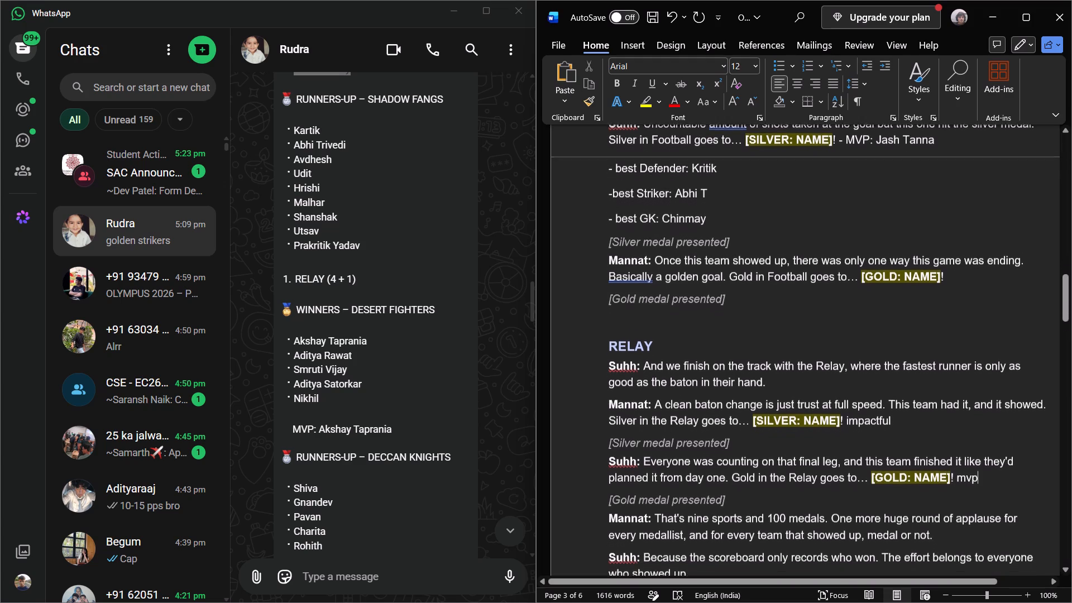
{"action": "scroll", "coordinate": [973, 497], "scroll_direction": "down", "scroll_amount": 3}
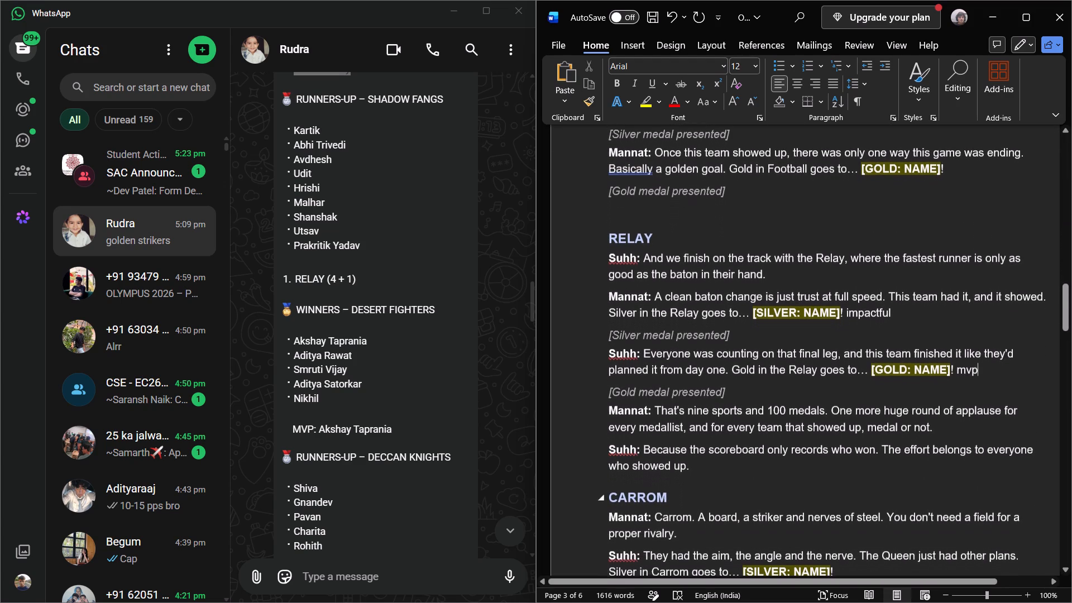
{"action": "scroll", "coordinate": [973, 497], "scroll_direction": "down", "scroll_amount": 1}
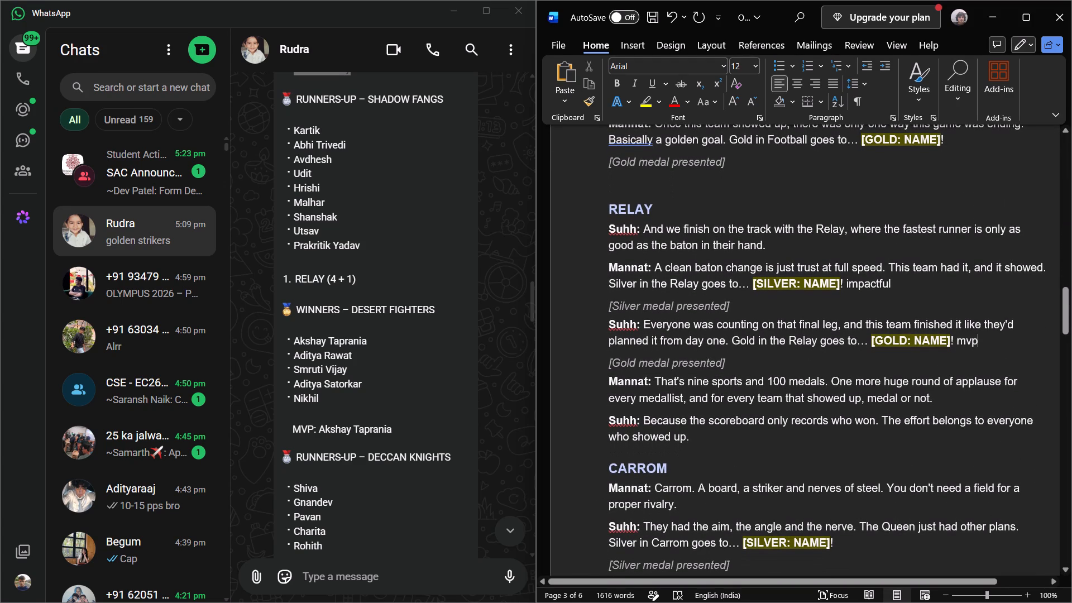
{"action": "scroll", "coordinate": [973, 497], "scroll_direction": "down", "scroll_amount": 2}
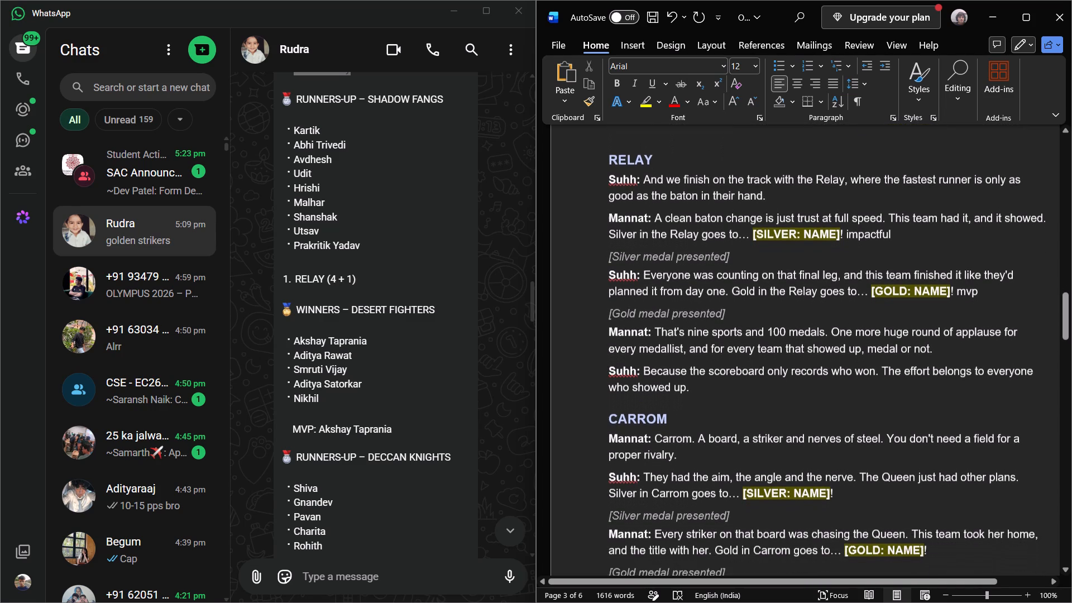
{"action": "scroll", "coordinate": [973, 497], "scroll_direction": "down", "scroll_amount": 3}
{"action": "scroll", "coordinate": [973, 497], "scroll_direction": "up", "scroll_amount": 1}
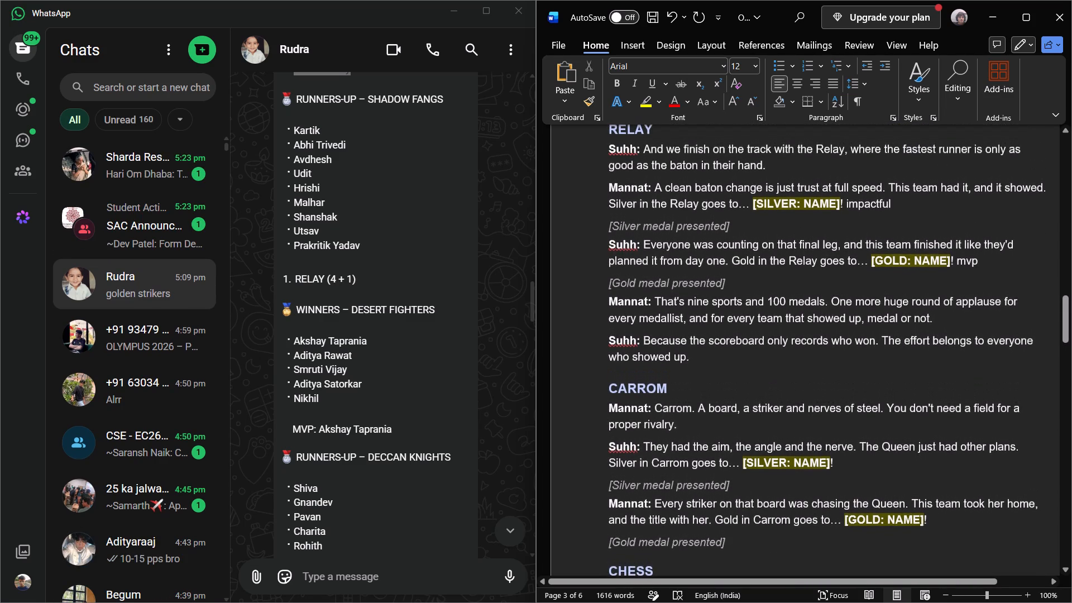
{"action": "scroll", "coordinate": [973, 497], "scroll_direction": "down", "scroll_amount": 3}
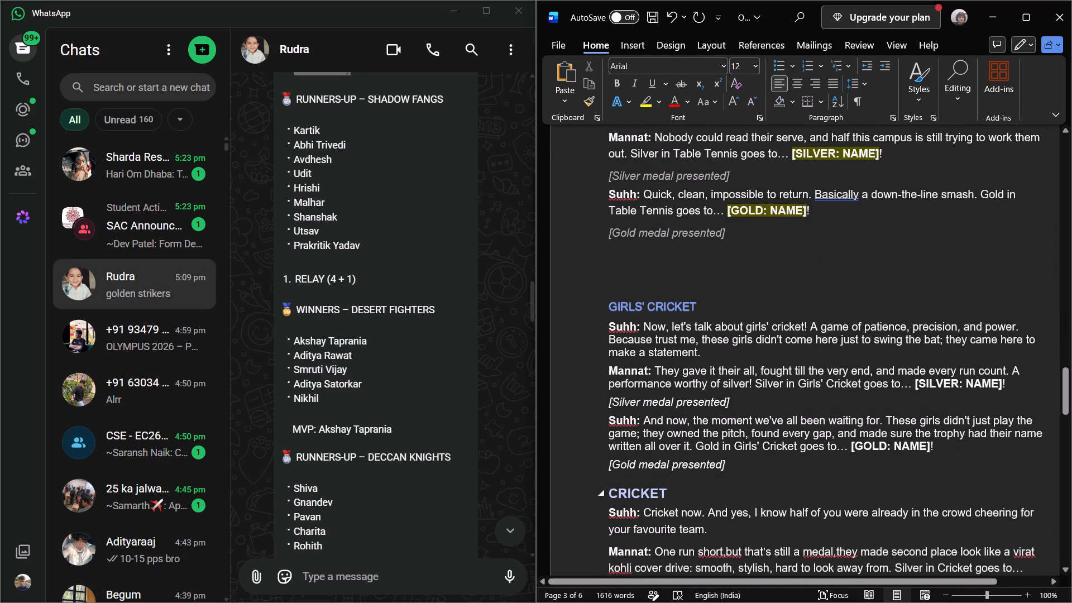
{"action": "scroll", "coordinate": [973, 497], "scroll_direction": "down", "scroll_amount": 2}
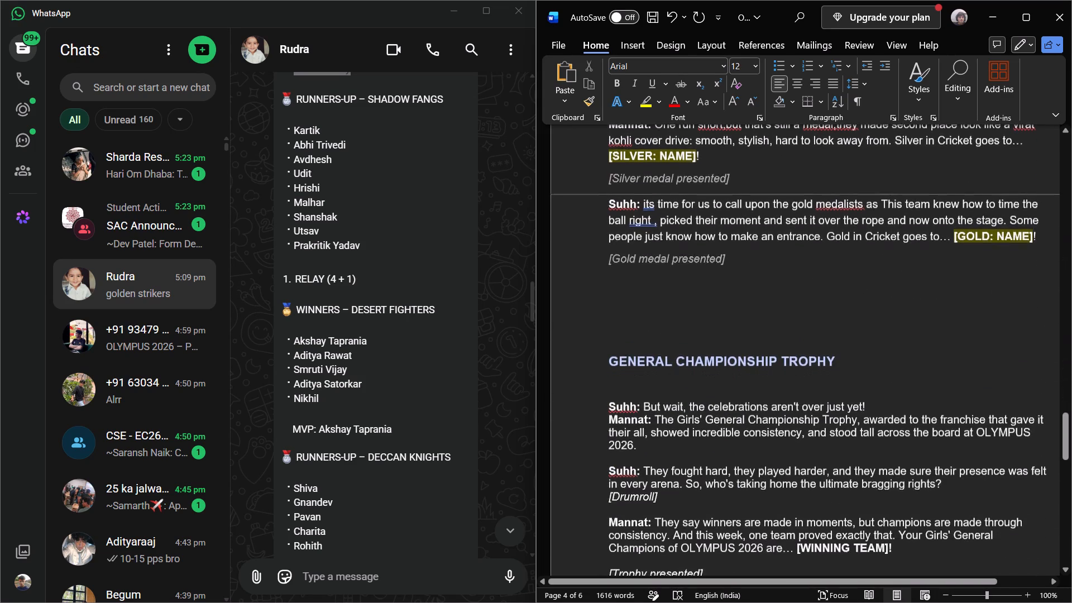
{"action": "scroll", "coordinate": [973, 497], "scroll_direction": "up", "scroll_amount": 1}
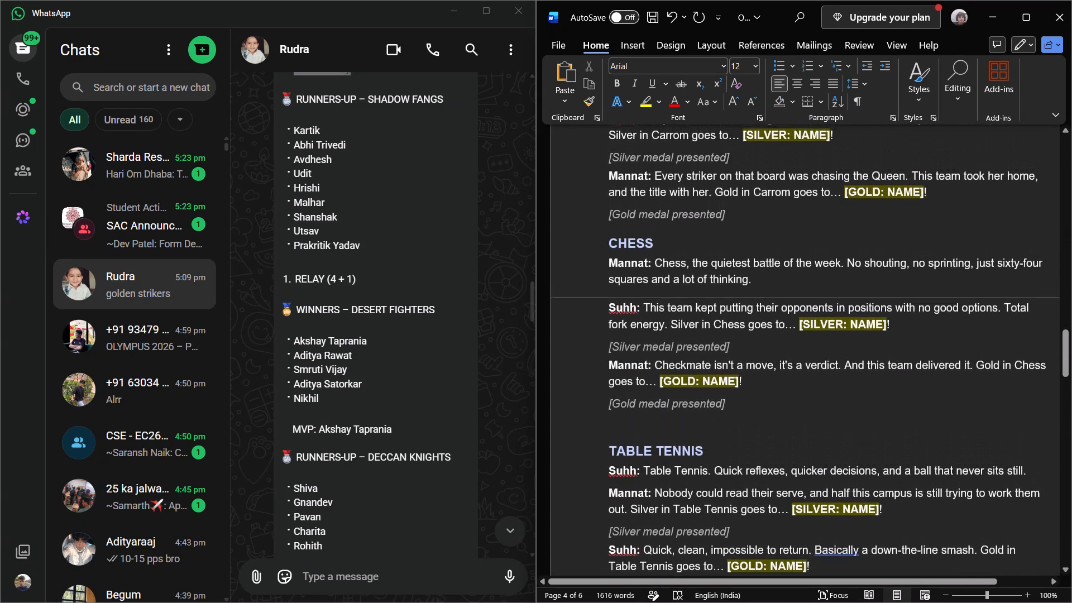
{"action": "scroll", "coordinate": [973, 497], "scroll_direction": "up", "scroll_amount": 2}
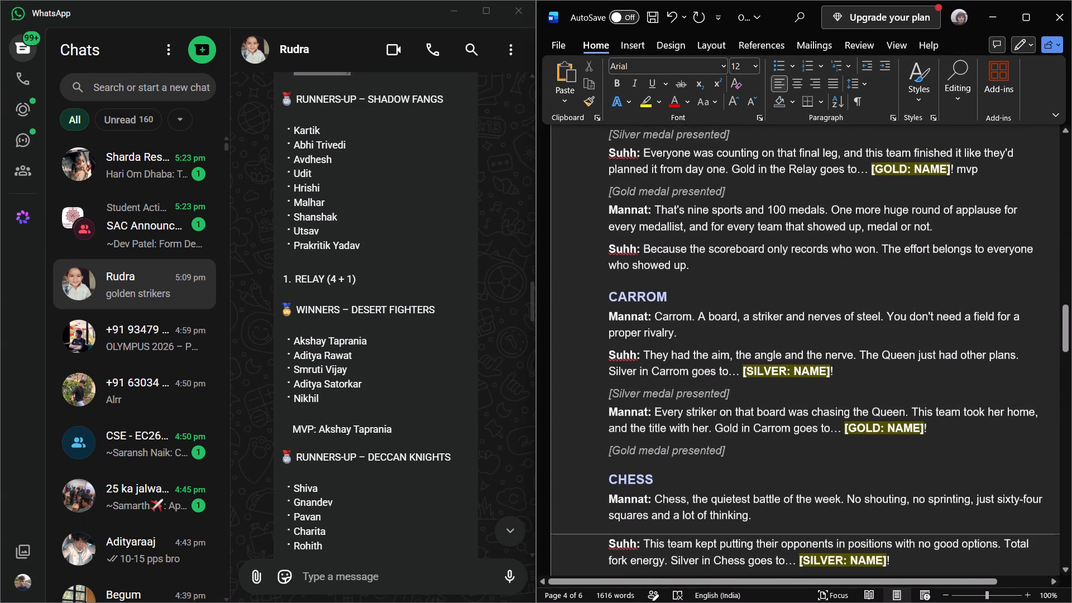
{"action": "scroll", "coordinate": [973, 497], "scroll_direction": "up", "scroll_amount": 1}
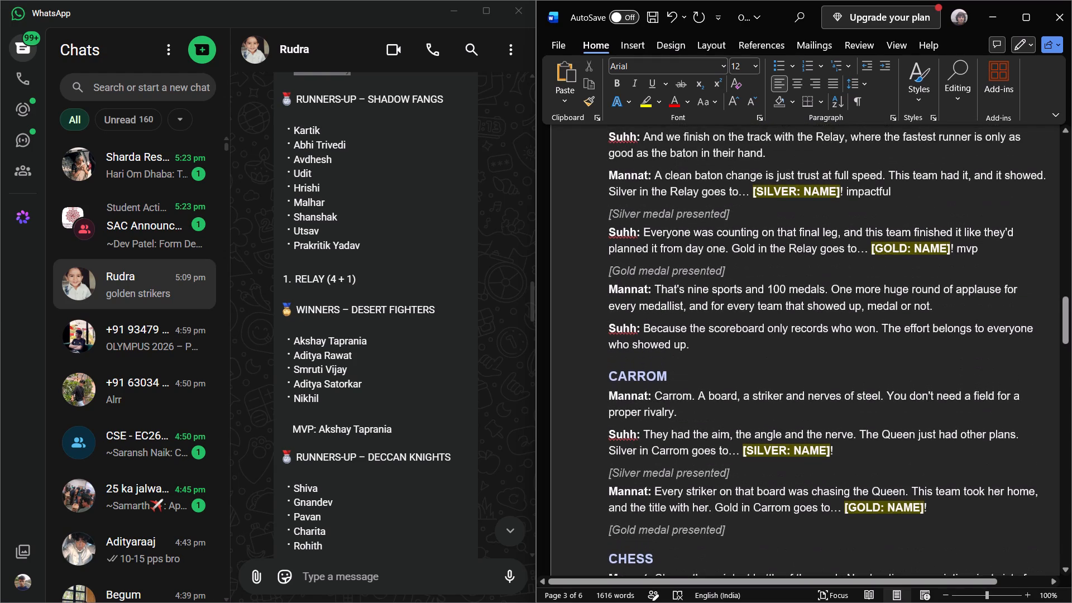
{"action": "scroll", "coordinate": [834, 461], "scroll_direction": "up", "scroll_amount": 1}
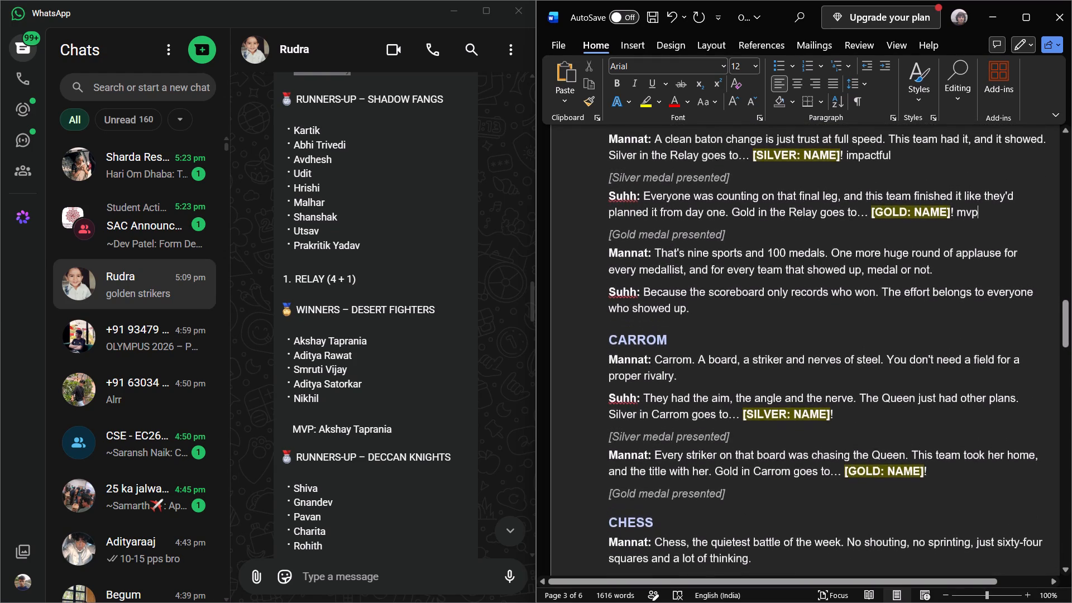
{"action": "scroll", "coordinate": [834, 461], "scroll_direction": "up", "scroll_amount": 1}
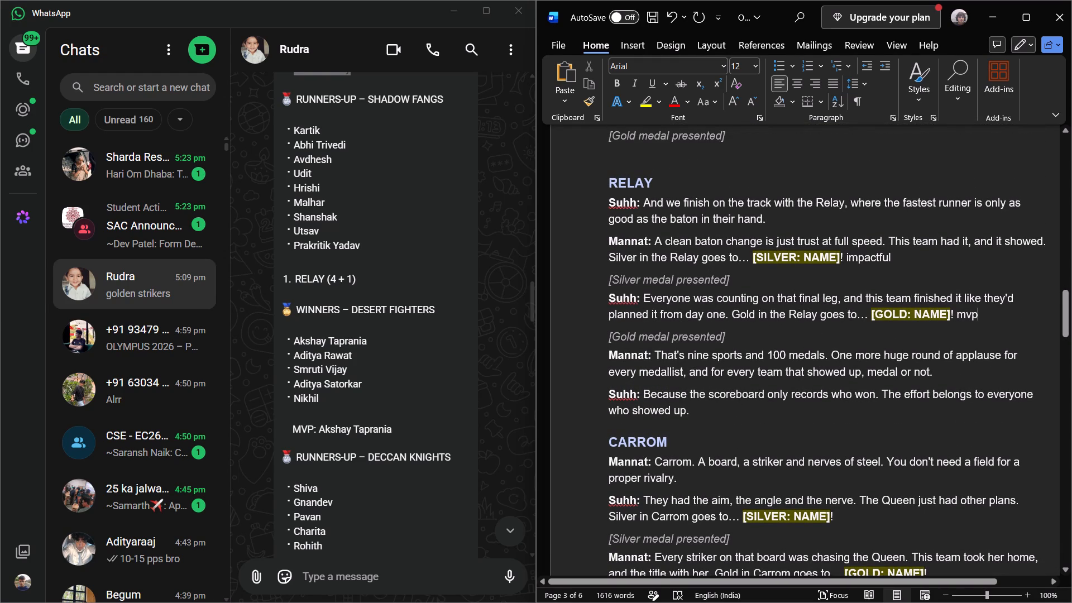
Move the two closing paragraphs starting "That's nine sports and 100 medals" from the Relay section to between Cricket and the General Championship Trophy heading.
{"action": "left_click_drag", "start_coordinate": [605, 347], "coordinate": [698, 415]}
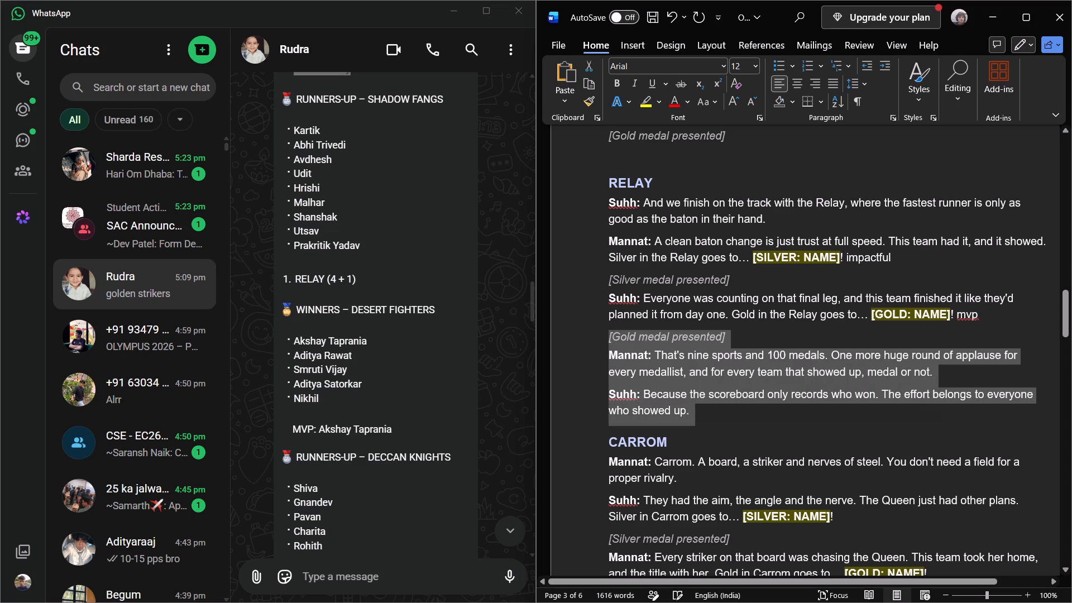
{"action": "left_click", "coordinate": [595, 349]}
{"action": "left_click_drag", "start_coordinate": [595, 349], "coordinate": [697, 414]}
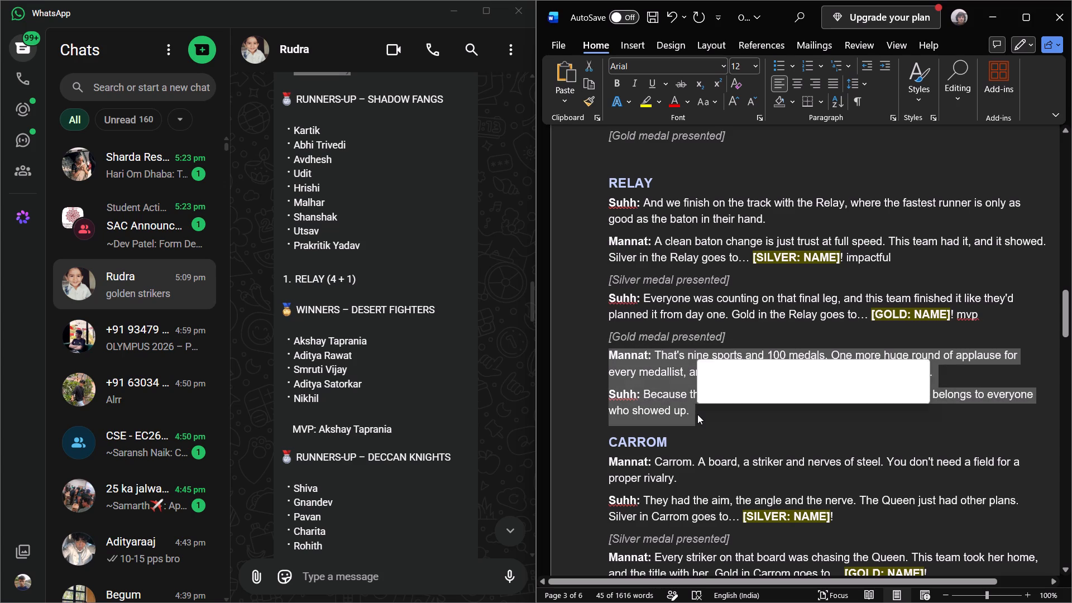
{"action": "key", "text": "ctrl+x"}
{"action": "scroll", "coordinate": [697, 414], "scroll_direction": "down", "scroll_amount": 4}
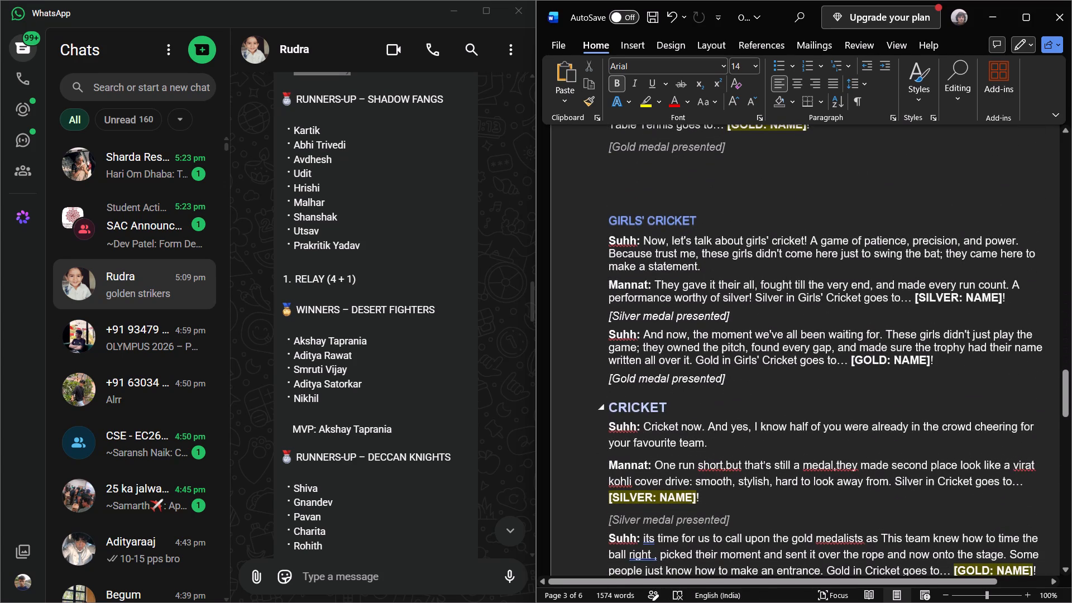
{"action": "left_click", "coordinate": [701, 393]}
{"action": "scroll", "coordinate": [701, 393], "scroll_direction": "down", "scroll_amount": 2}
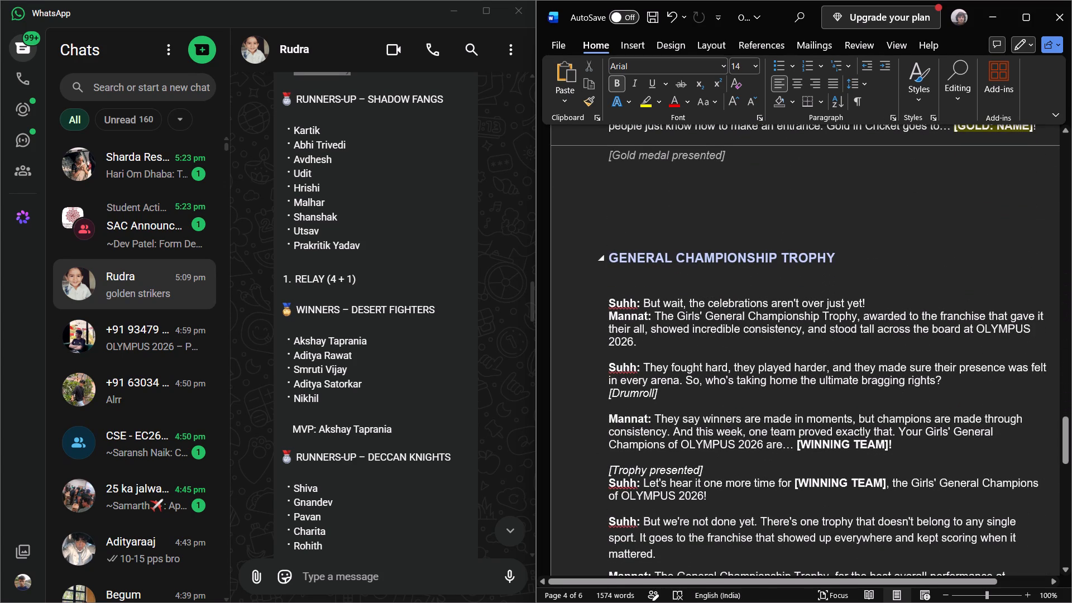
{"action": "left_click", "coordinate": [699, 195]}
{"action": "key", "text": "ctrl+v"}
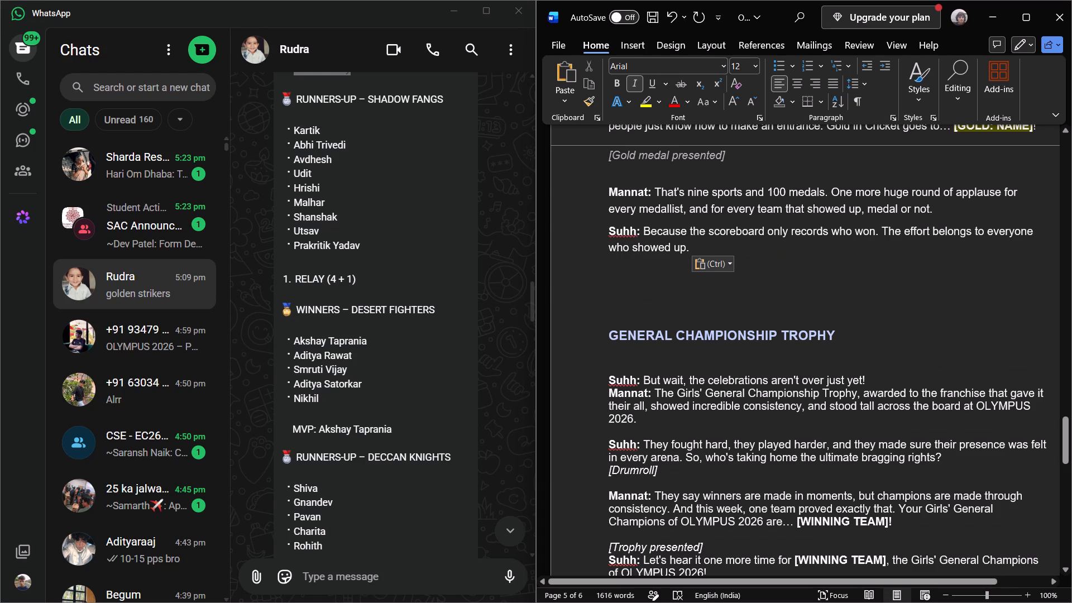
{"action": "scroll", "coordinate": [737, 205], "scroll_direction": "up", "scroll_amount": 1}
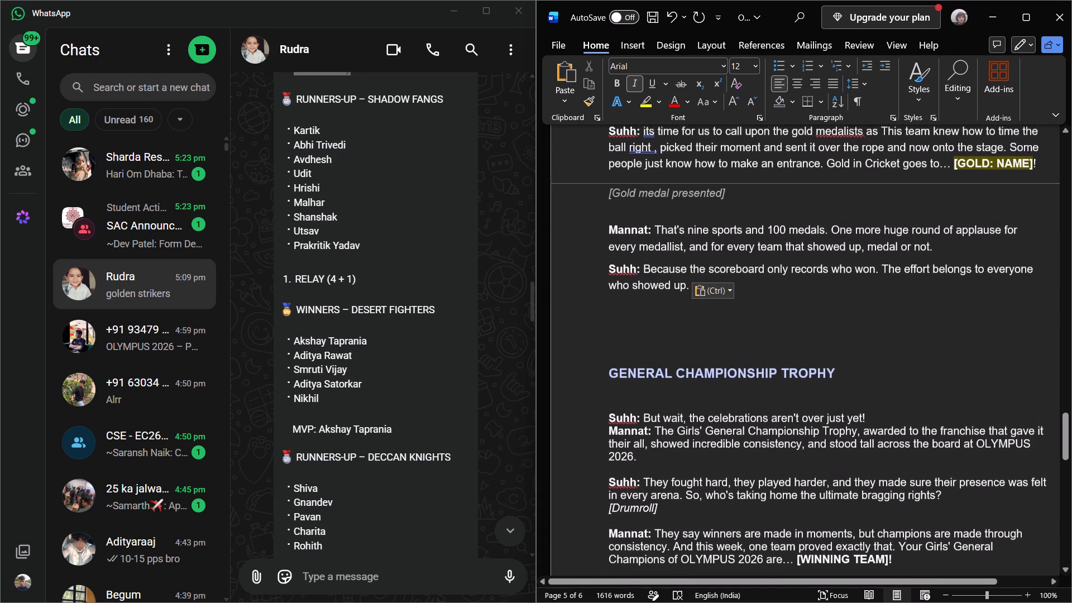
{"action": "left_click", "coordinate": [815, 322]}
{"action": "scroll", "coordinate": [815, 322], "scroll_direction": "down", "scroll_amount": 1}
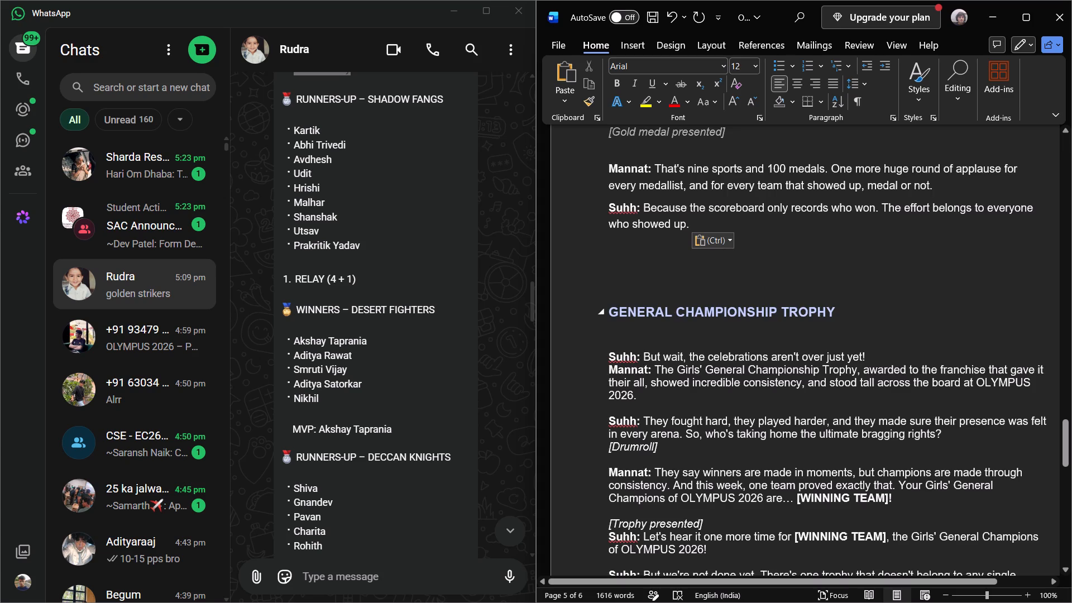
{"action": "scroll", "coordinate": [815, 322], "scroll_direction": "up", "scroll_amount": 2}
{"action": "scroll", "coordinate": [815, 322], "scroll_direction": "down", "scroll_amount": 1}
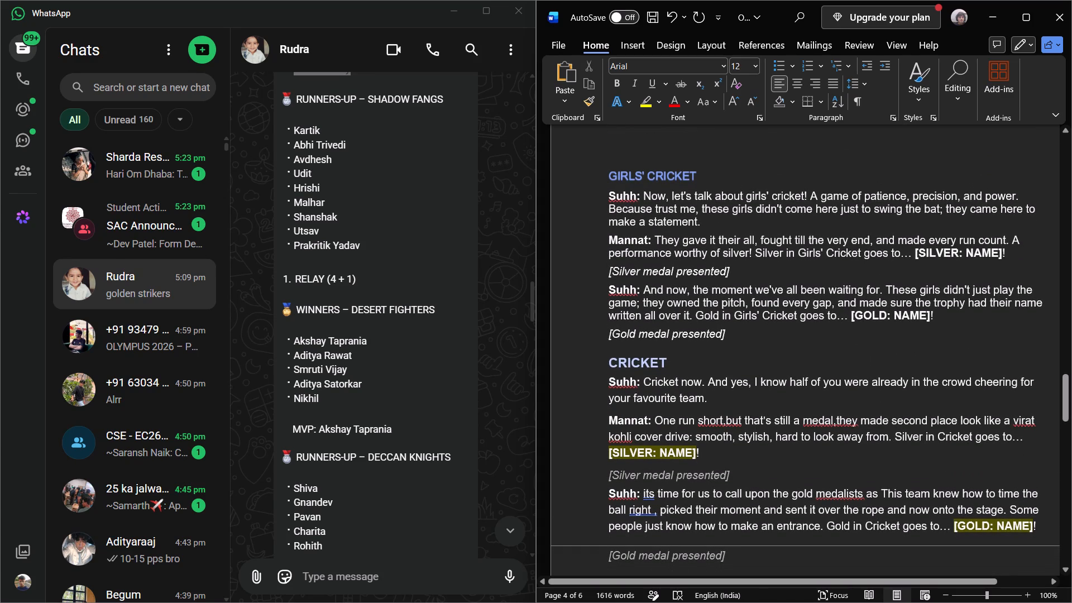
{"action": "scroll", "coordinate": [815, 322], "scroll_direction": "up", "scroll_amount": 1}
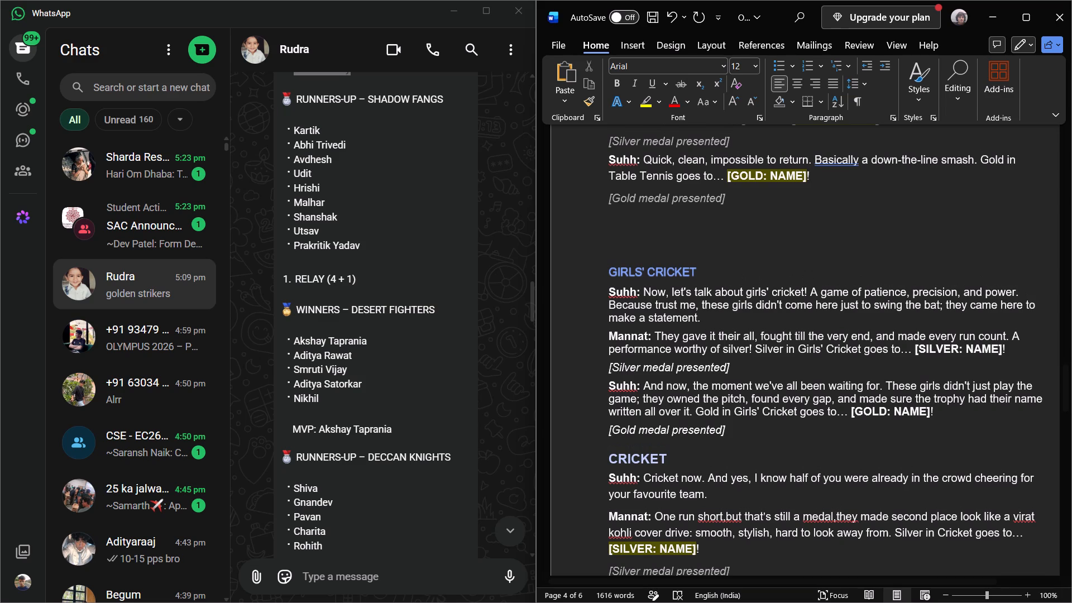
{"action": "scroll", "coordinate": [815, 322], "scroll_direction": "up", "scroll_amount": 1}
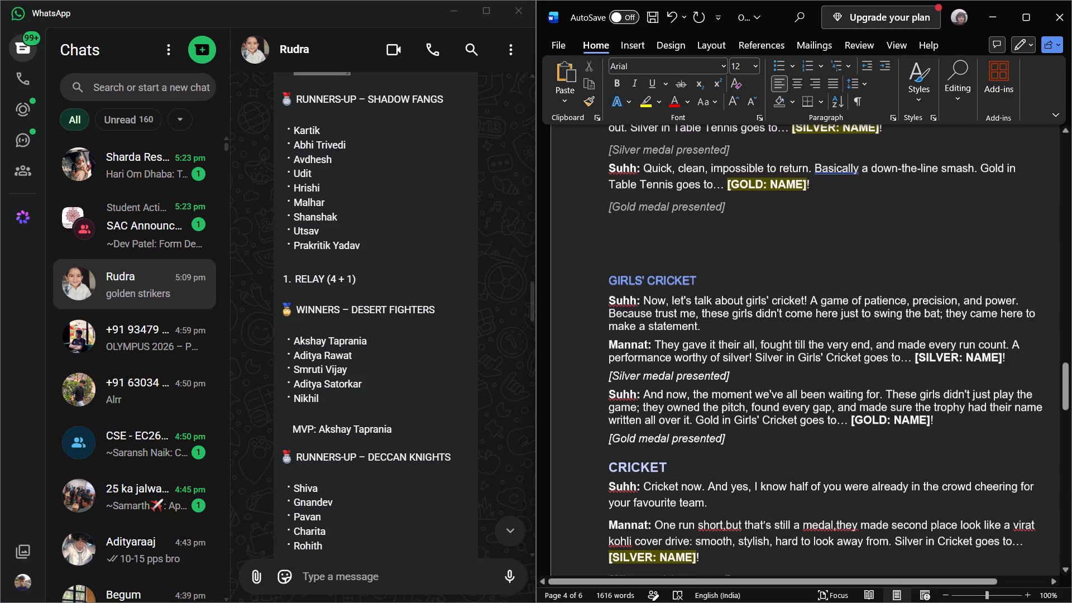
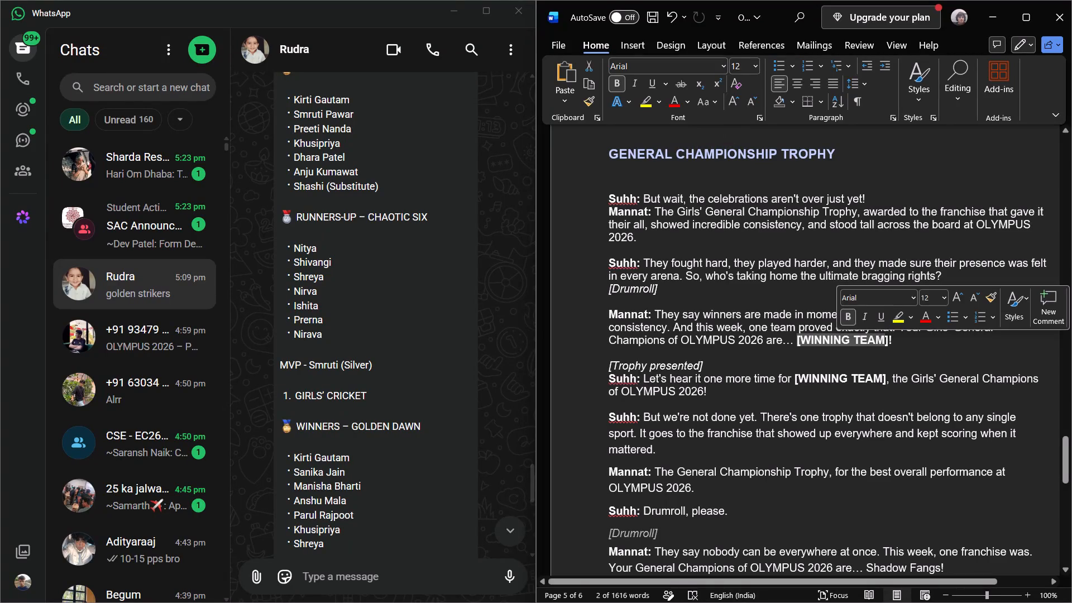
In Mannat's Girls' General Champions announcement, replace the [WINNING TEAM placeholder text after "OLYMPUS 2026 are…" with "Golden strikers".
{"action": "key", "text": "BackSpace"}
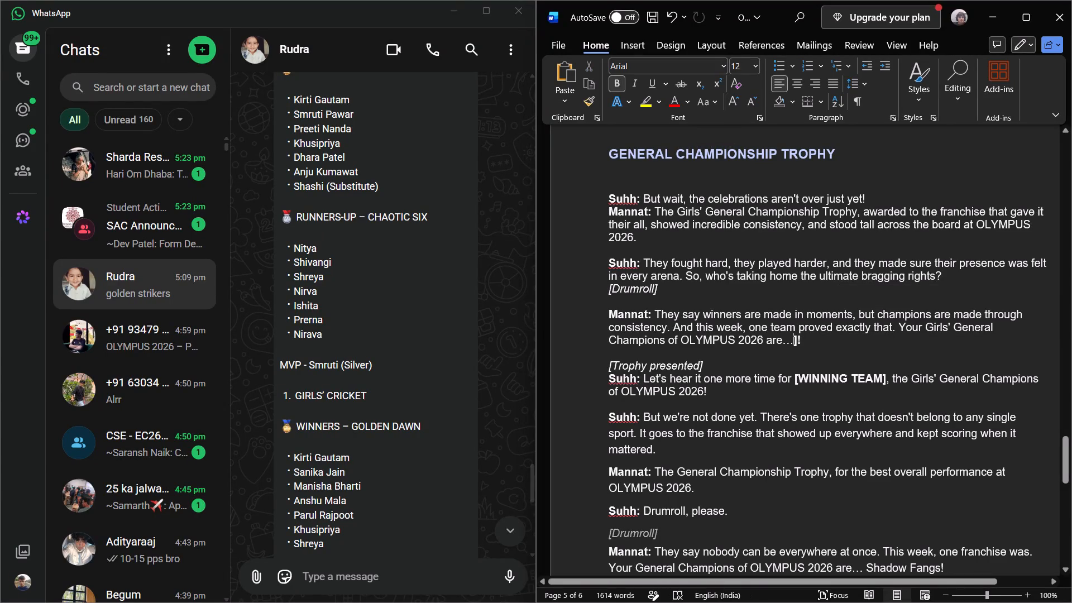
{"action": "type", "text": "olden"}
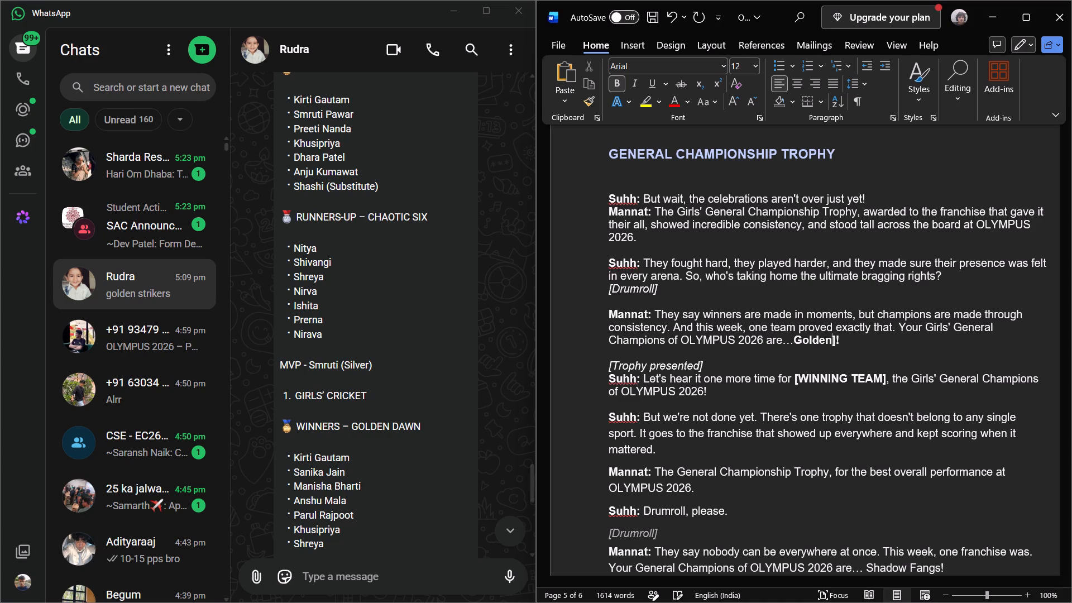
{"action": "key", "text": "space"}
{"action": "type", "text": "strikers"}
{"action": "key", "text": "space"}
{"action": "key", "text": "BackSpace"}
In Suhh's "Let's hear it one more time for" line, replace the [WINNING TEAM] placeholder with the same Golden strikers team name.
{"action": "left_click_drag", "start_coordinate": [795, 377], "coordinate": [884, 380]}
{"action": "key", "text": "BackSpace"}
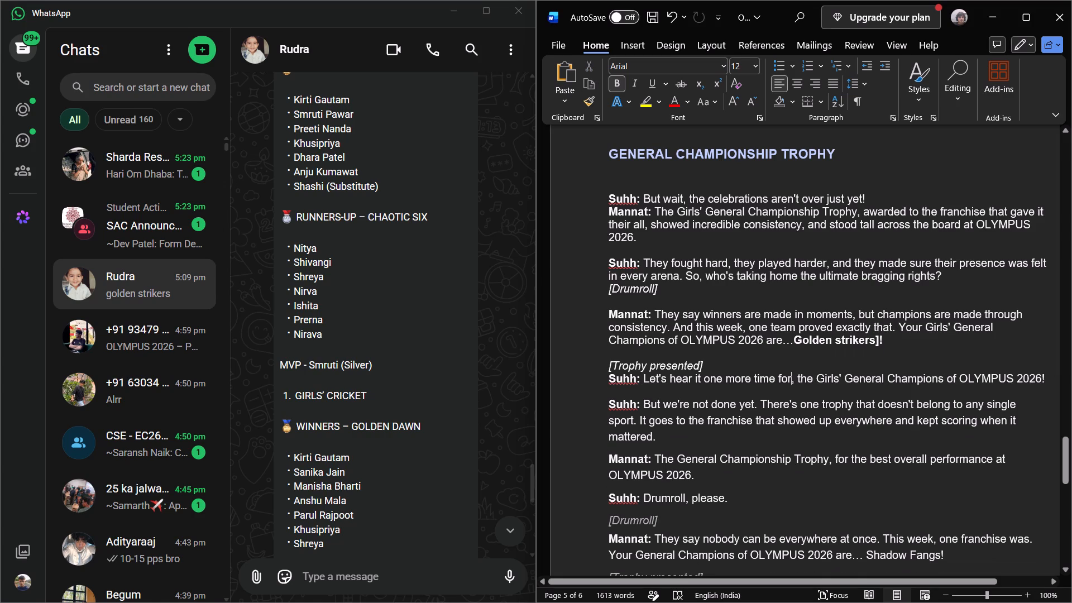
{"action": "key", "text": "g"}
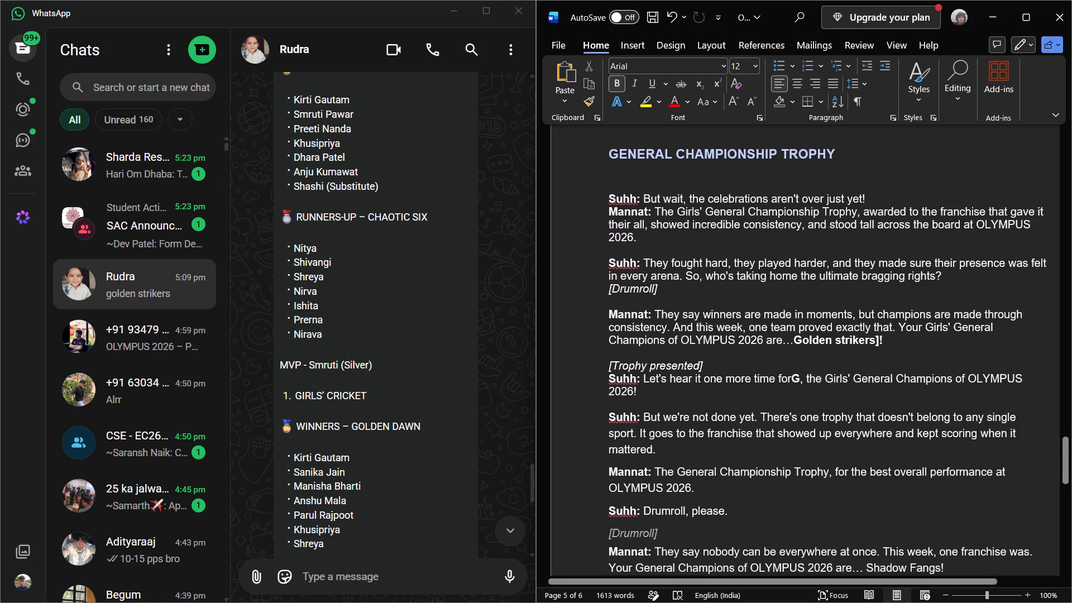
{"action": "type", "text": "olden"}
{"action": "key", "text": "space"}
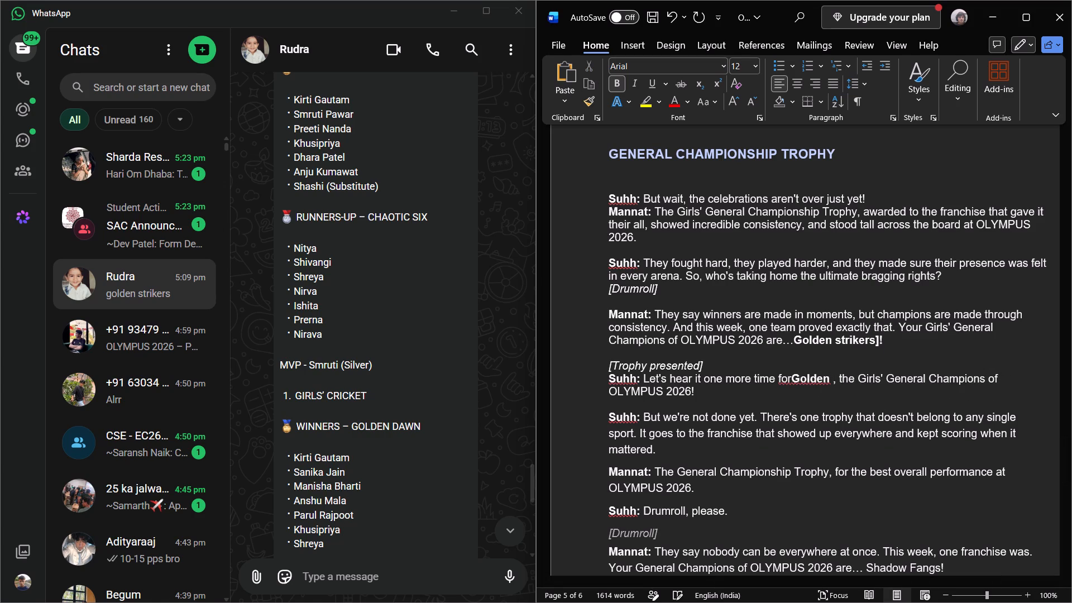
In the Girls' General Champions line "Let's hear it one more time", add the missing space after "for" and complete the franchise name as "Golden strikers".
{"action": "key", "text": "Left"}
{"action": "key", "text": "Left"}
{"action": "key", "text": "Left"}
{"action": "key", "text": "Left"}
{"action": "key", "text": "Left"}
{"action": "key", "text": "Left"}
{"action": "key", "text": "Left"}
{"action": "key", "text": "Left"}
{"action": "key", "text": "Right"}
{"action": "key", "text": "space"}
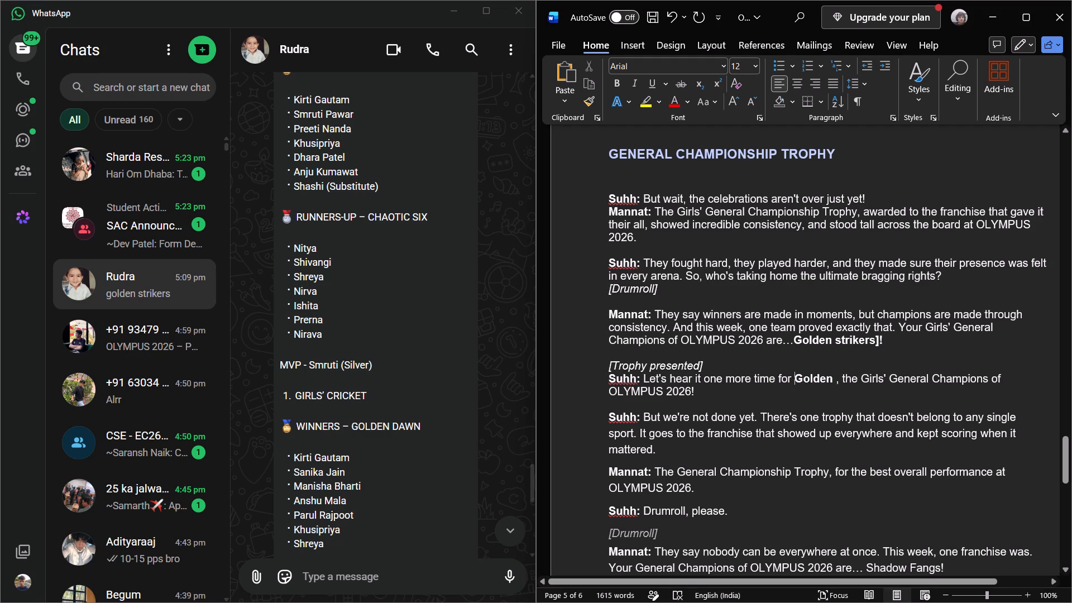
{"action": "left_click", "coordinate": [832, 376]}
{"action": "key", "text": "space"}
{"action": "type", "text": "strikers"}
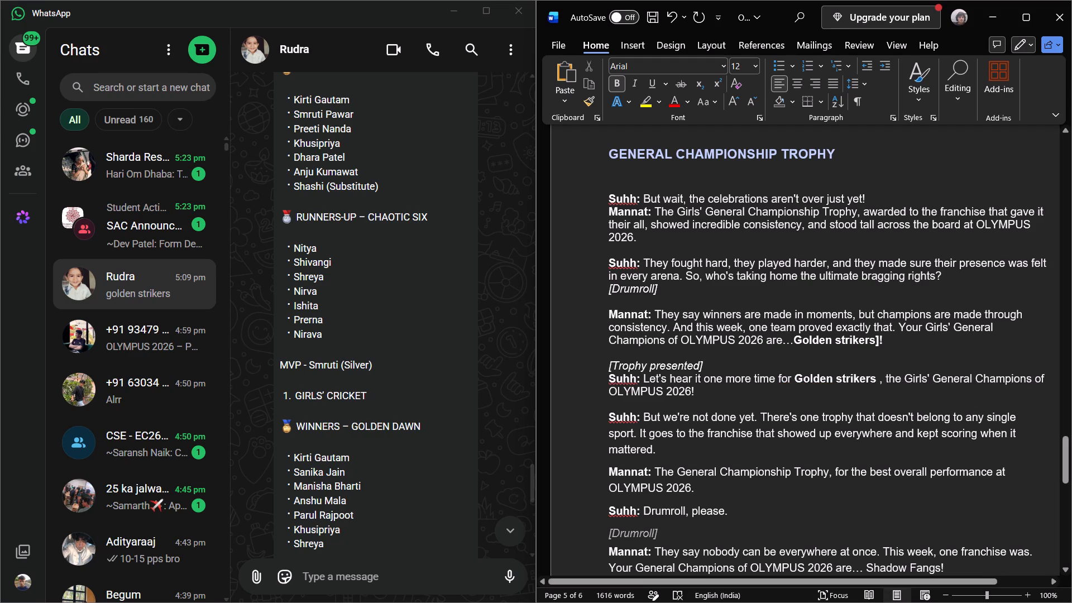
Look through the script from the General Championship Trophy to the Photo Session, and back up to the Cricket sections.
{"action": "scroll", "coordinate": [835, 405], "scroll_direction": "down", "scroll_amount": 2}
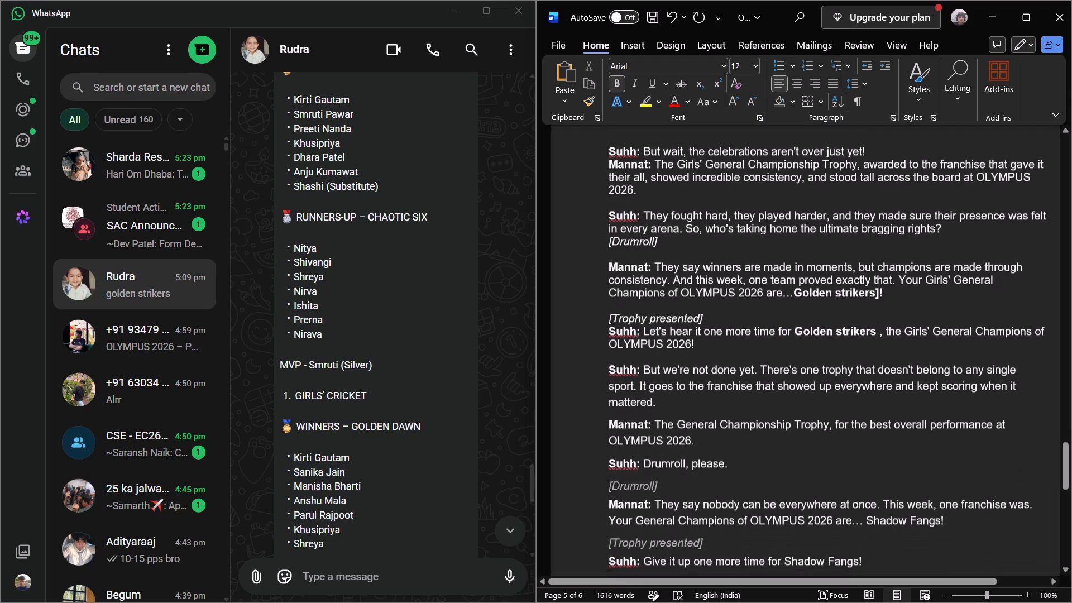
{"action": "scroll", "coordinate": [835, 405], "scroll_direction": "down", "scroll_amount": 3}
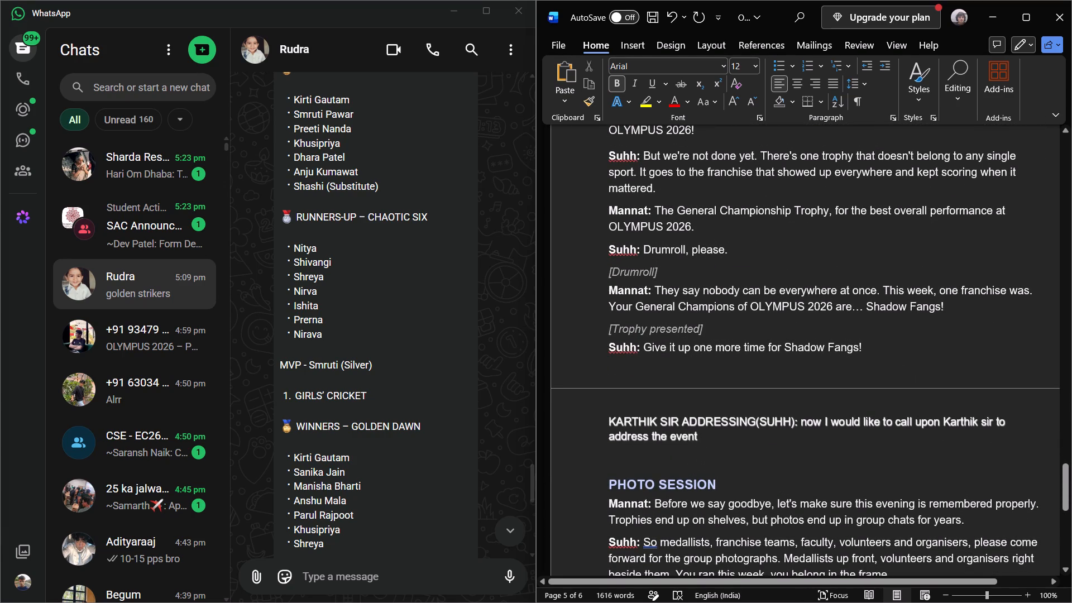
{"action": "scroll", "coordinate": [829, 410], "scroll_direction": "up", "scroll_amount": 5}
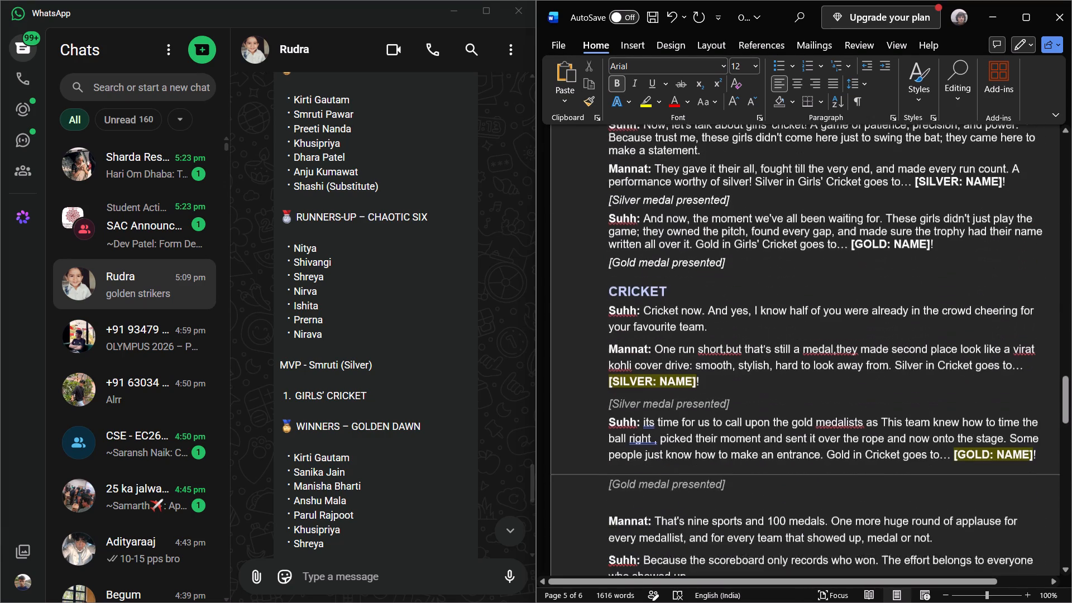
Look back through the script from the Cricket sections up to the Girls' Football and Football sections.
{"action": "scroll", "coordinate": [829, 410], "scroll_direction": "up", "scroll_amount": 1}
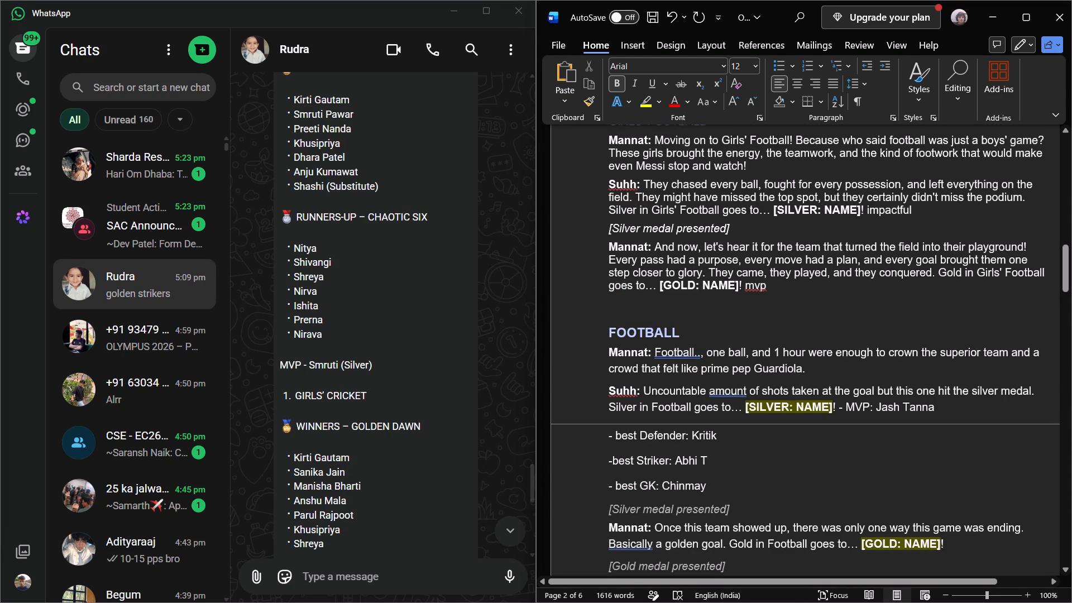
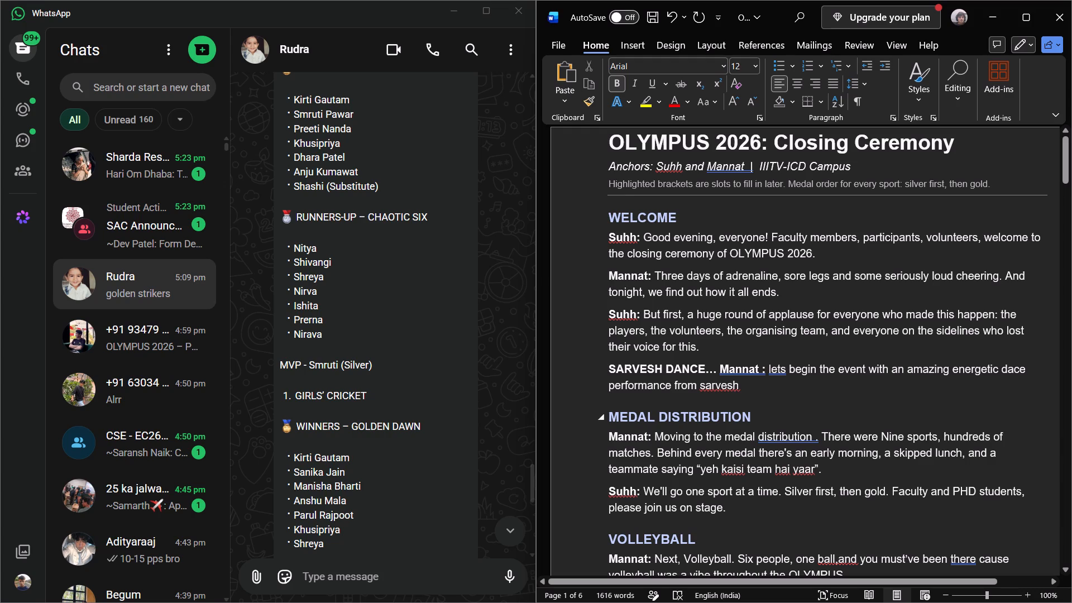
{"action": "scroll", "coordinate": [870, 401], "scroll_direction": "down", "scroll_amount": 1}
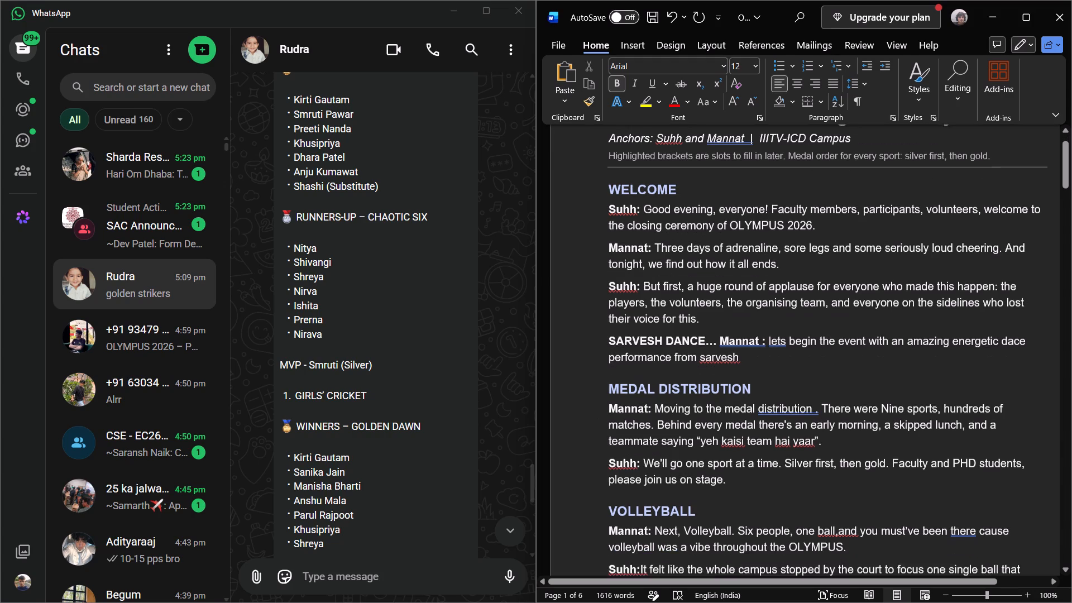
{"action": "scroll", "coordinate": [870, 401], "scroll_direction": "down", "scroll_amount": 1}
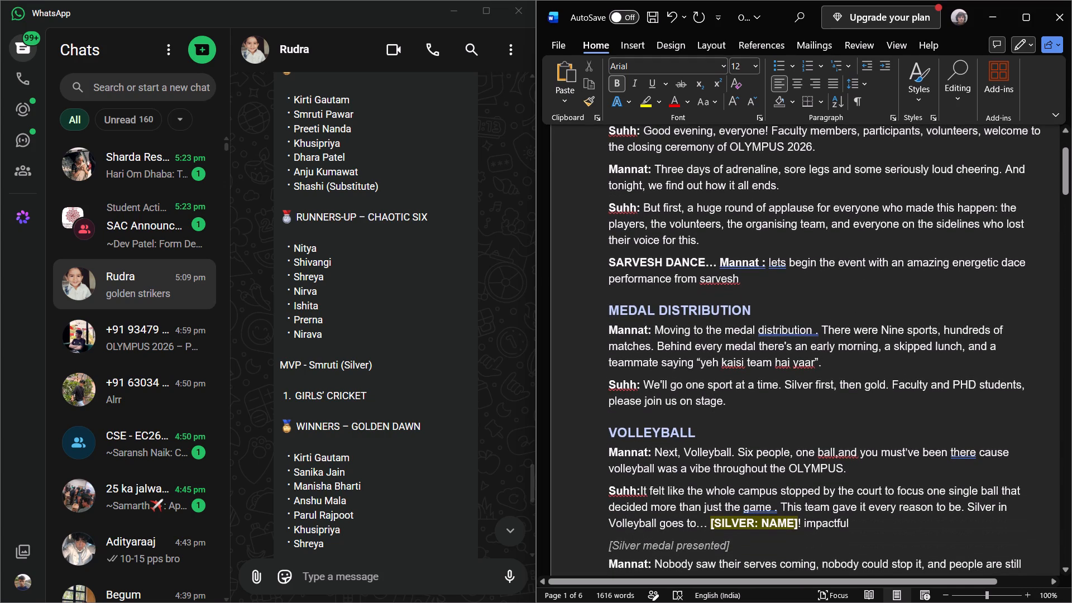
Read through the script's Medal Distribution and Volleyball sections down to the start of Basketball.
{"action": "scroll", "coordinate": [870, 401], "scroll_direction": "down", "scroll_amount": 1}
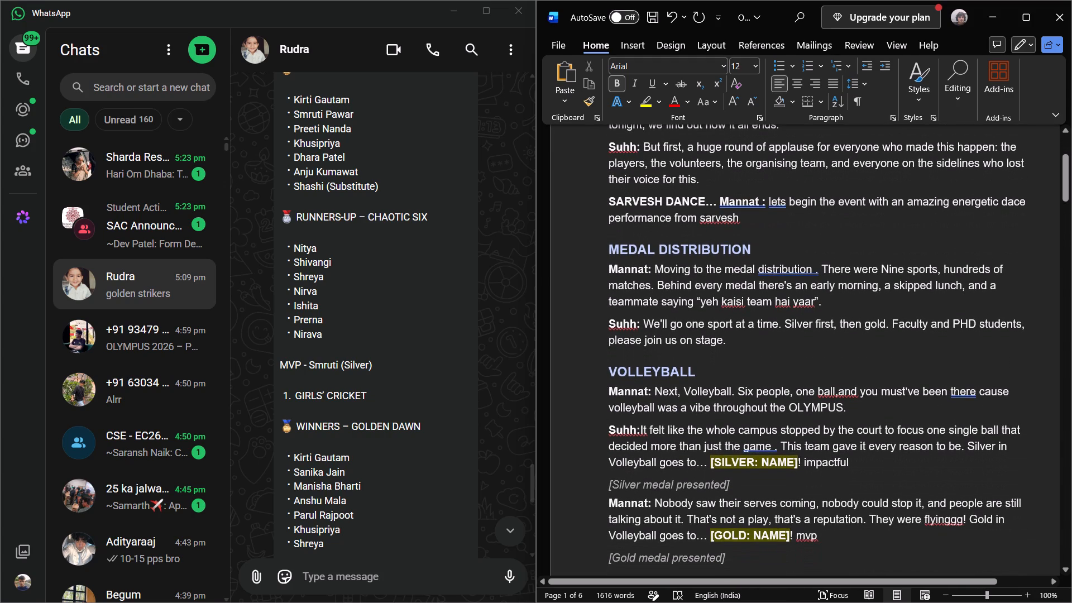
{"action": "scroll", "coordinate": [875, 381], "scroll_direction": "down", "scroll_amount": 1}
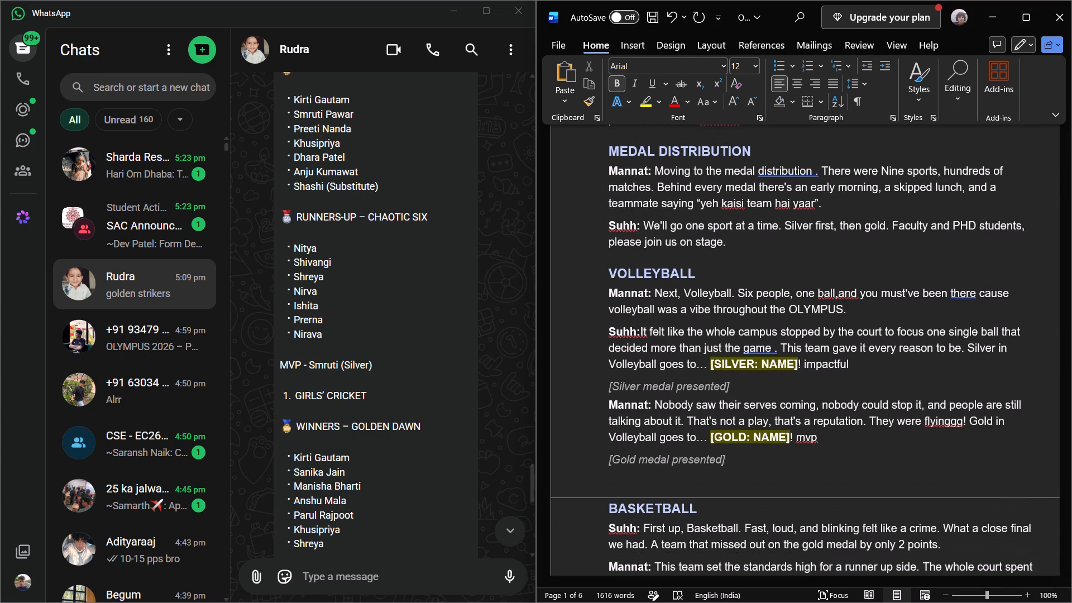
{"action": "scroll", "coordinate": [875, 381], "scroll_direction": "down", "scroll_amount": 2}
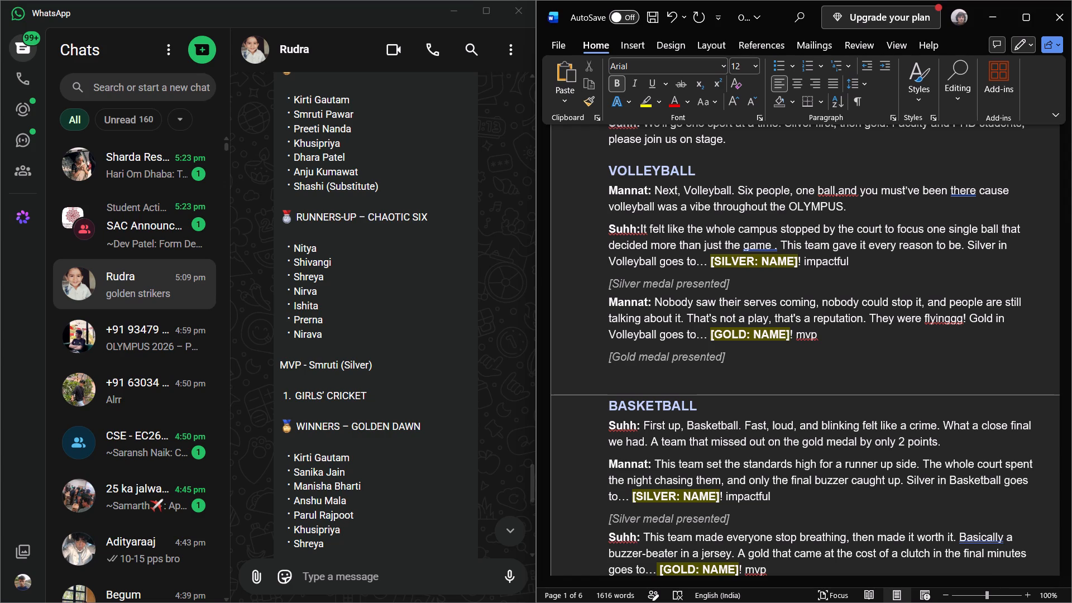